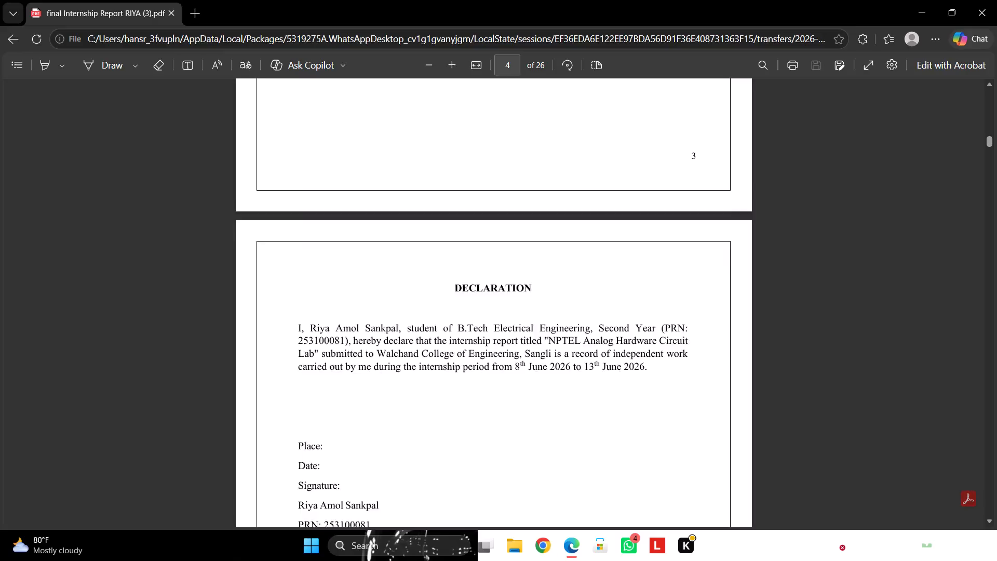
Capture a screenshot of the college header with both logos on the report's first page.
scroll(428, 326, up, 20)
scroll(428, 326, up, 16)
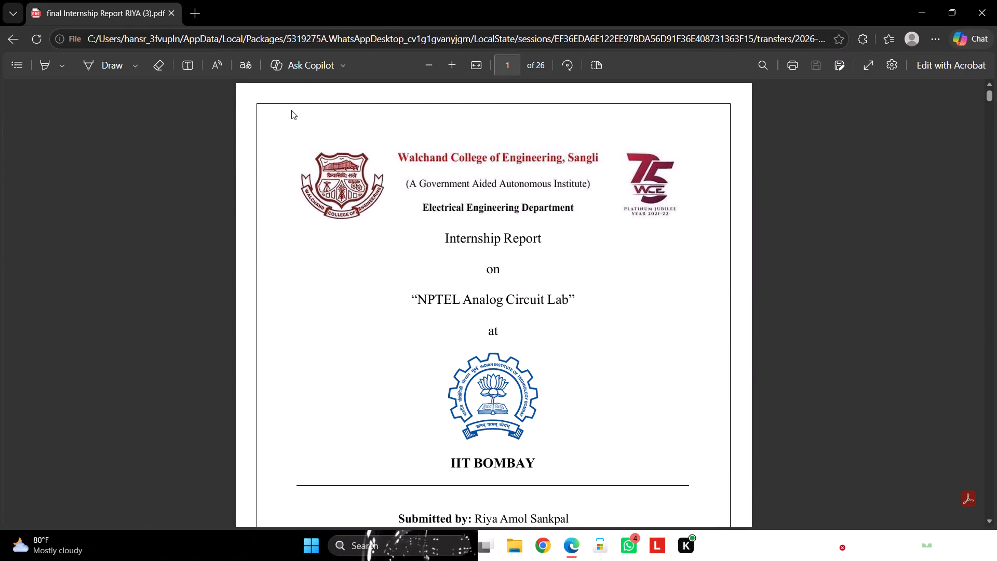
key(Print)
drag(276, 121, 616, 290)
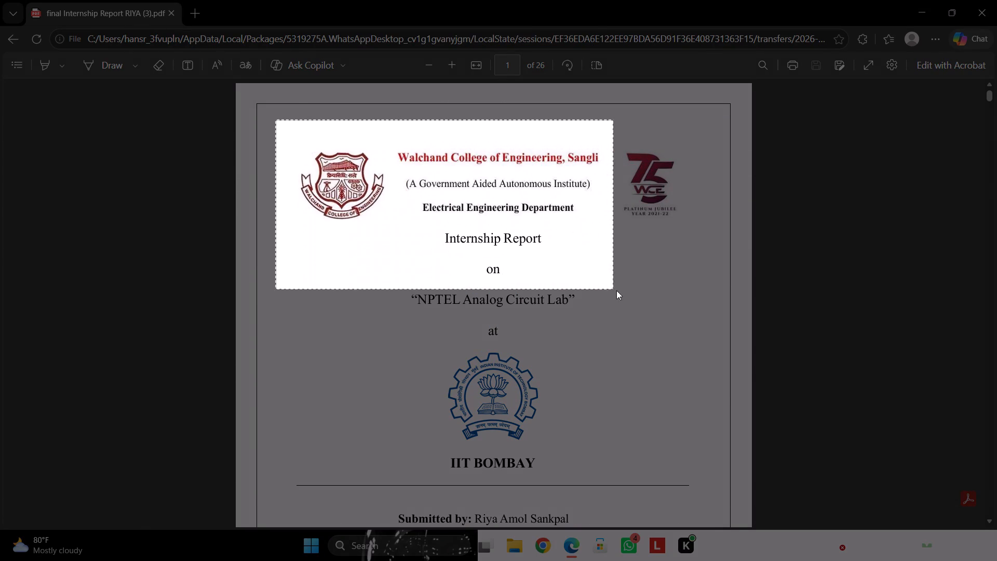
drag(616, 290, 717, 227)
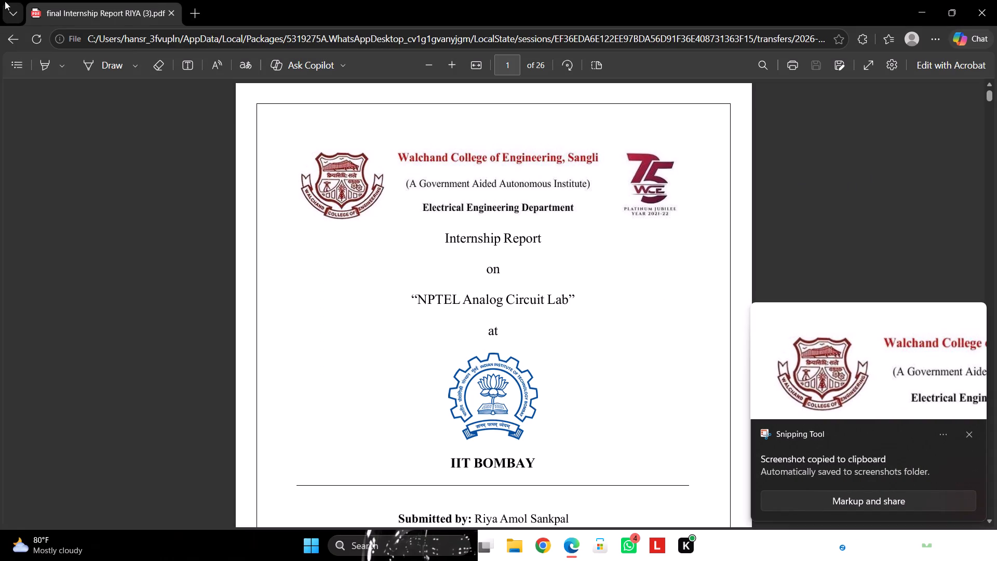
Search the web for "background remover" in a new tab.
click(200, 12)
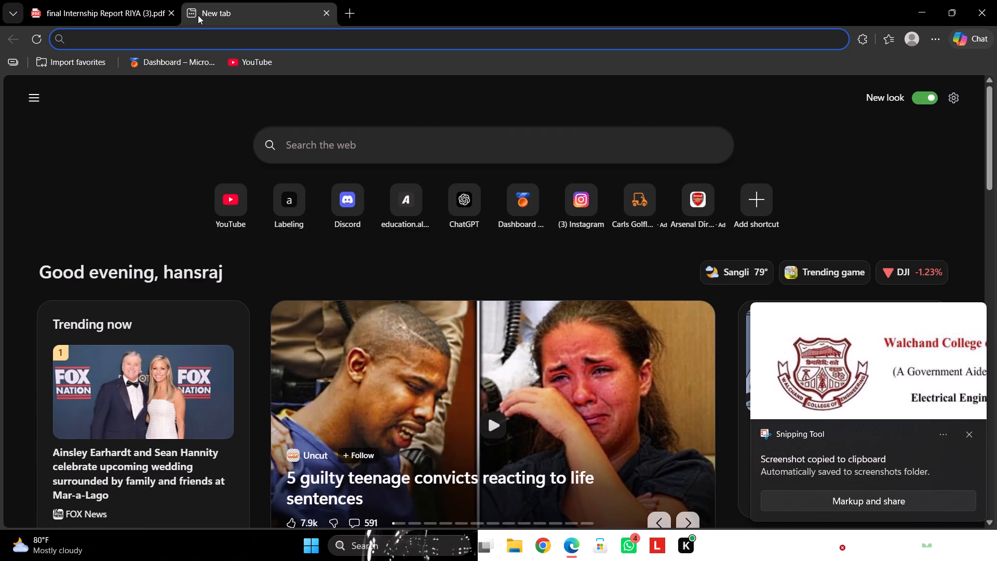
text(backg)
click(207, 56)
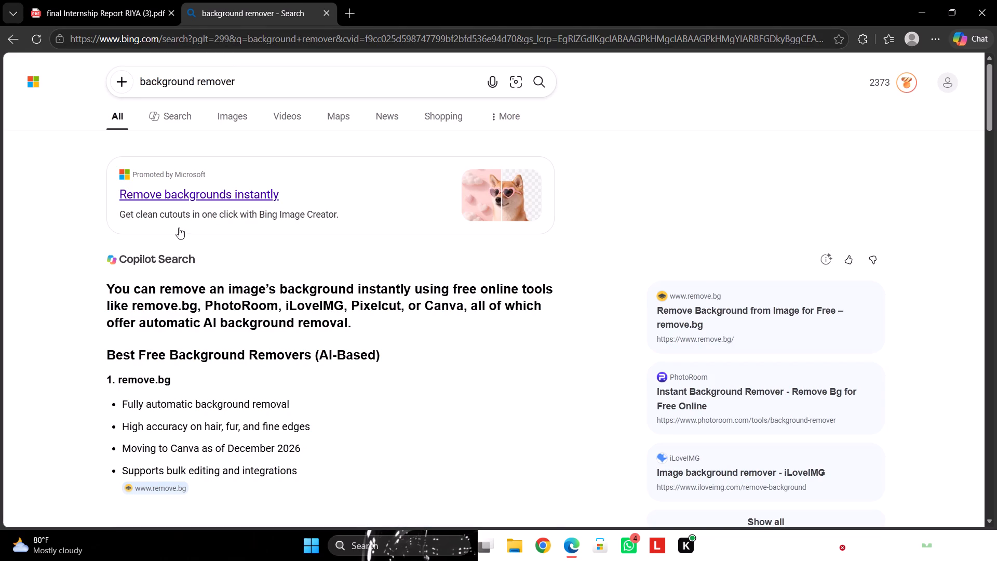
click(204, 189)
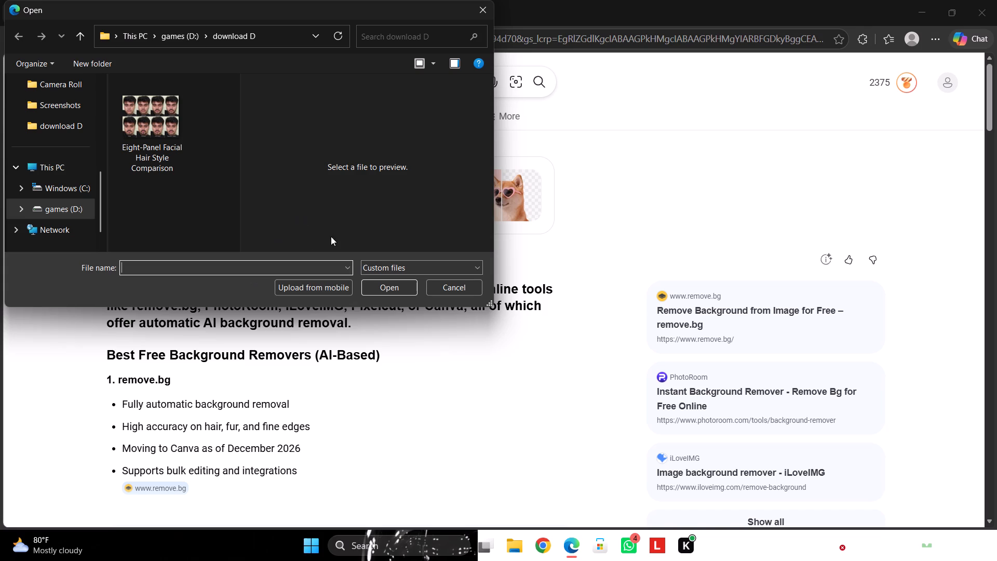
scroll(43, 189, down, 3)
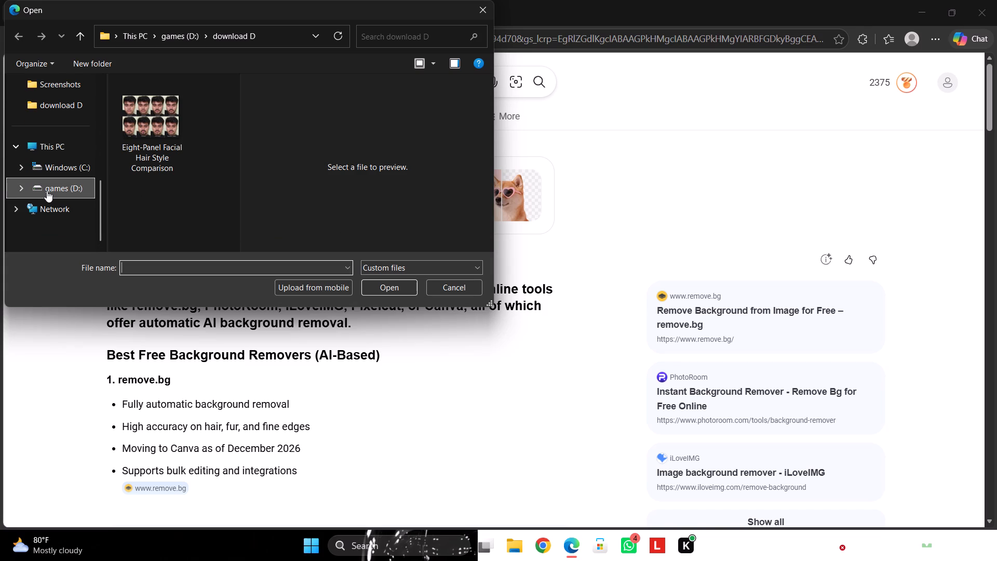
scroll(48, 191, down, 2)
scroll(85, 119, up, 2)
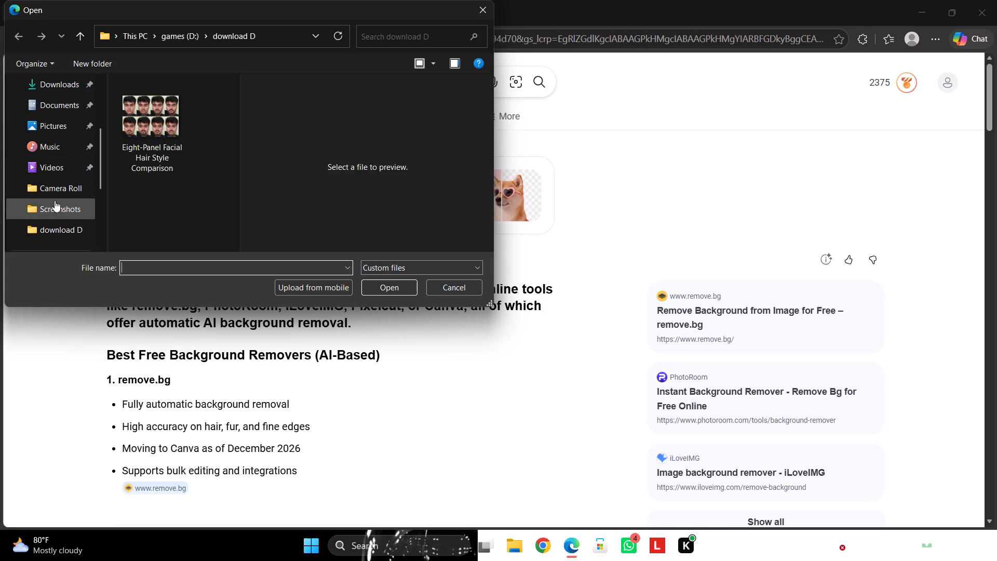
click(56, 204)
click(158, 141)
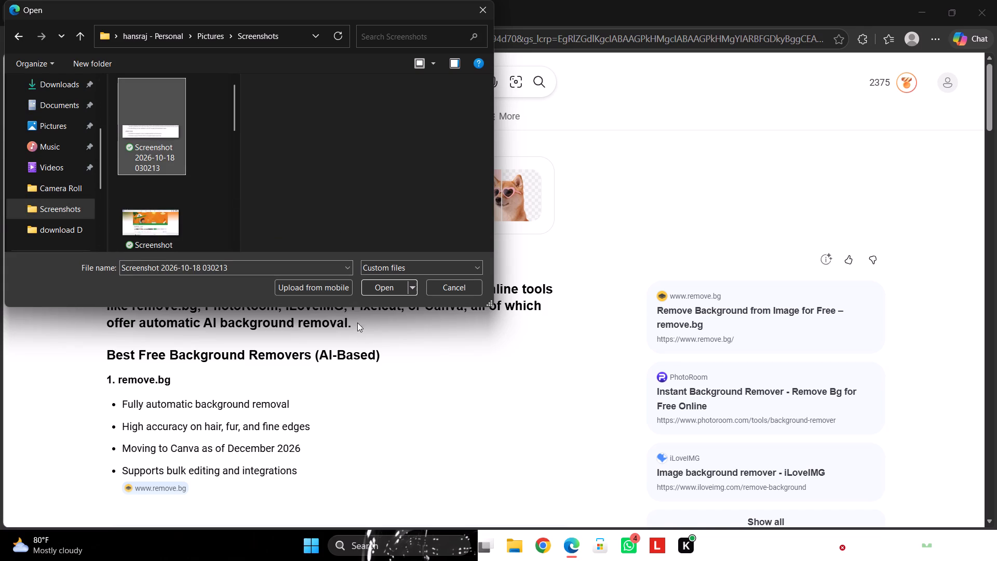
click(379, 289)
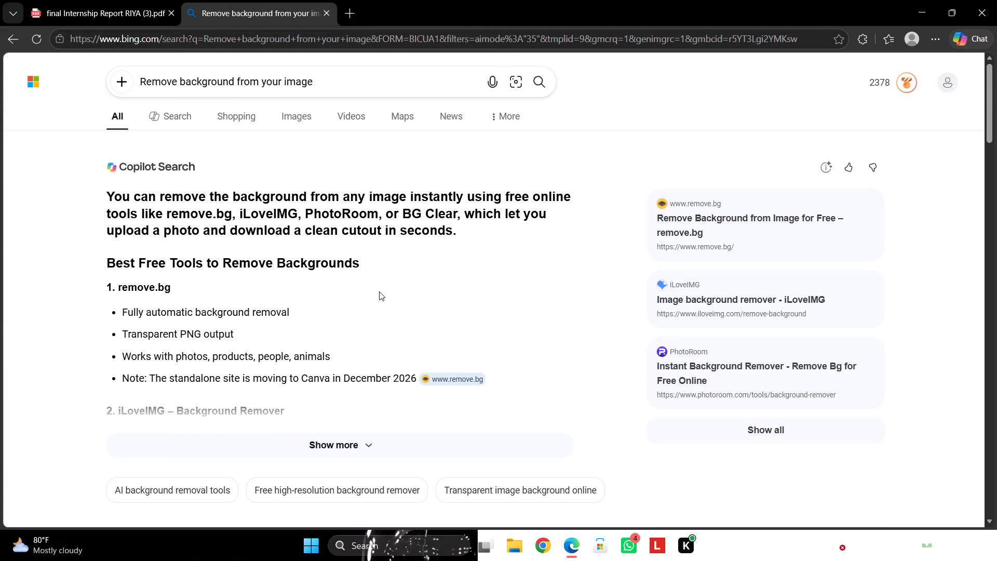
Open the remove.bg site from the search results and close the search results tab.
click(363, 434)
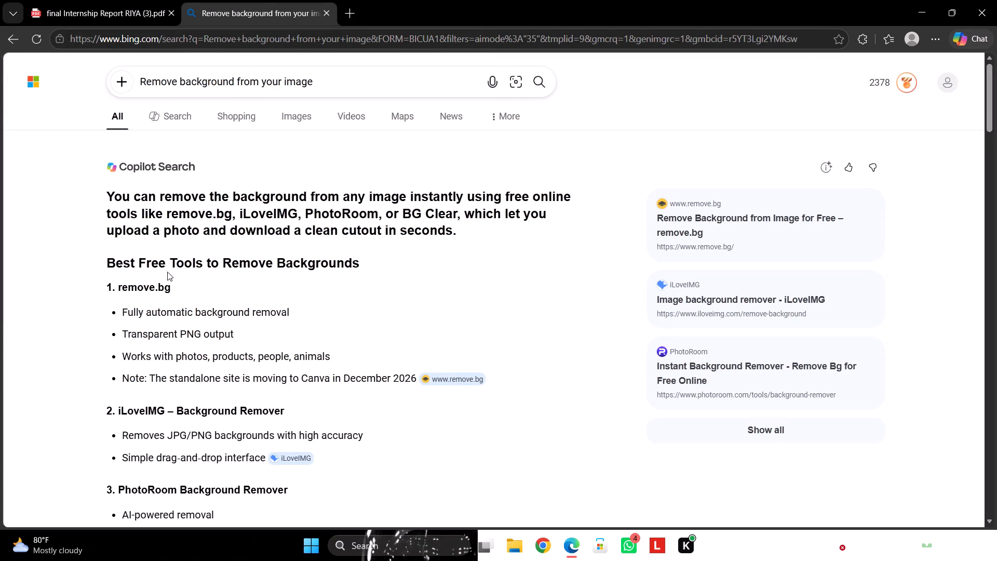
scroll(164, 267, down, 13)
scroll(241, 329, down, 5)
scroll(208, 256, up, 6)
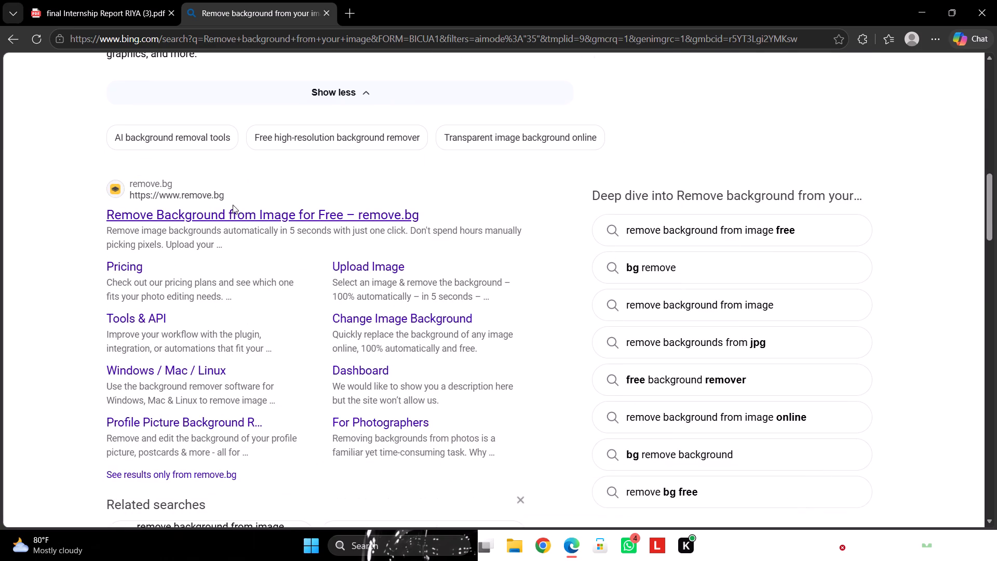
click(242, 216)
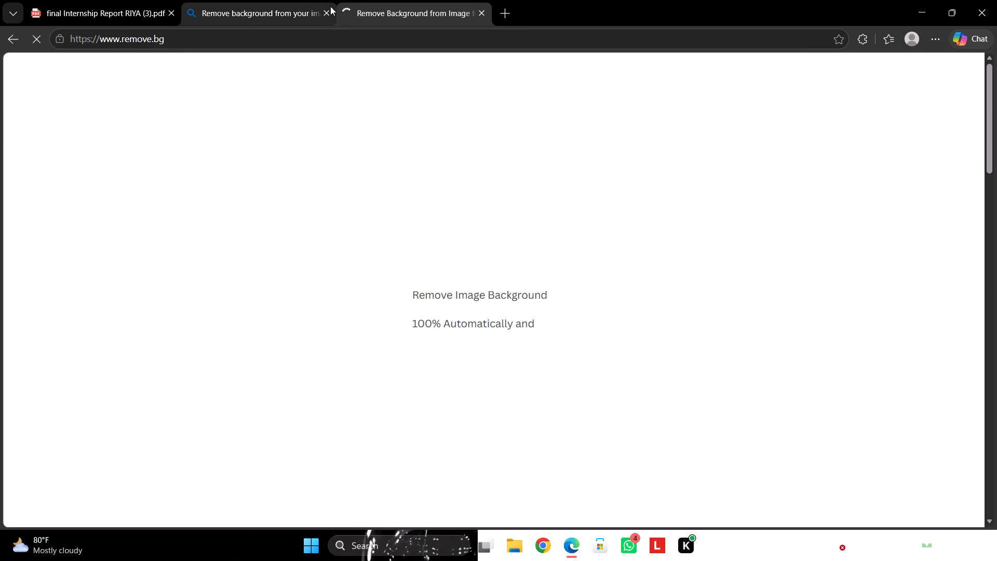
click(330, 11)
click(650, 372)
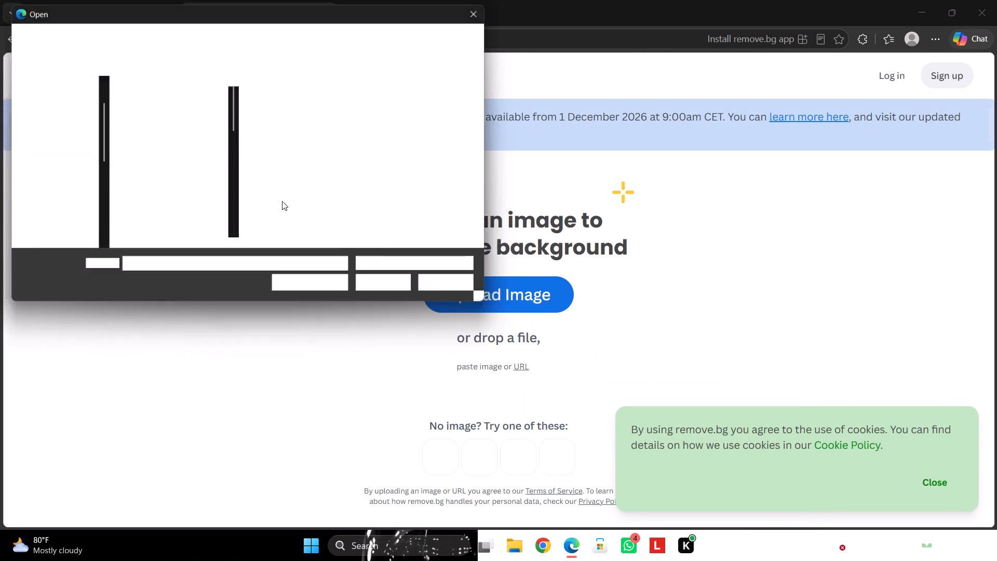
click(156, 145)
scroll(189, 204, down, 1)
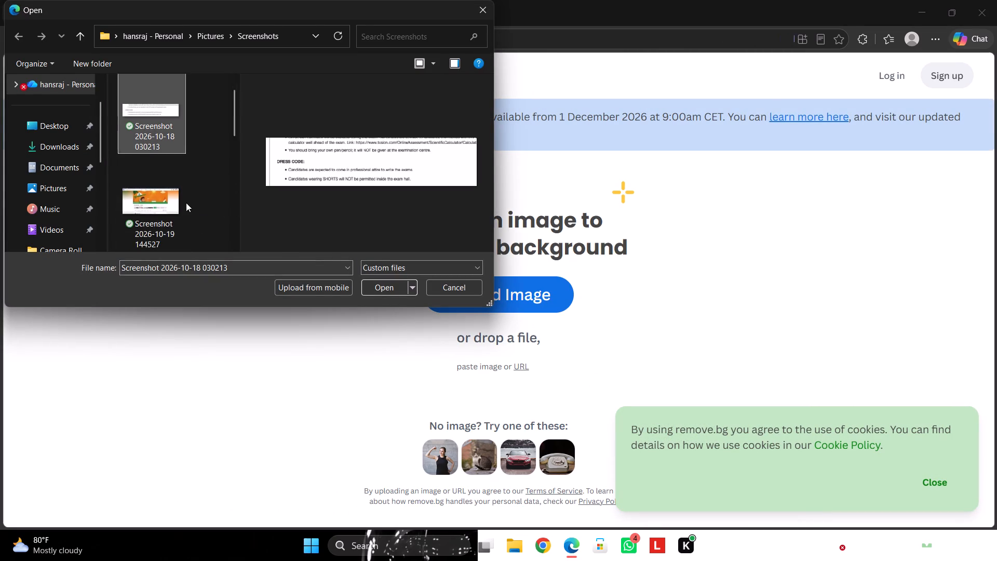
scroll(186, 203, down, 2)
scroll(172, 187, up, 4)
click(150, 203)
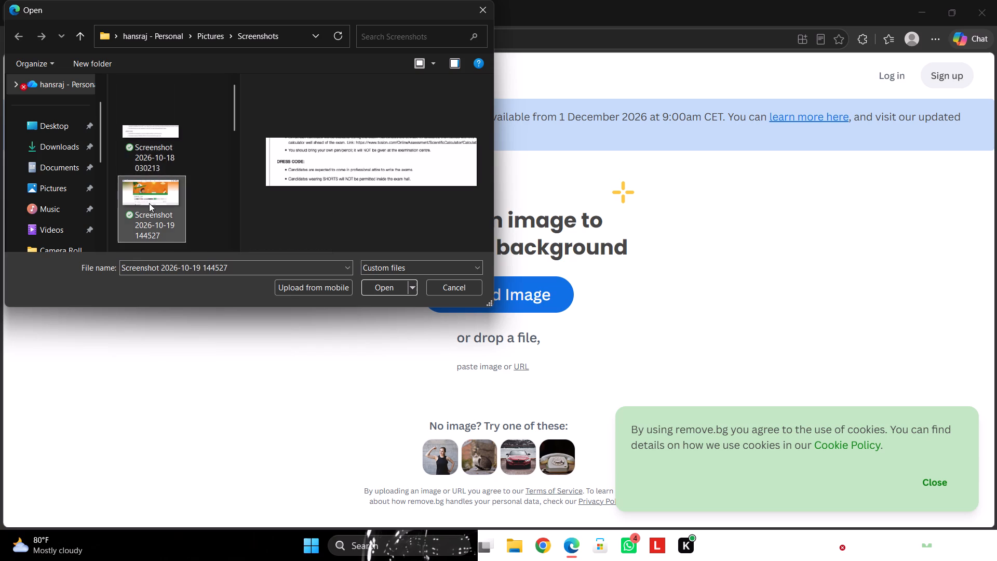
click(144, 135)
click(154, 192)
scroll(155, 190, down, 11)
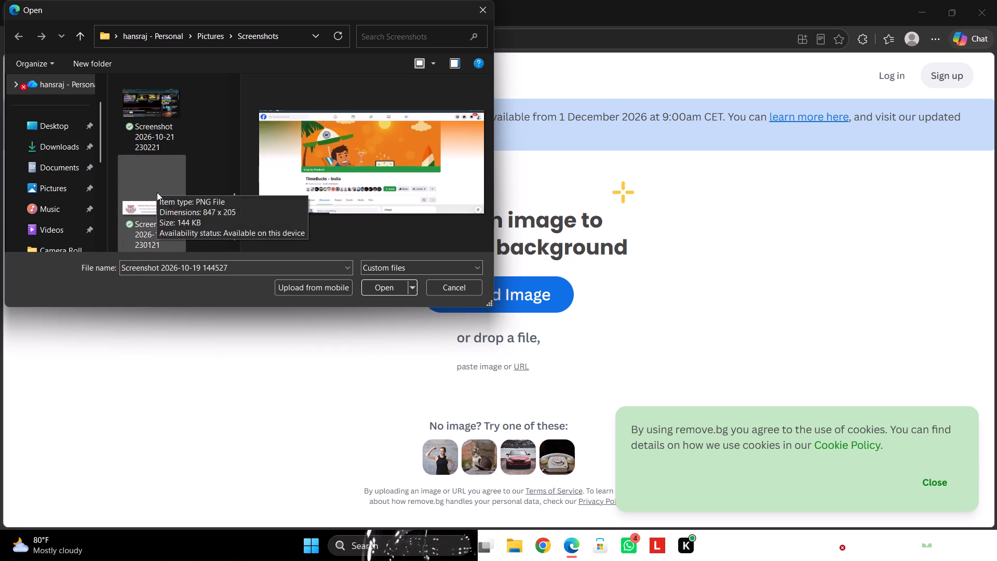
click(156, 192)
click(375, 286)
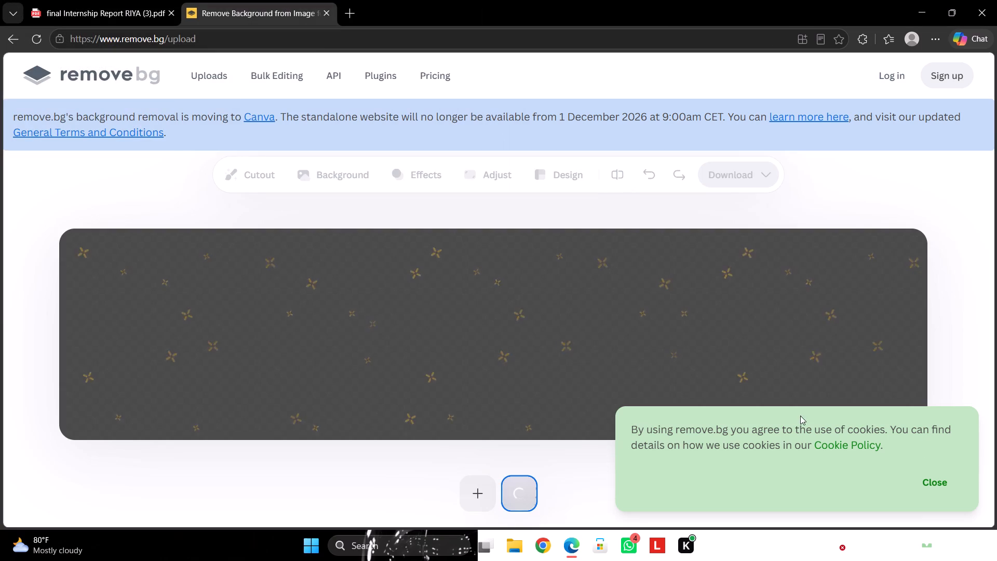
click(930, 484)
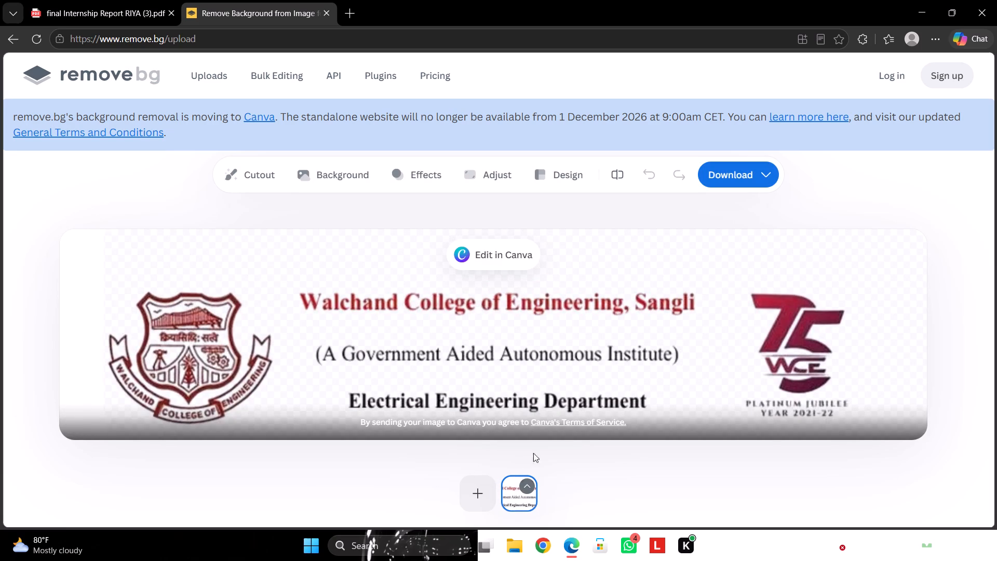
Download the free 847 x 205 preview version of the background-free header.
scroll(478, 342, down, 5)
click(731, 165)
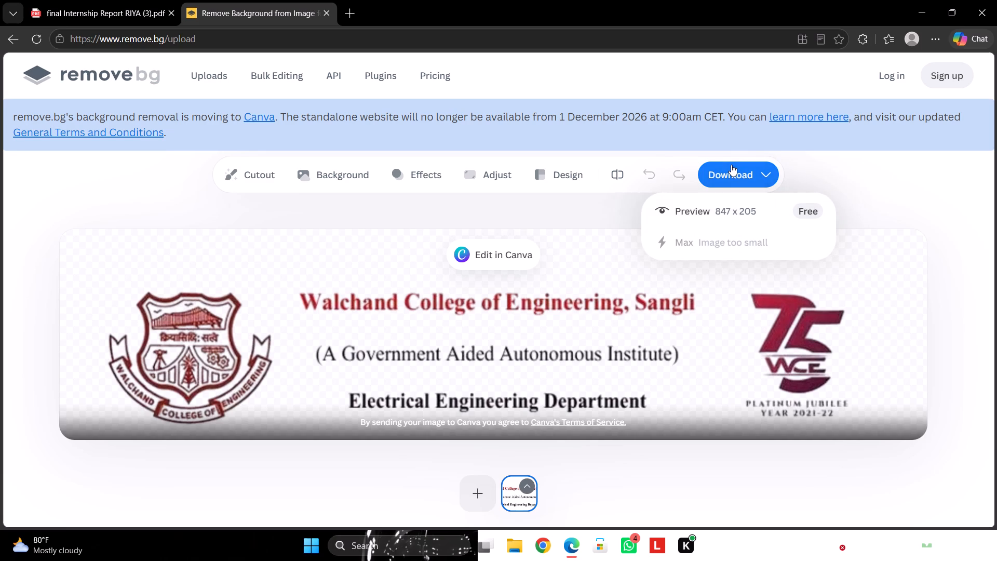
click(743, 221)
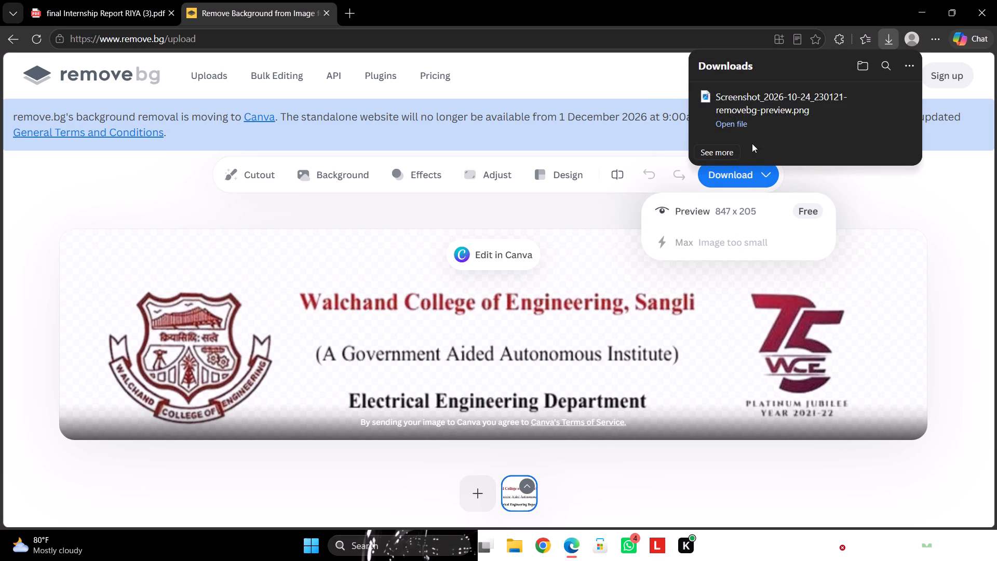
Open the downloaded header image to inspect its cutout quality, and close the viewer.
click(759, 121)
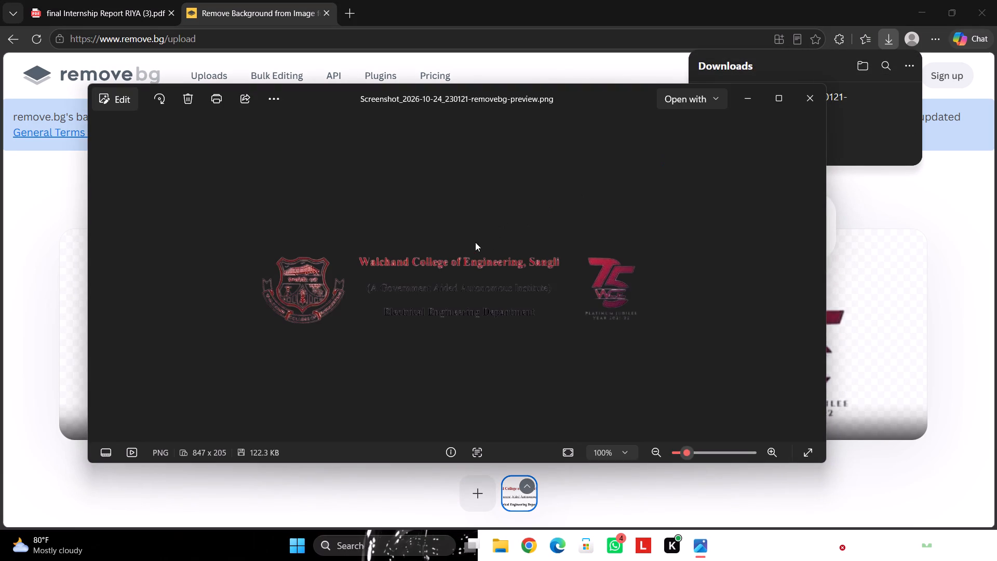
click(812, 92)
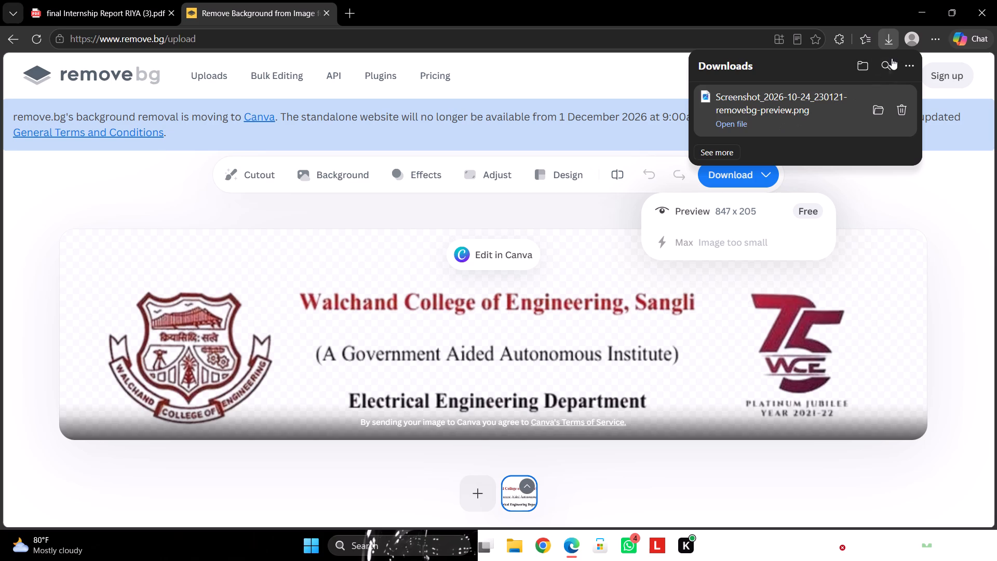
Search the web for "text enhancer" in a new tab and open Pokecut's AI Image Text Enhancer.
click(343, 15)
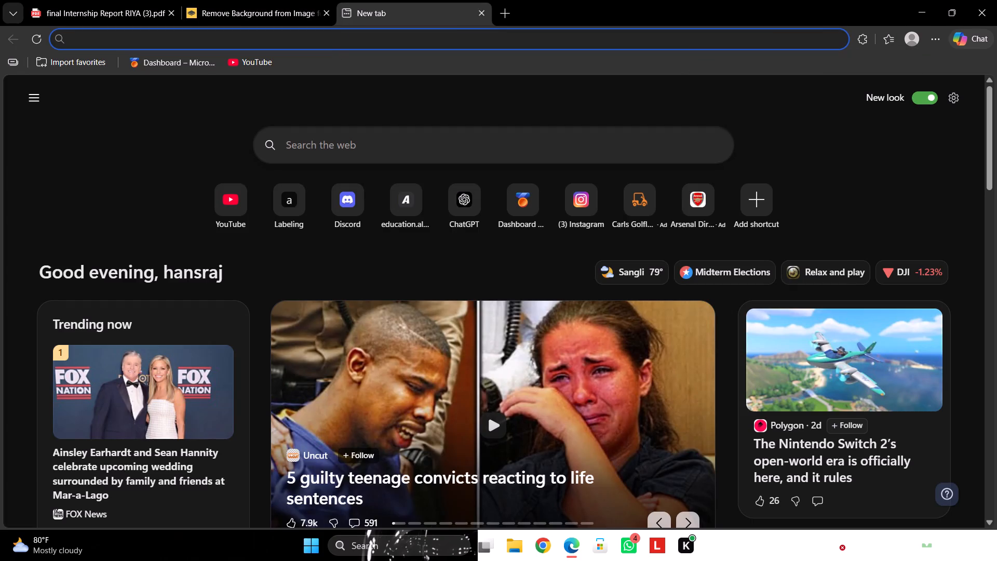
click(328, 34)
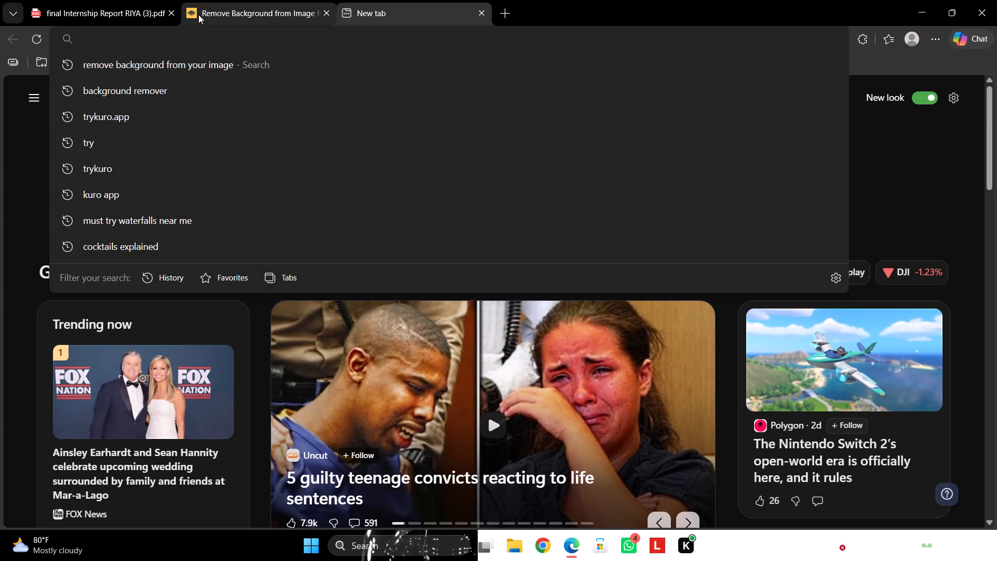
text(text)
key(space)
text(en)
click(177, 94)
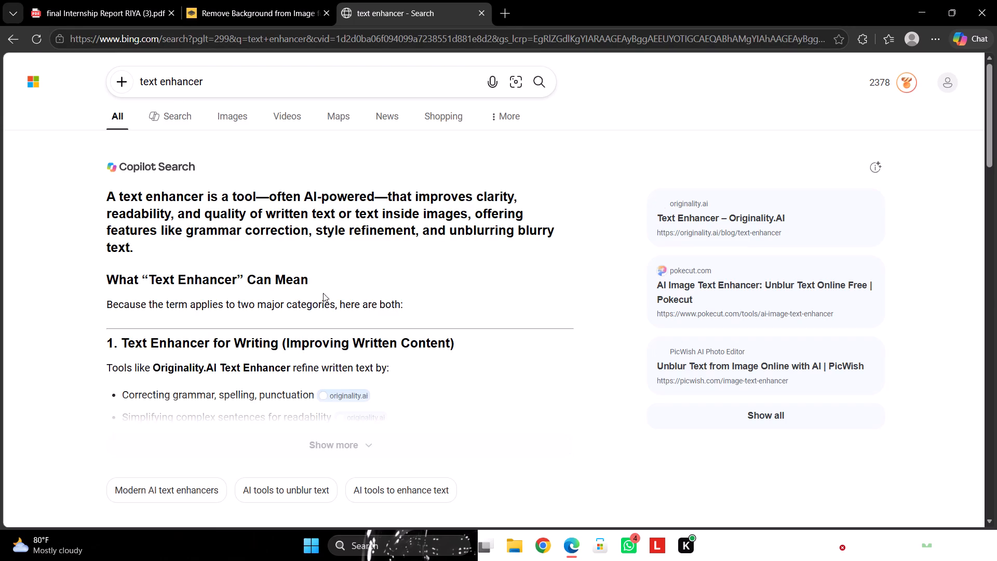
scroll(249, 333, down, 6)
scroll(176, 157, down, 1)
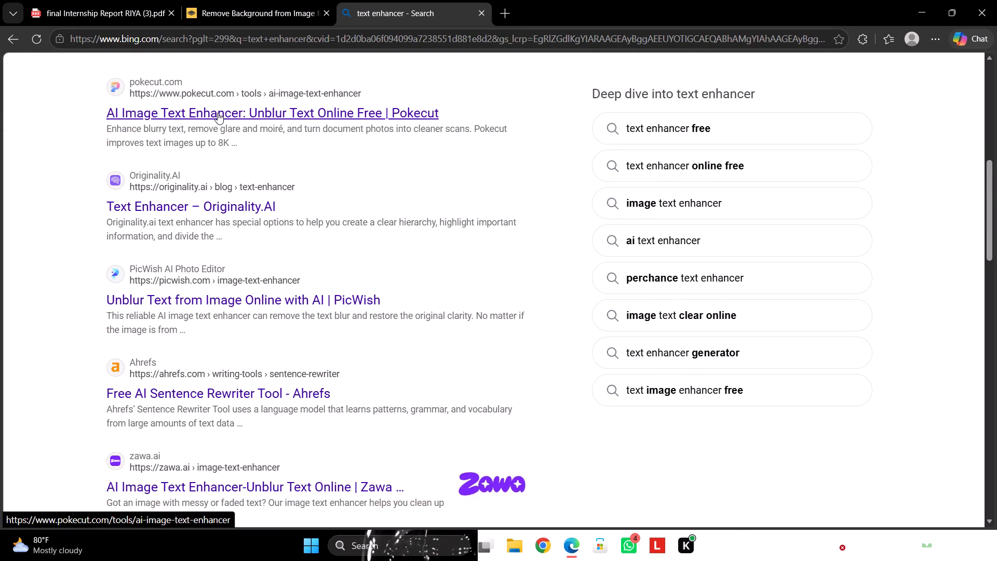
click(218, 114)
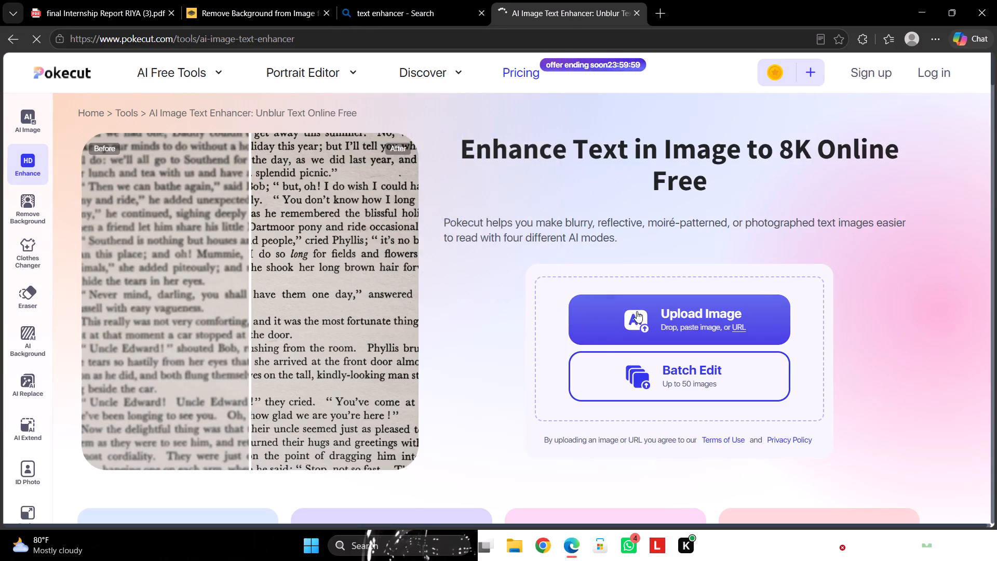
Upload Screenshot_2026-10-24_230121-removebg-preview from the download D folder to the text enhancer and dismiss the sign-in prompt.
click(637, 311)
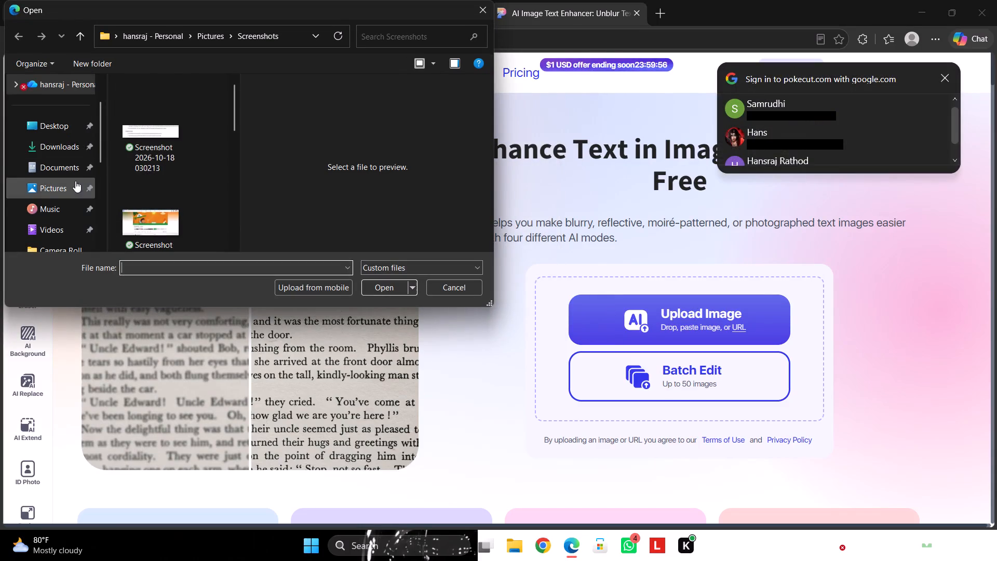
click(62, 151)
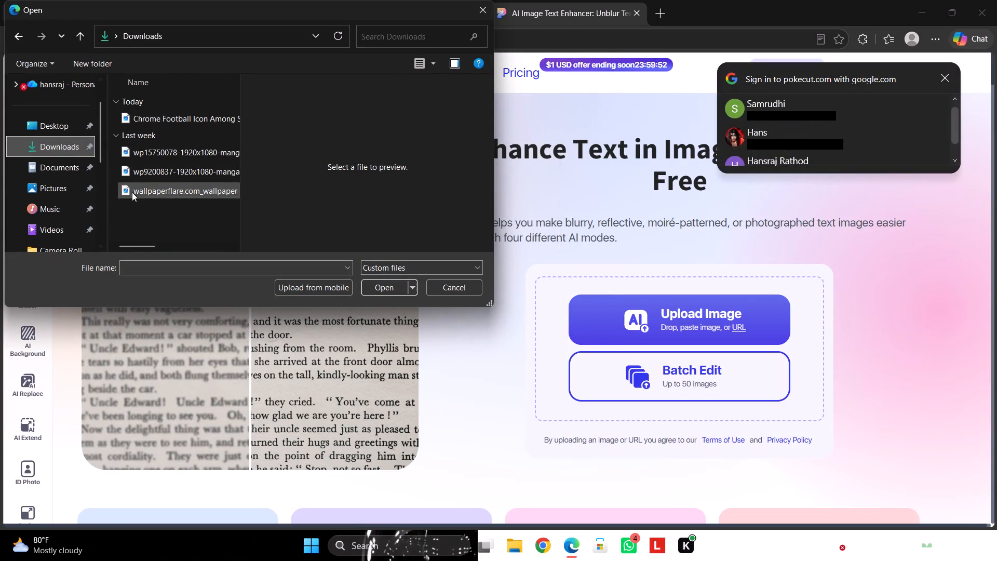
scroll(117, 197, down, 2)
scroll(56, 209, down, 2)
click(30, 164)
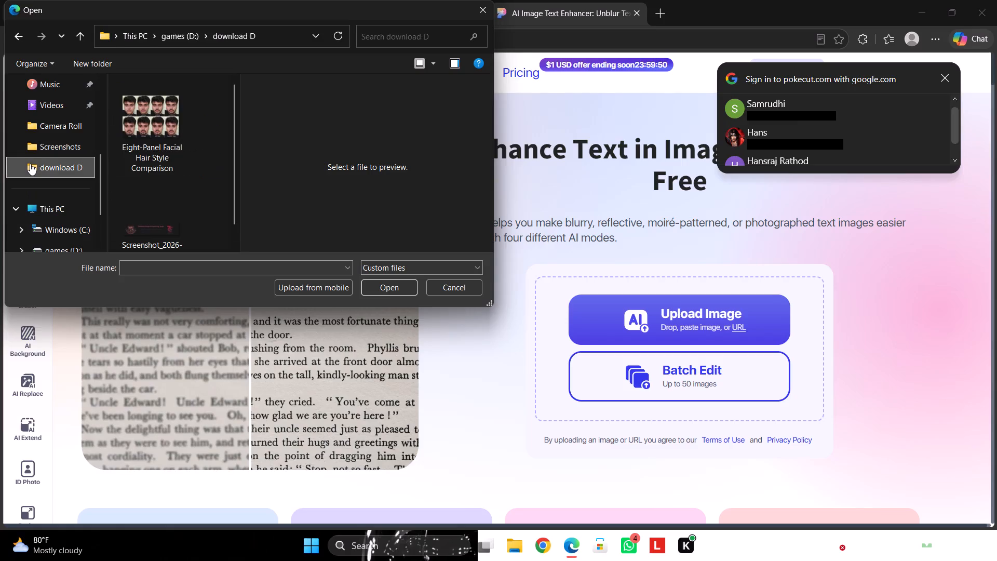
scroll(131, 161, down, 3)
click(163, 195)
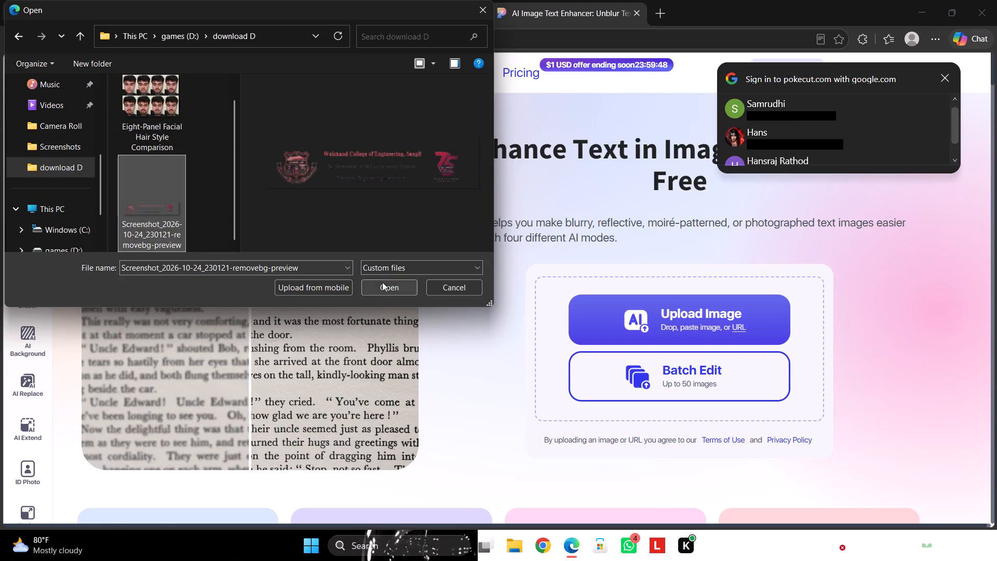
click(382, 282)
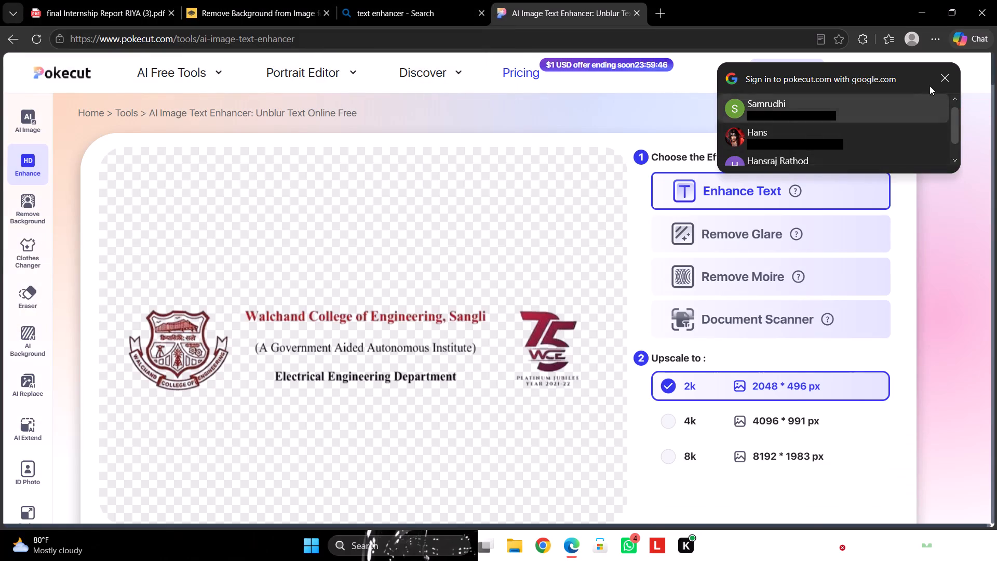
click(947, 72)
Add the Remove Glare effect to Enhance Text and run the enhancement at 2k upscale.
click(703, 230)
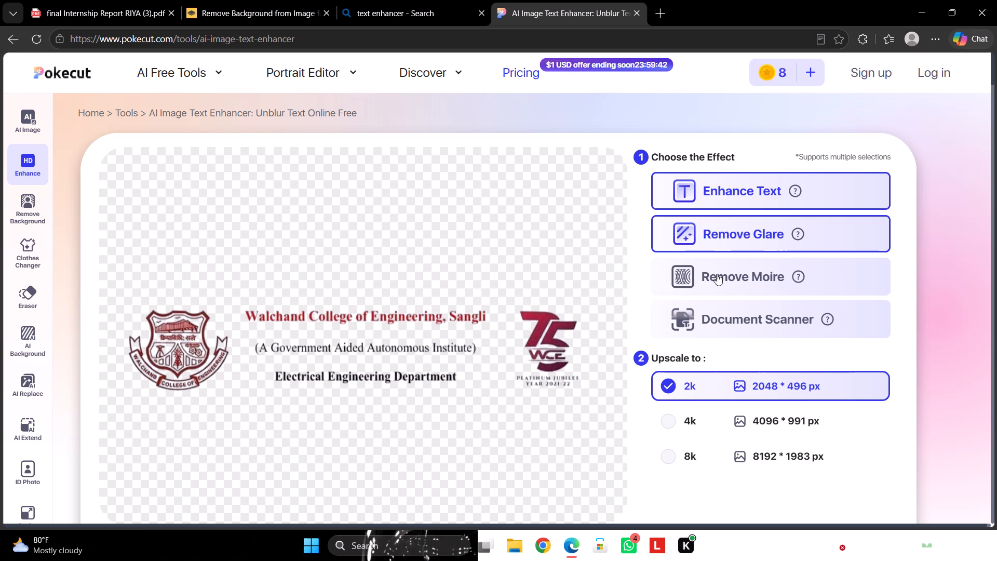
scroll(710, 350, down, 4)
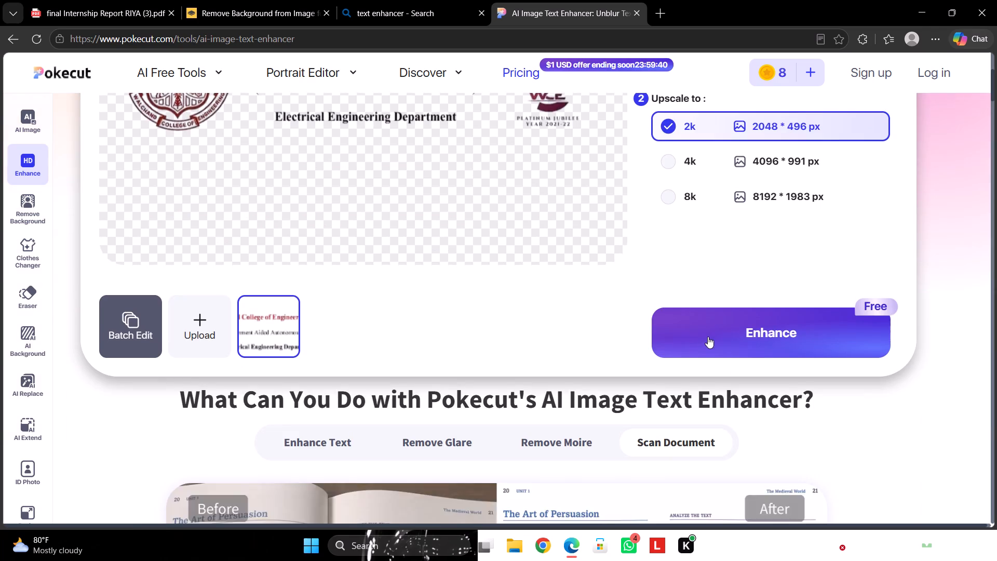
click(708, 337)
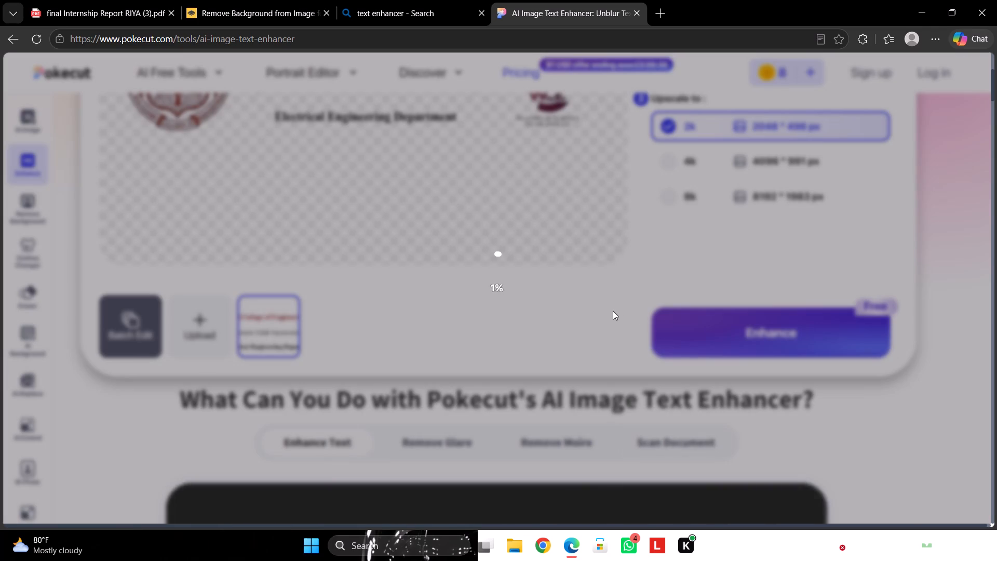
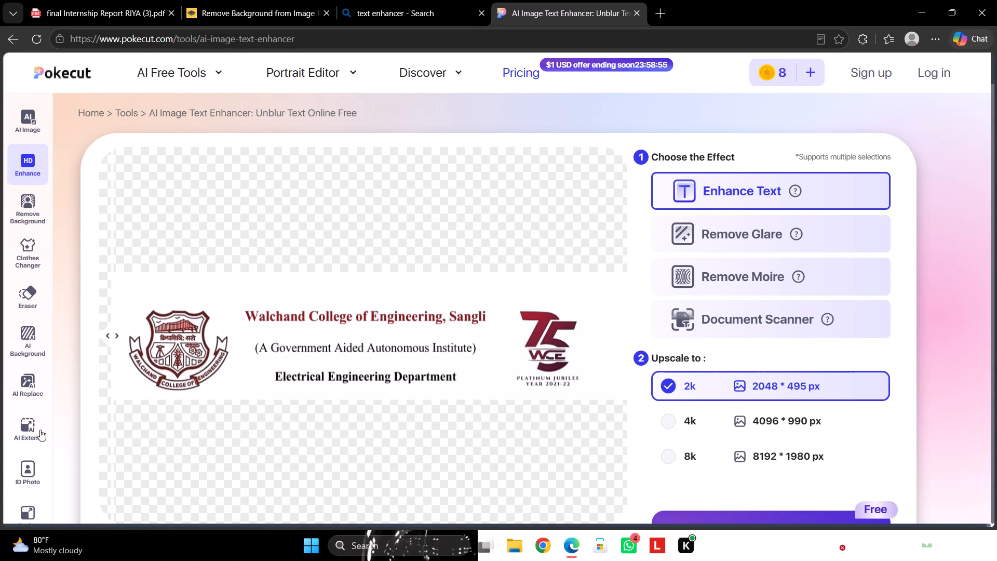
Check the enhanced header preview and download the 2k result, 2048 * 495 px.
scroll(228, 333, down, 3)
click(148, 293)
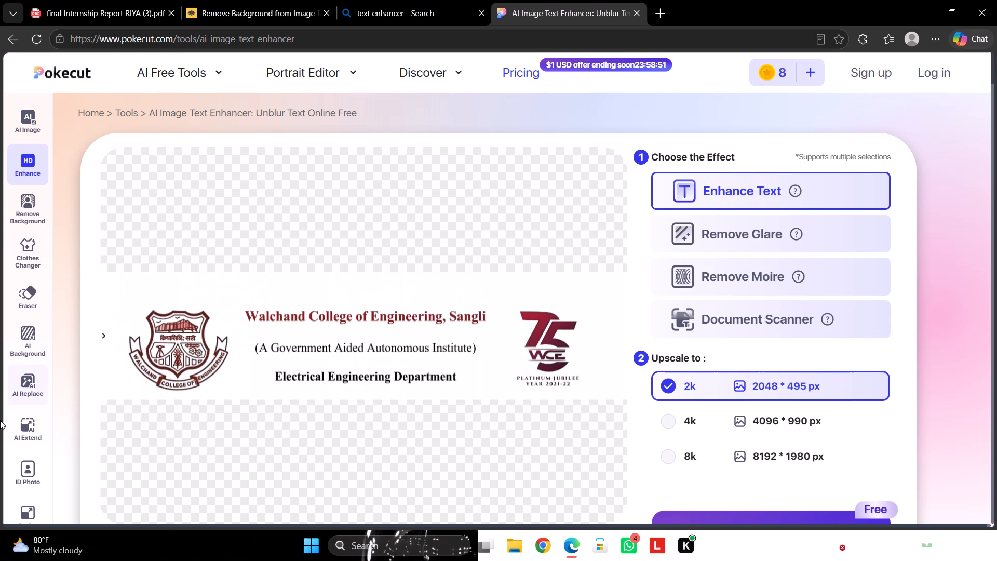
scroll(391, 397, down, 4)
scroll(876, 212, down, 3)
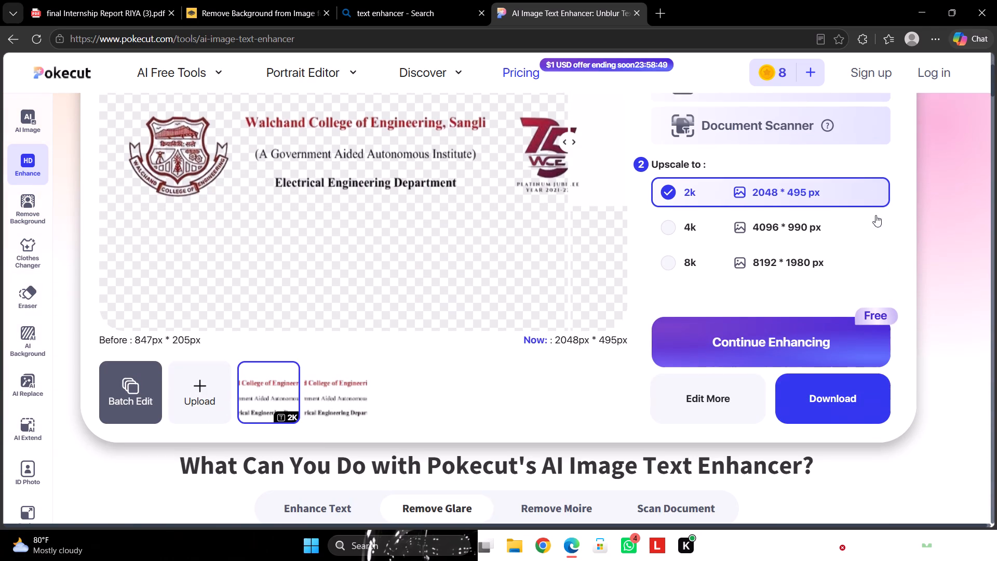
click(789, 405)
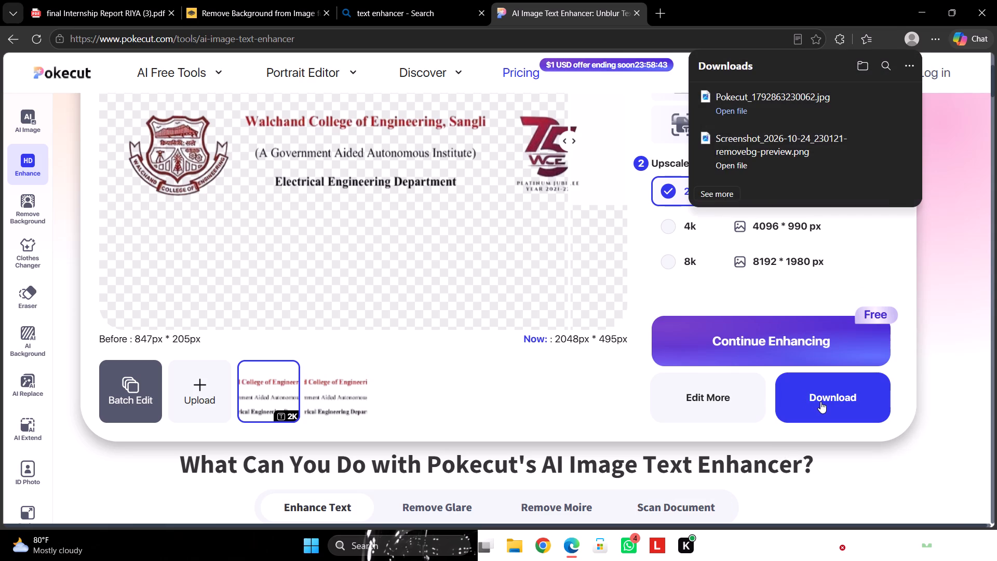
Open the downloaded Pokecut_1792863230062.jpg in the photo viewer and close the viewer.
click(747, 111)
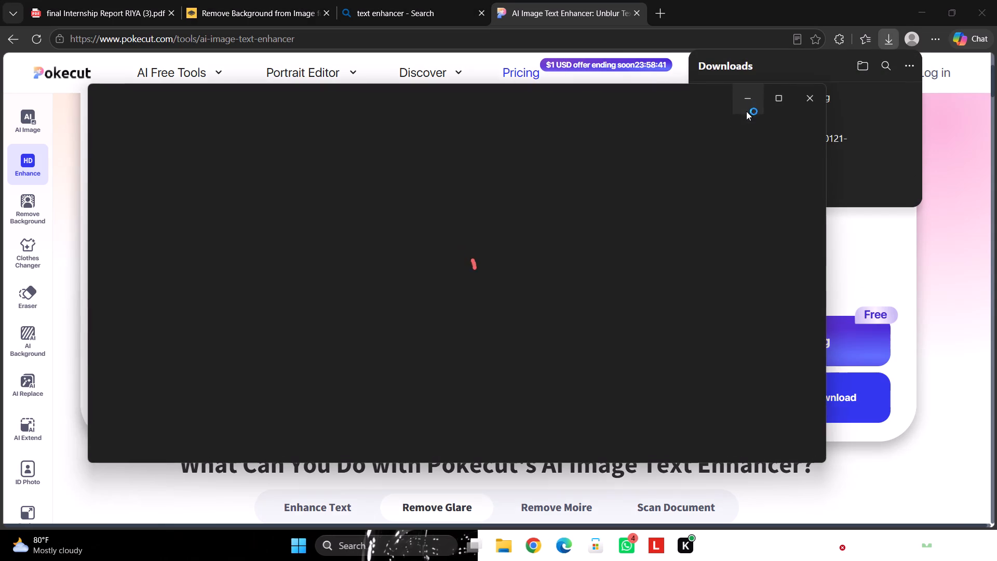
click(812, 100)
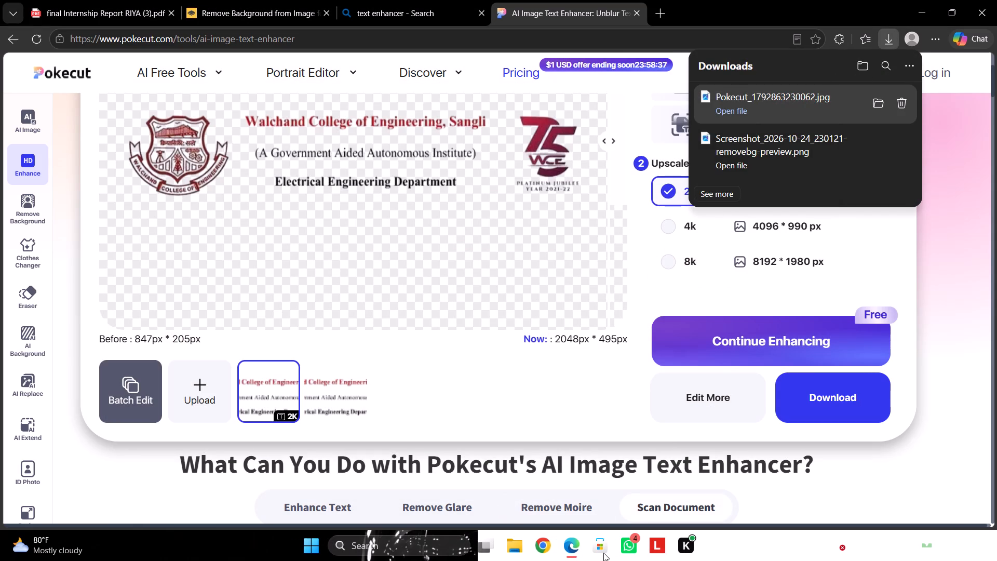
Open the internship report Word document modified 10/22/2026 from the Documents folder.
click(519, 545)
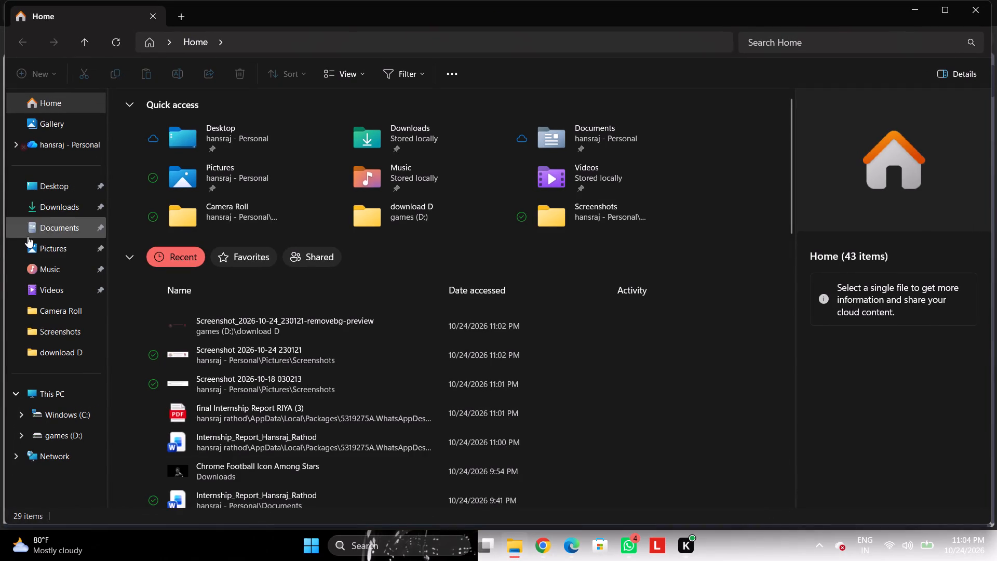
click(57, 231)
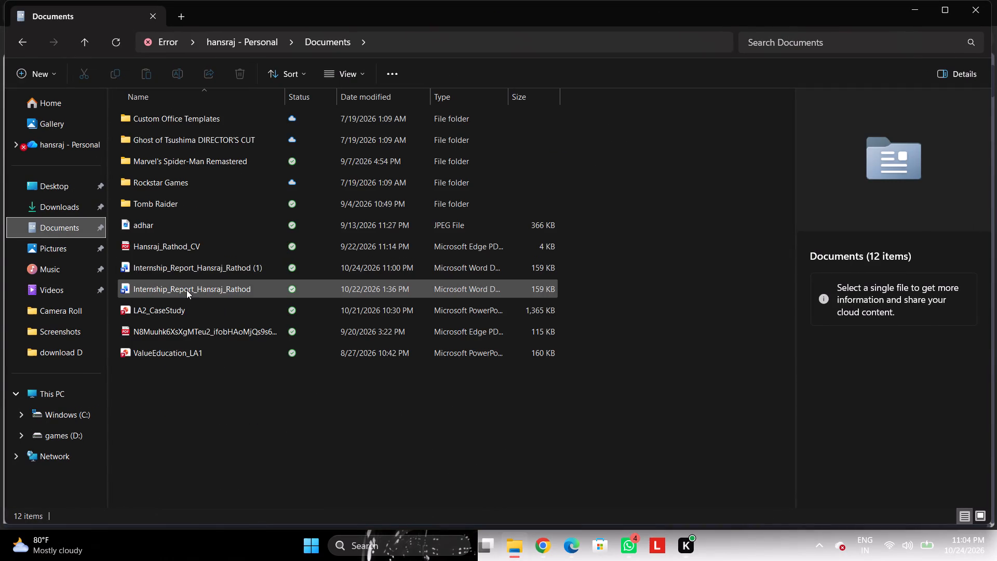
double_click(193, 289)
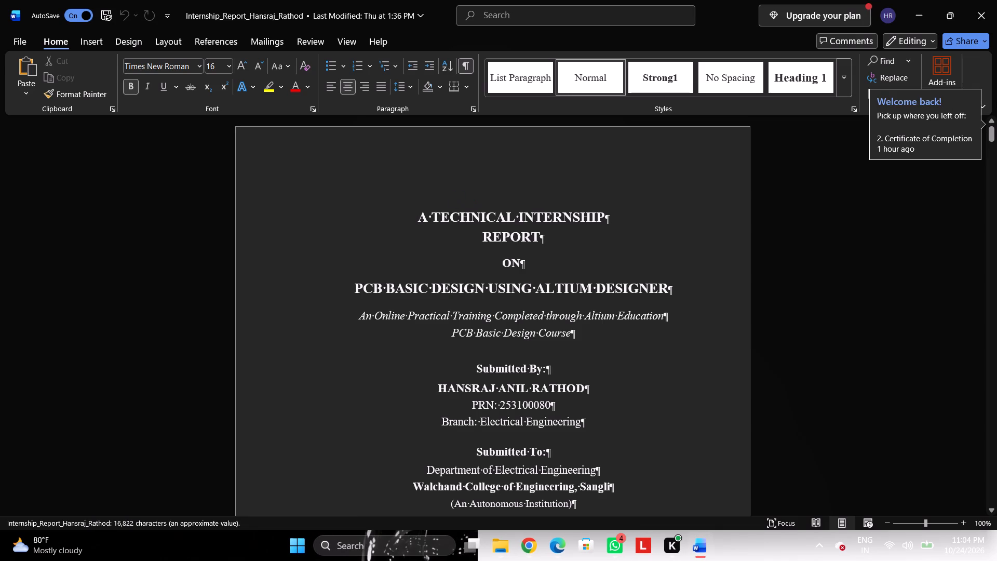
Switch to Edge, close the background-removal and text enhancer search tabs, and show the reference internship report PDF.
scroll(413, 213, down, 3)
scroll(530, 314, down, 4)
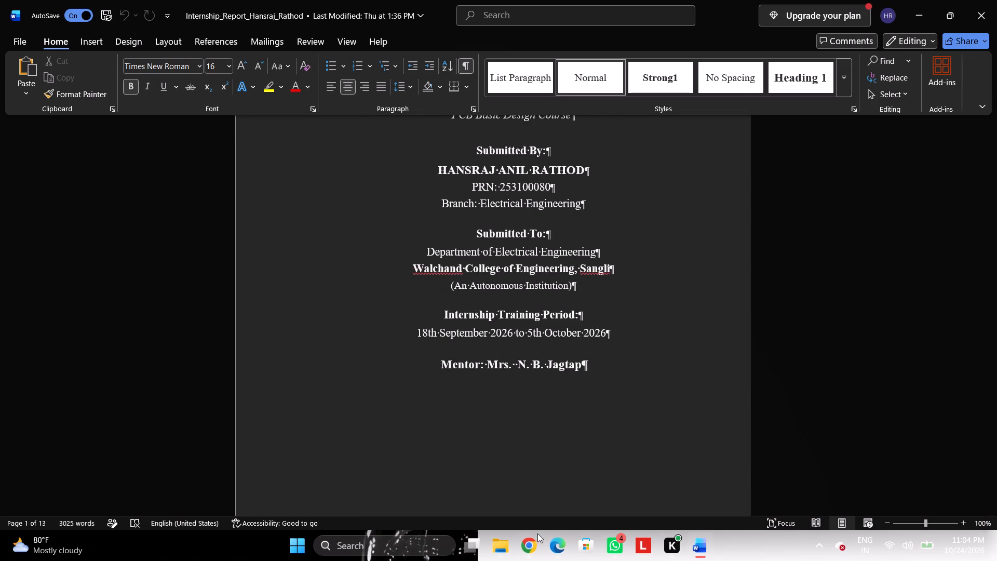
click(562, 545)
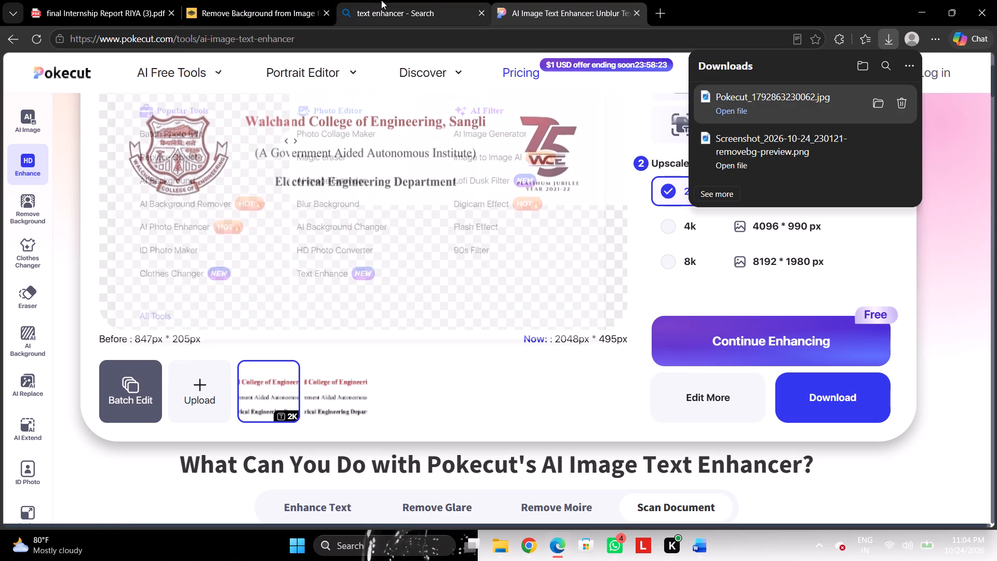
click(327, 17)
click(326, 17)
click(83, 15)
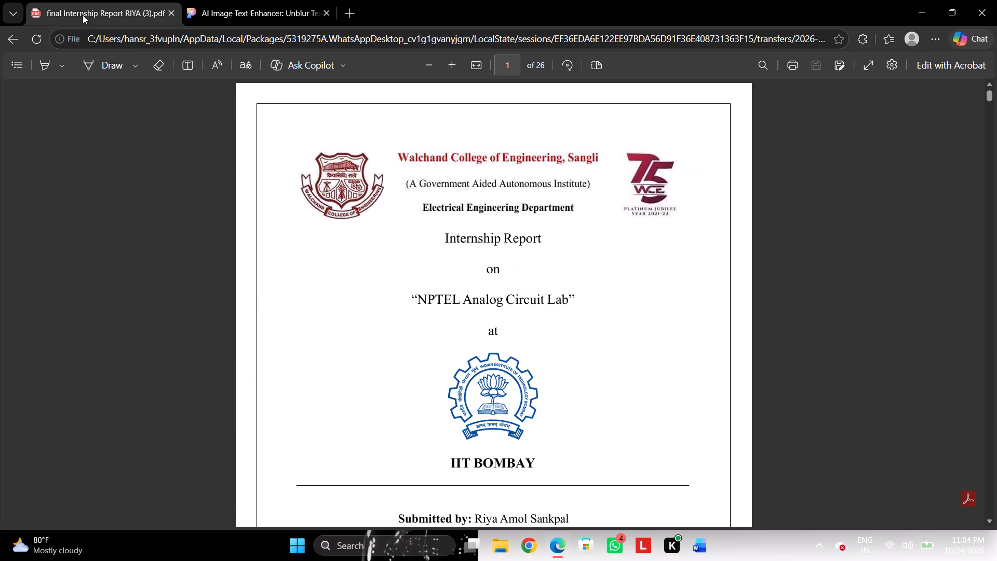
Copy the cover-page details from "Submitted by" through "College" in the reference PDF and return to the Word report.
scroll(373, 217, down, 5)
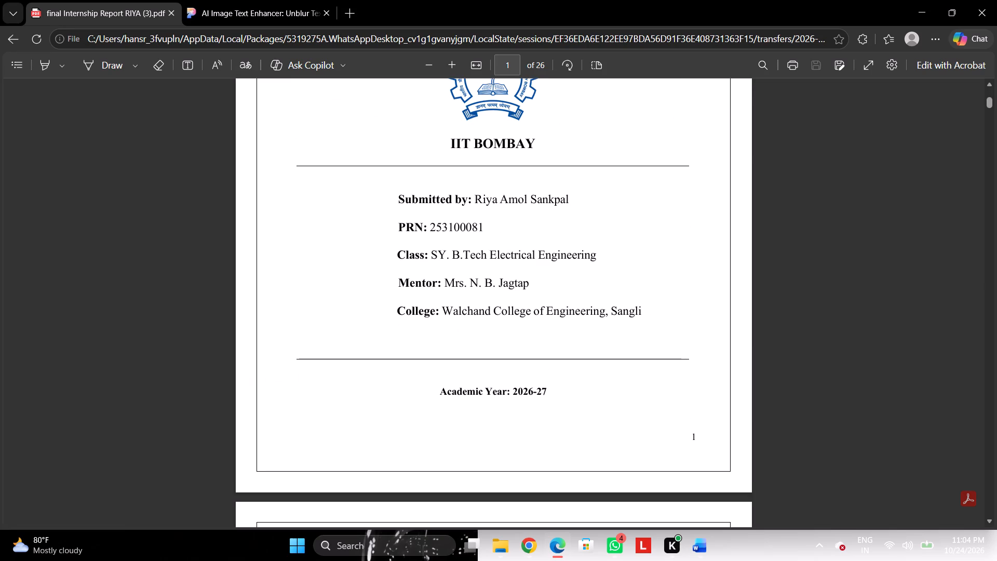
drag(396, 193, 640, 309)
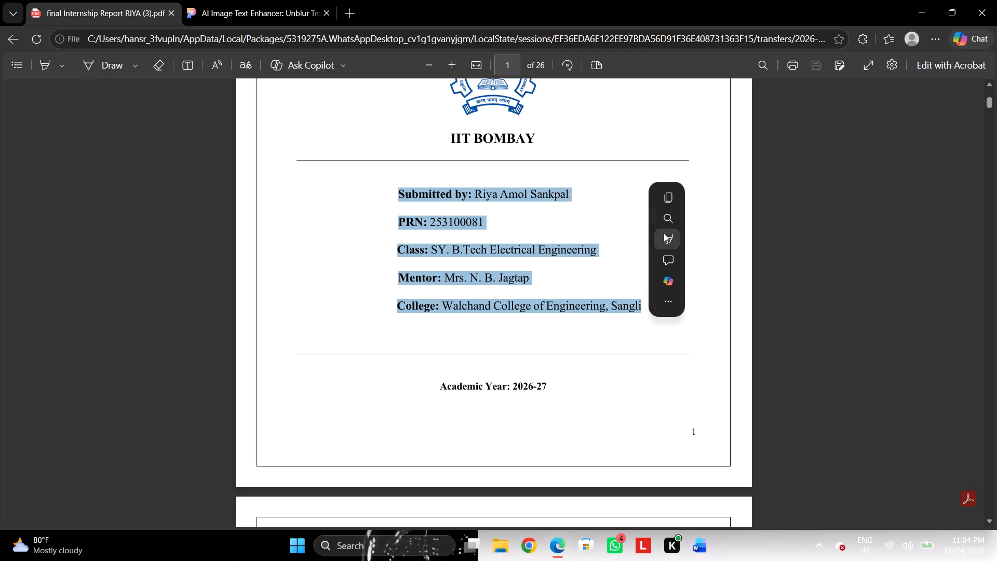
click(666, 202)
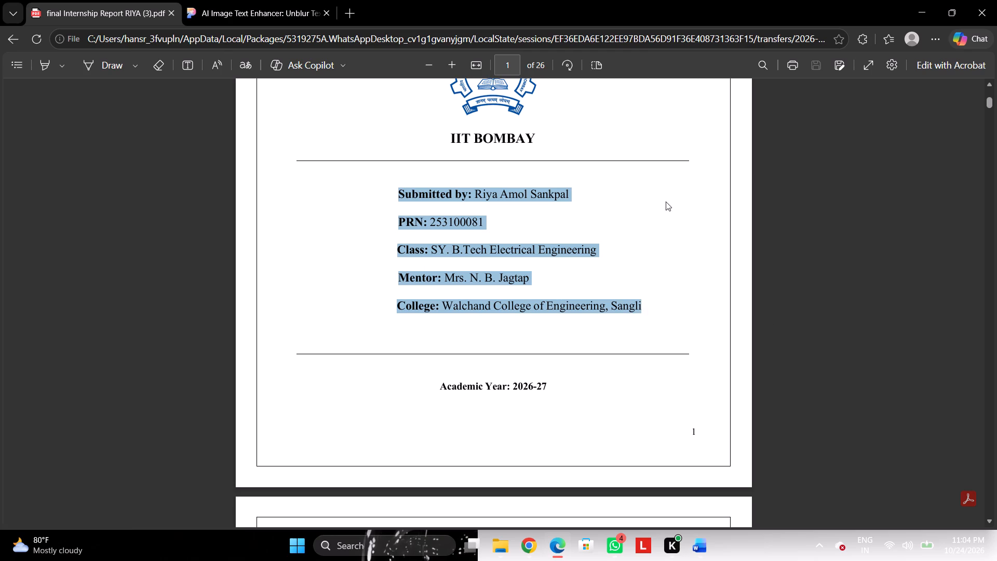
click(517, 549)
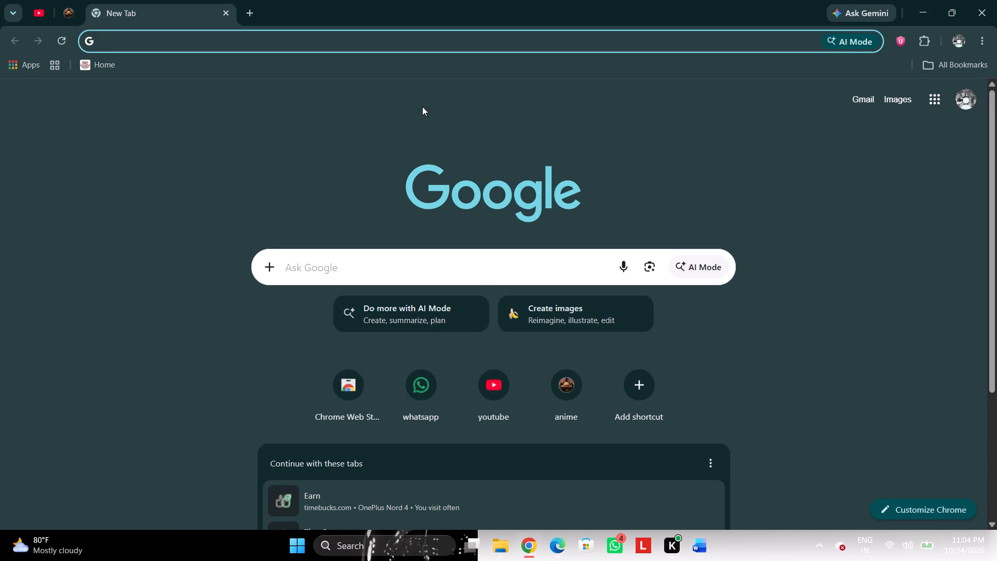
click(993, 6)
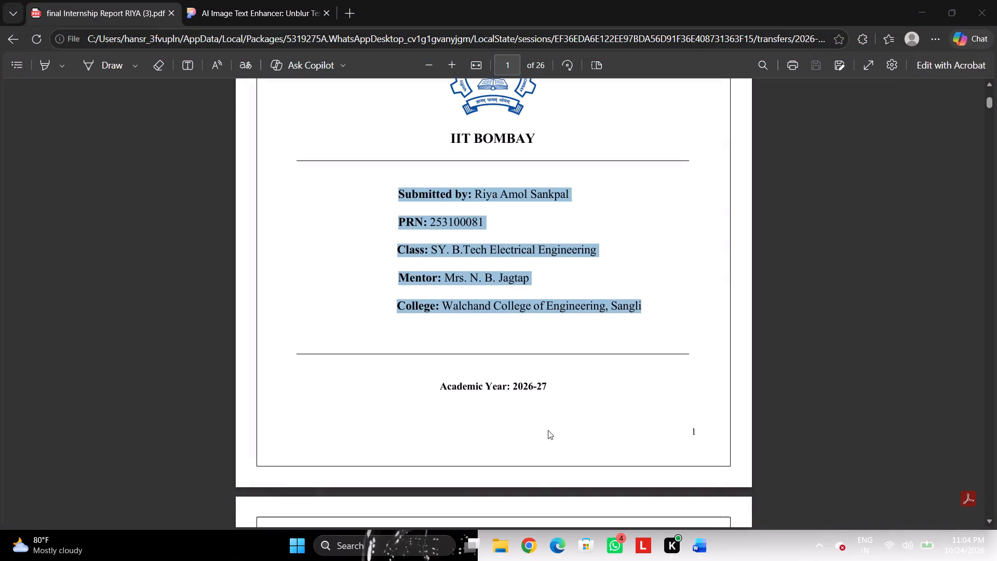
click(695, 546)
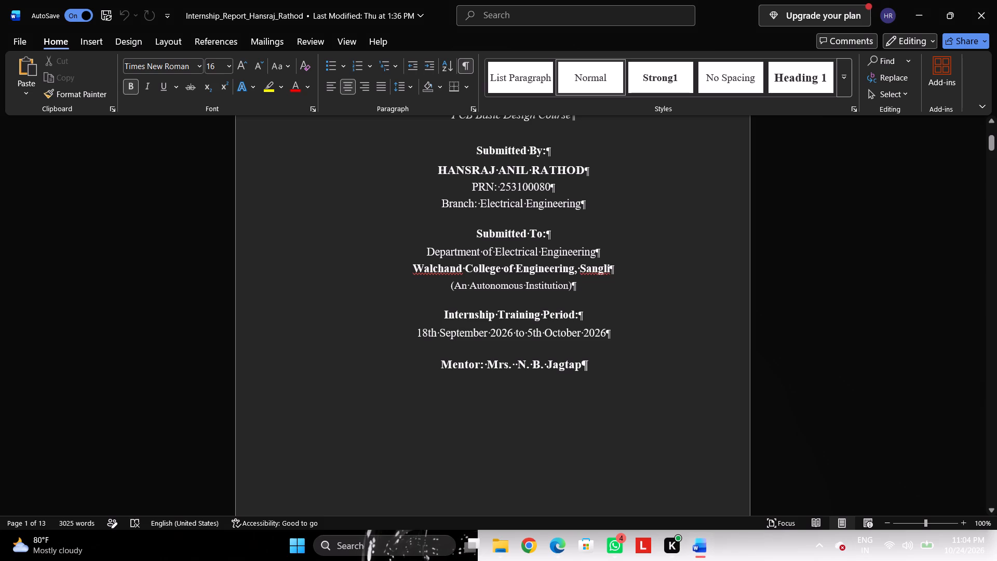
Delete the title page text from the "Submitted By:" line through the mentor line.
scroll(453, 380, up, 6)
drag(485, 397, 493, 395)
scroll(503, 385, up, 5)
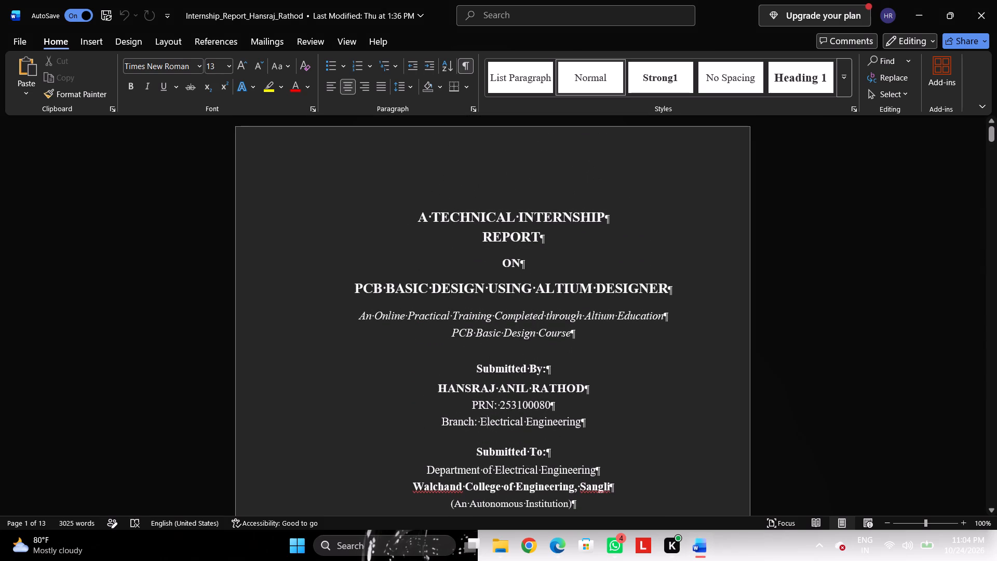
drag(412, 213, 630, 528)
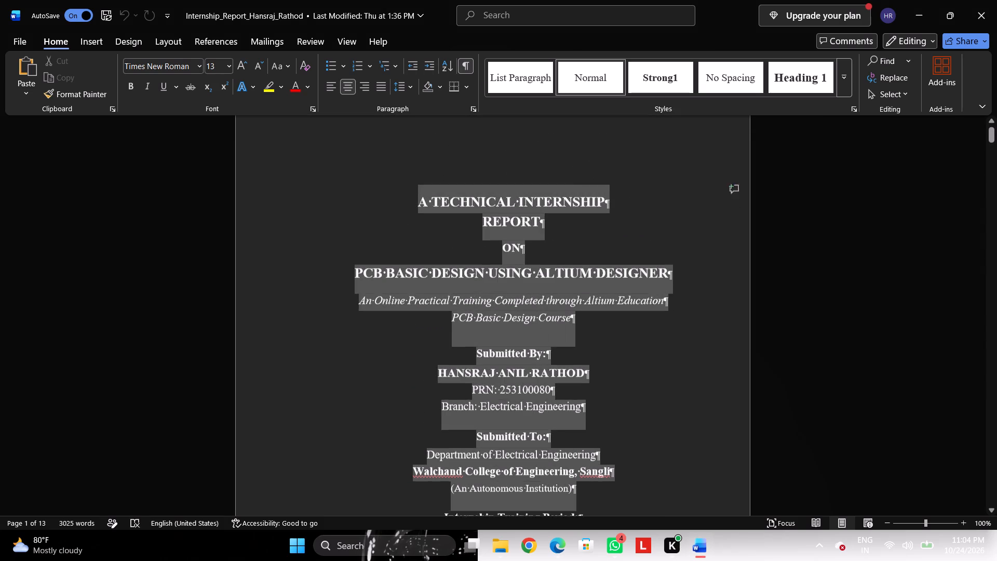
drag(630, 528, 591, 432)
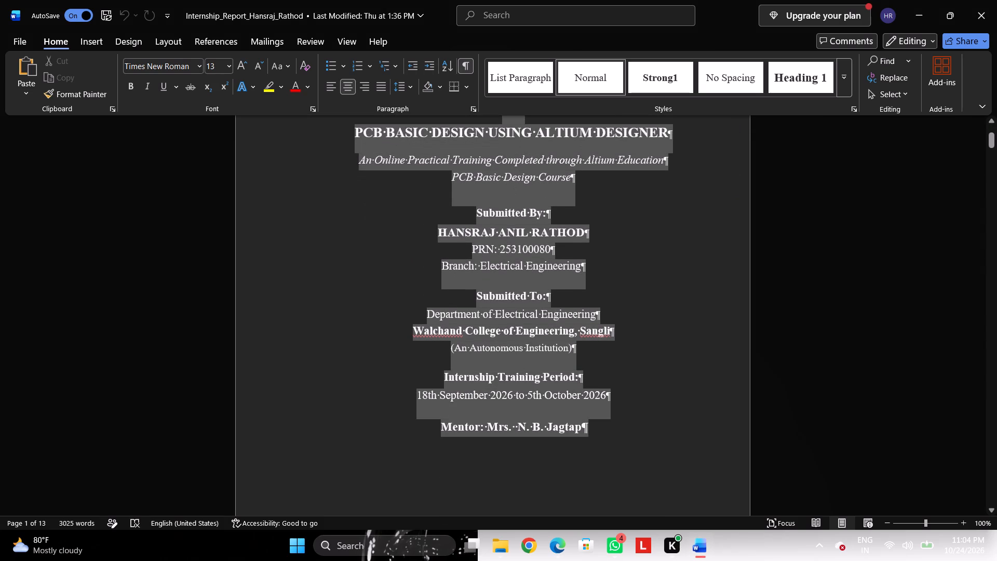
drag(591, 432, 513, 223)
click(393, 217)
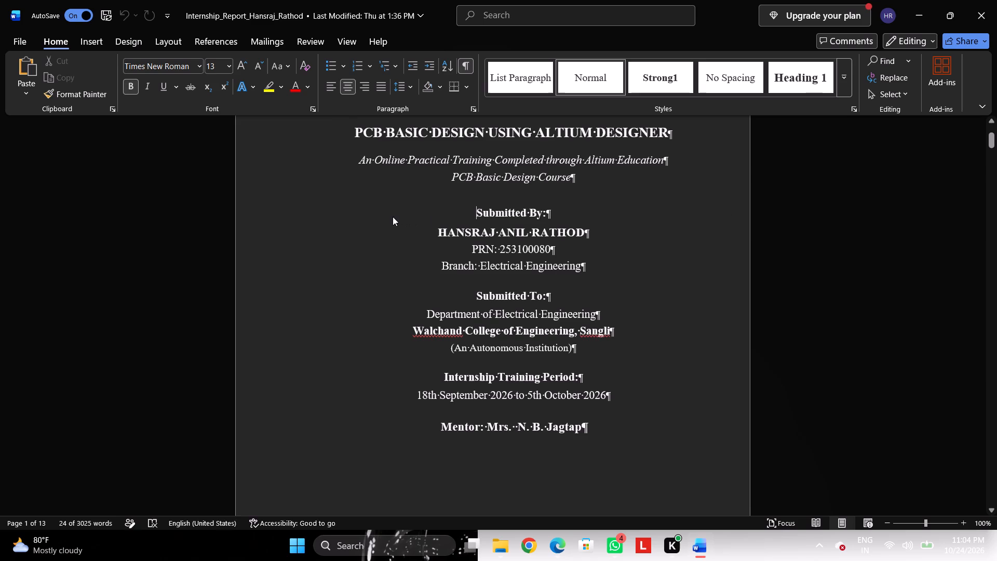
drag(438, 213, 638, 441)
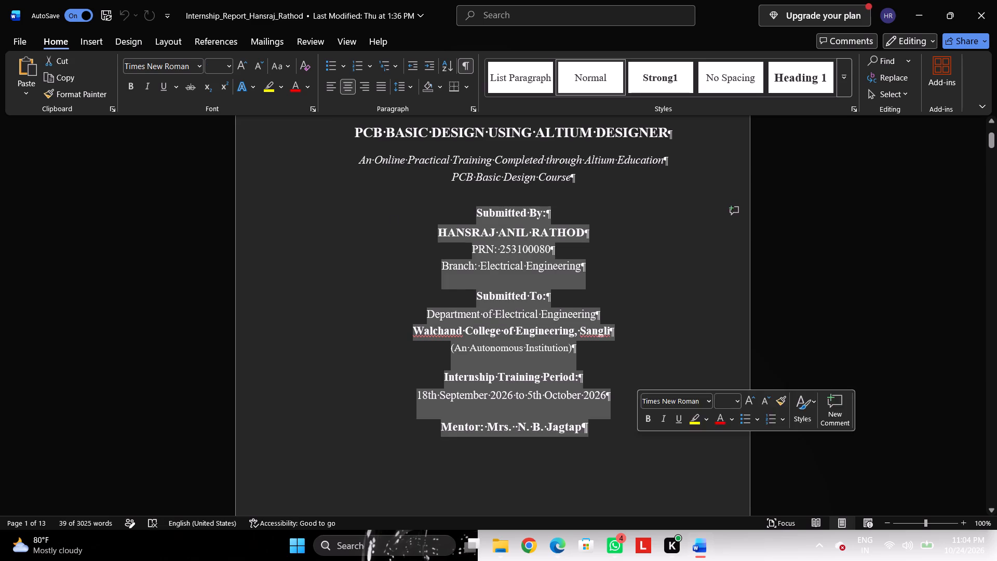
key(BackSpace)
Insert four blank paragraphs above the "A TECHNICAL INTERNSHIP REPORT" title.
scroll(472, 335, up, 16)
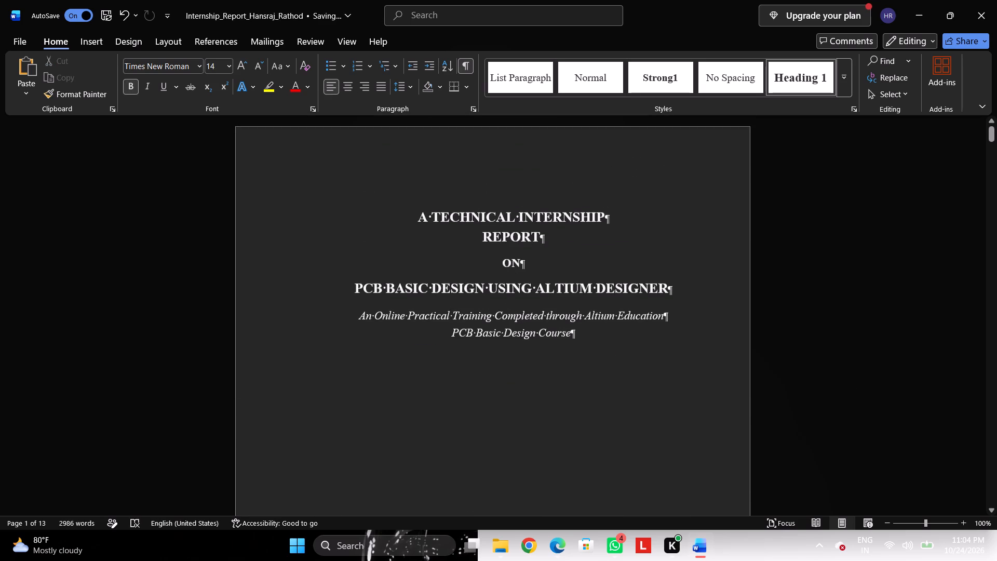
click(423, 169)
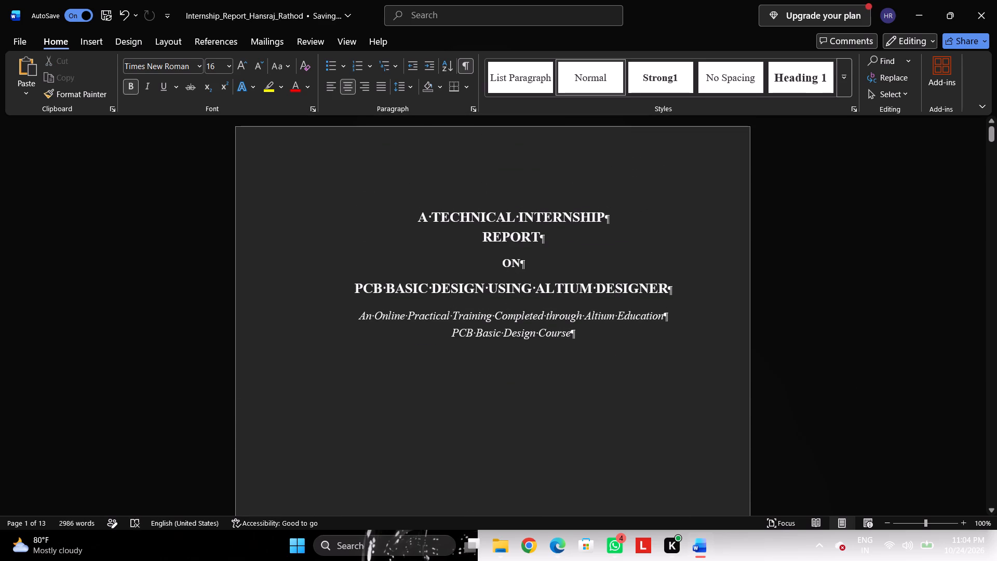
key(space)
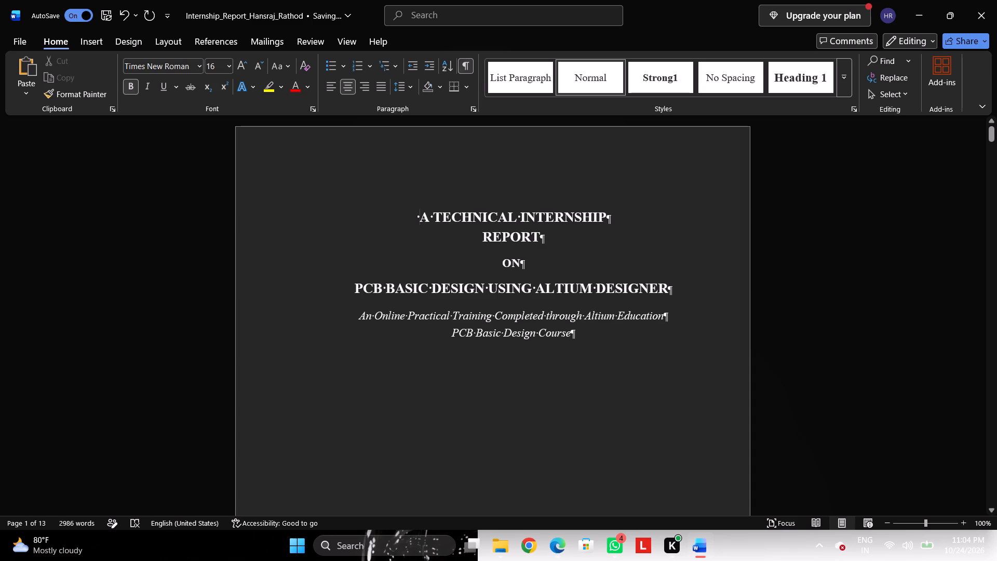
key(BackSpace)
key(Return)
key(Return)
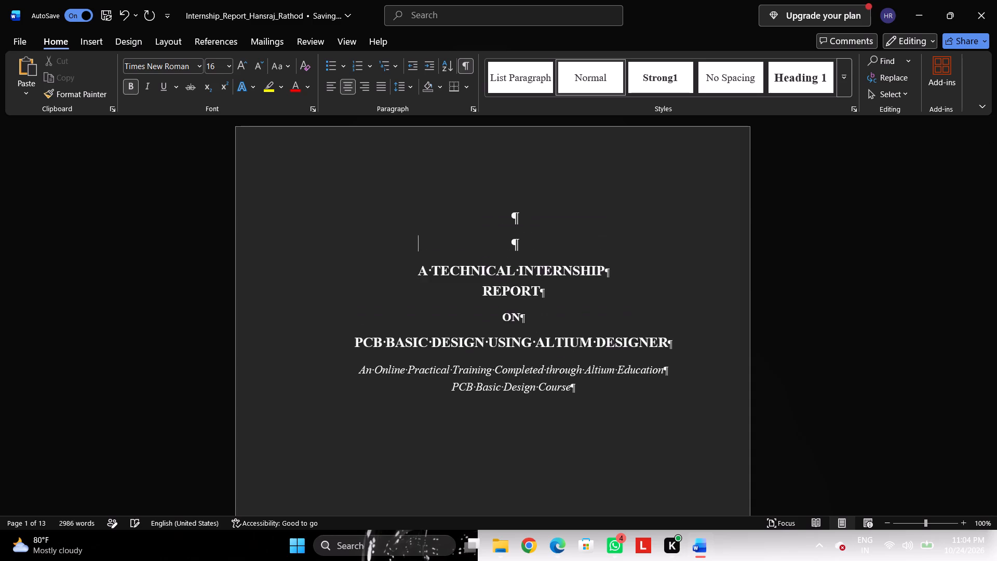
key(Return)
key(Return)
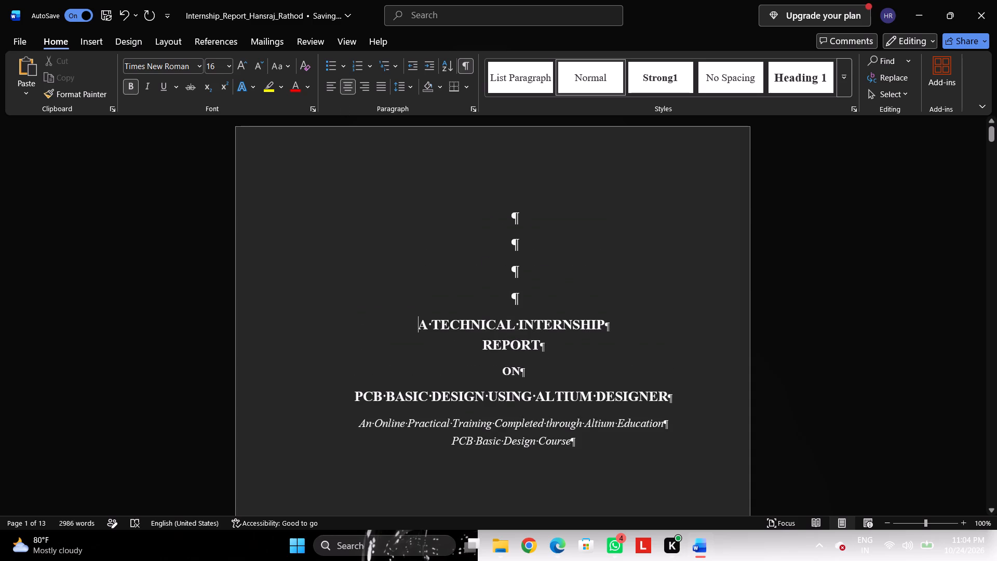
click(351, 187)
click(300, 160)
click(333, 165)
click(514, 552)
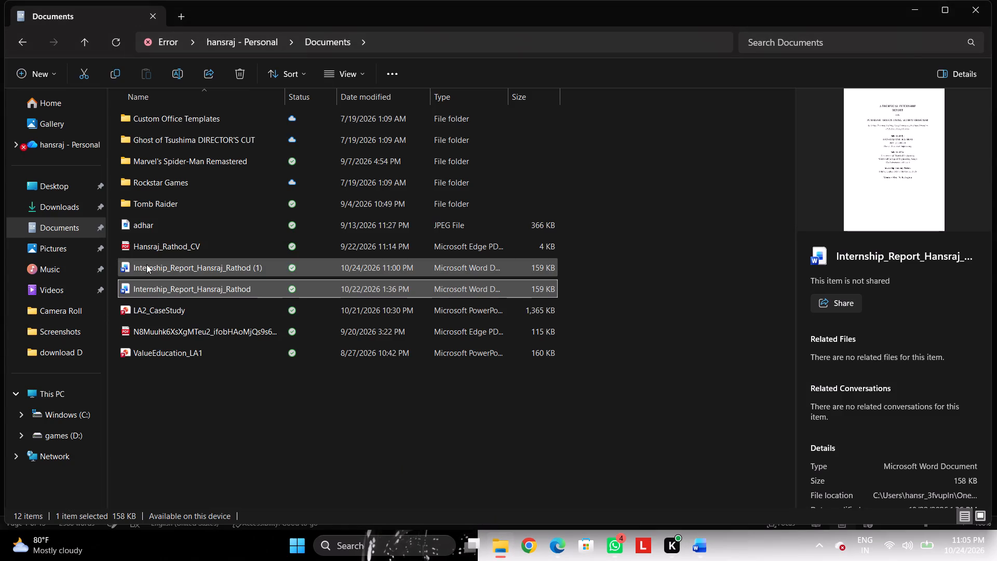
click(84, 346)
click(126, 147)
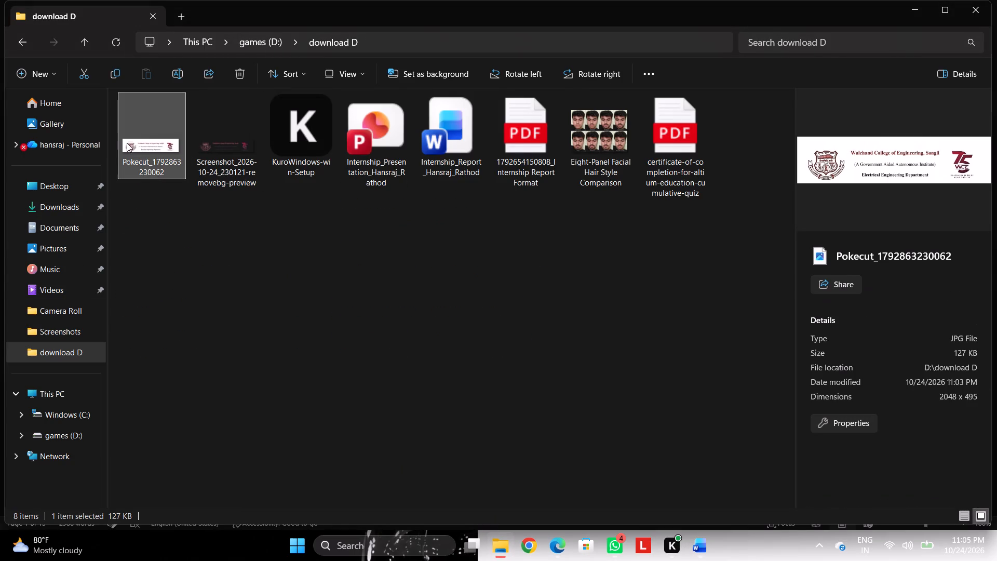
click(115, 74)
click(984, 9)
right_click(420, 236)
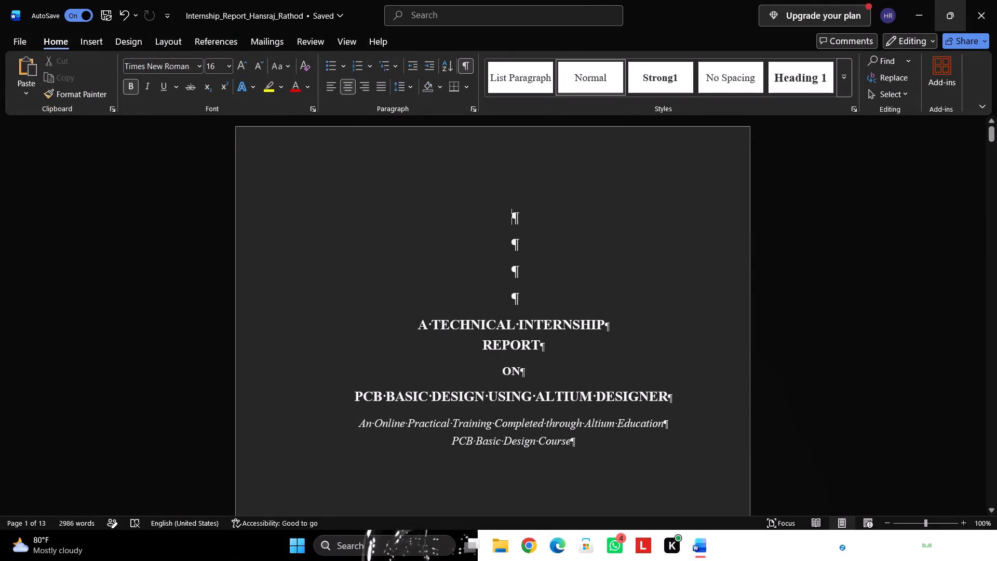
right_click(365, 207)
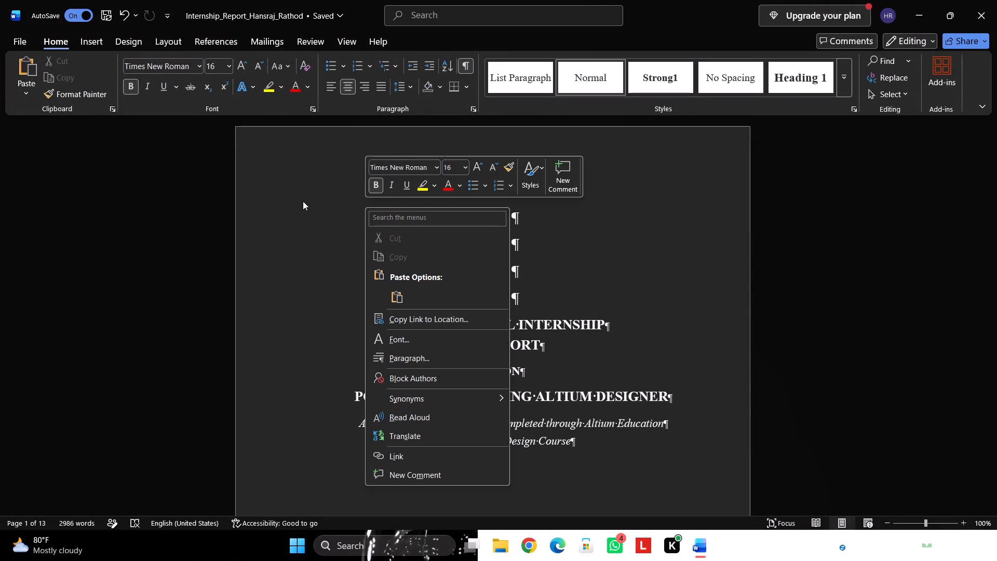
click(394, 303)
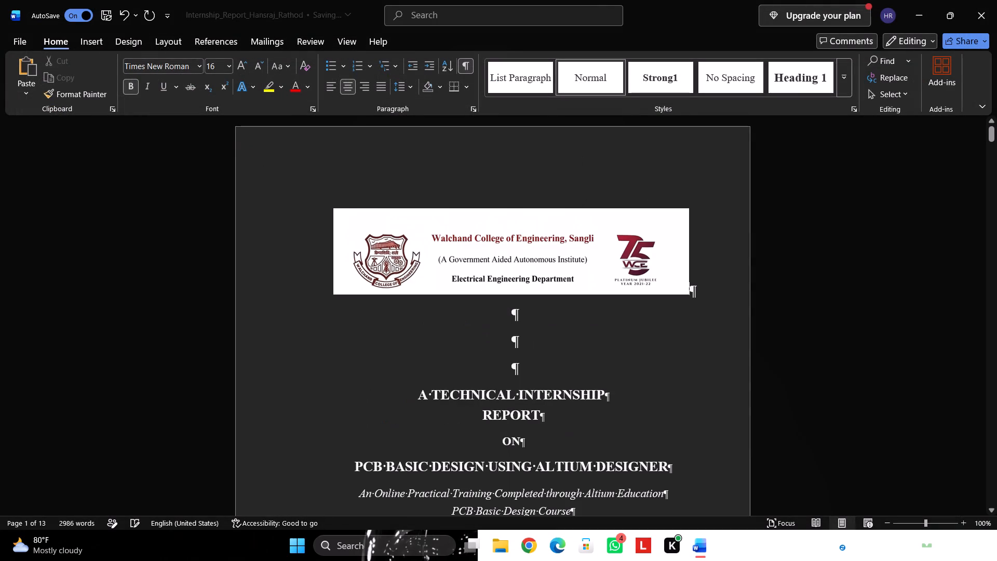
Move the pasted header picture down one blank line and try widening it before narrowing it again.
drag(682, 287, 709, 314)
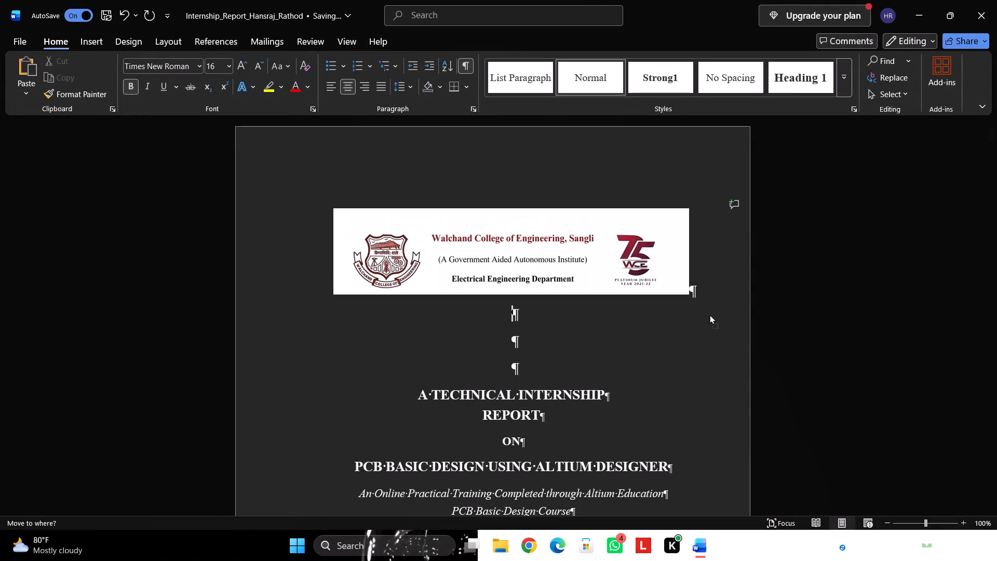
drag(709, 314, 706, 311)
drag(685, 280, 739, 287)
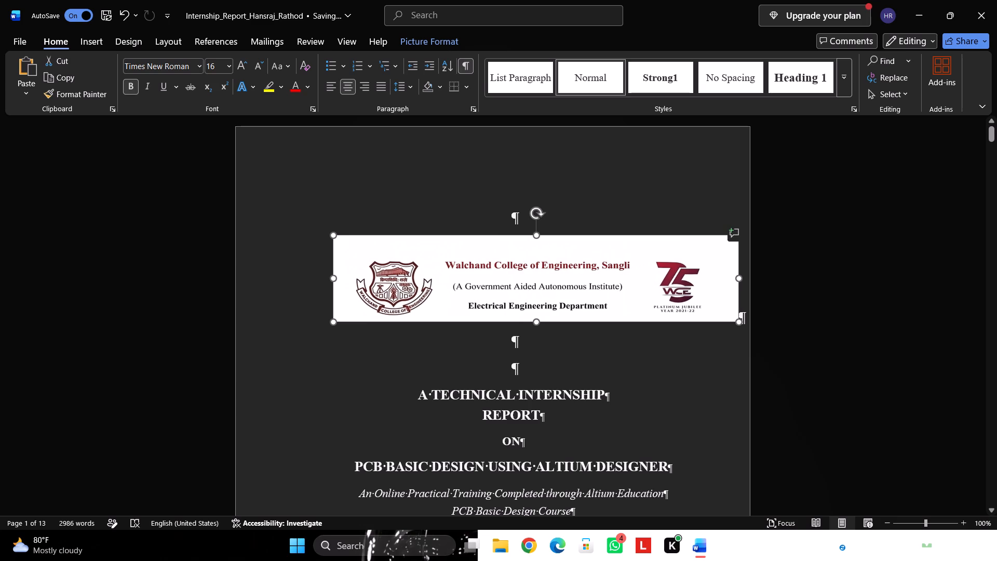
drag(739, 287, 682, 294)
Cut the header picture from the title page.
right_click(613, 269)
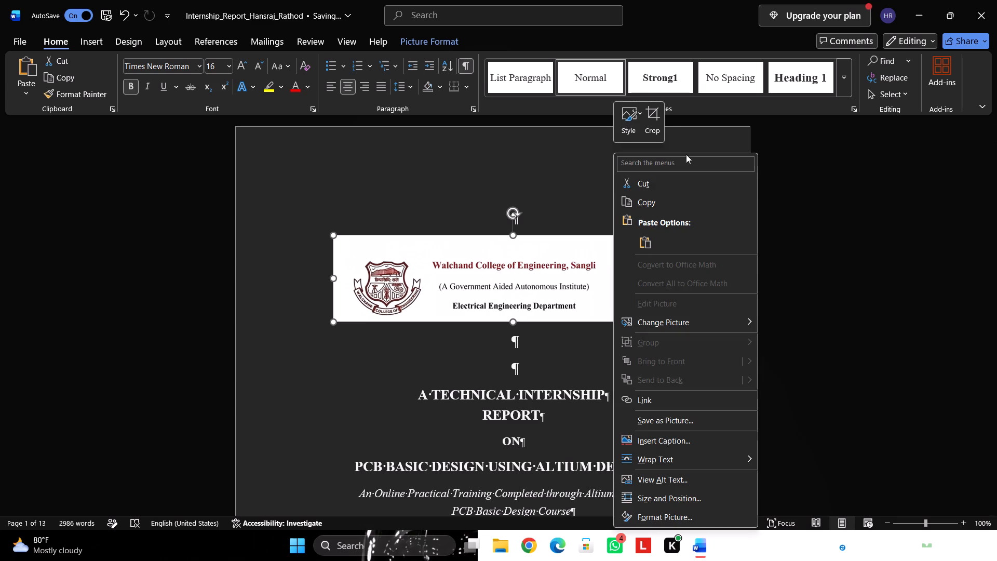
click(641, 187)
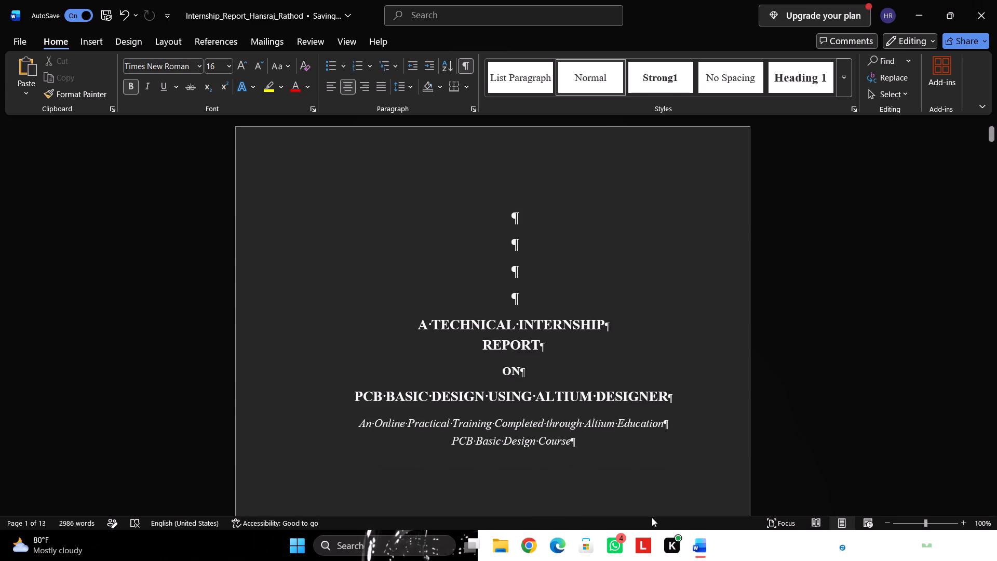
Switch to Microsoft Edge and close the Pokecut text enhancer tab.
click(553, 536)
click(271, 22)
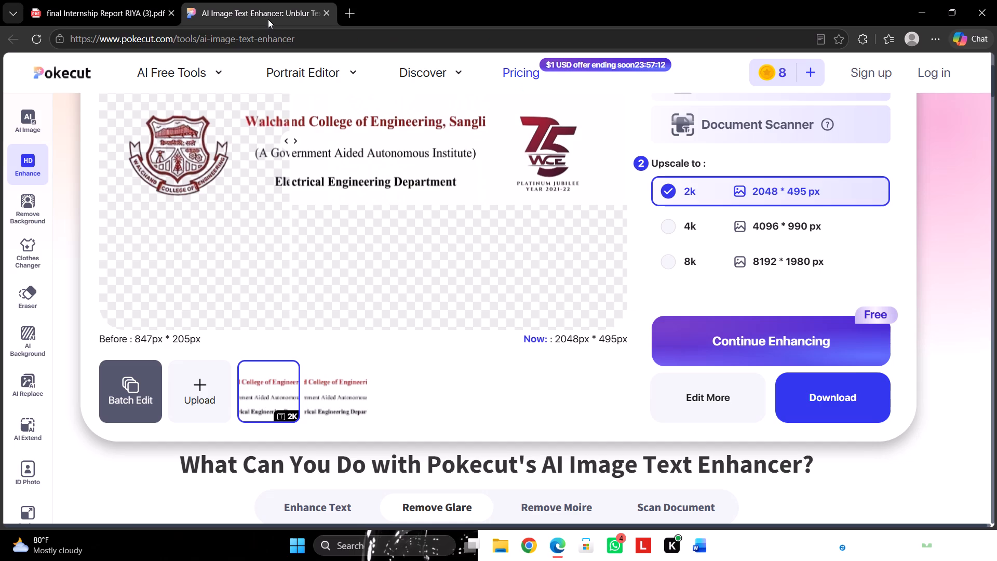
click(324, 14)
Search the web for "bg remover online" in a new tab and open the remove.bg site from the results.
click(207, 9)
click(196, 11)
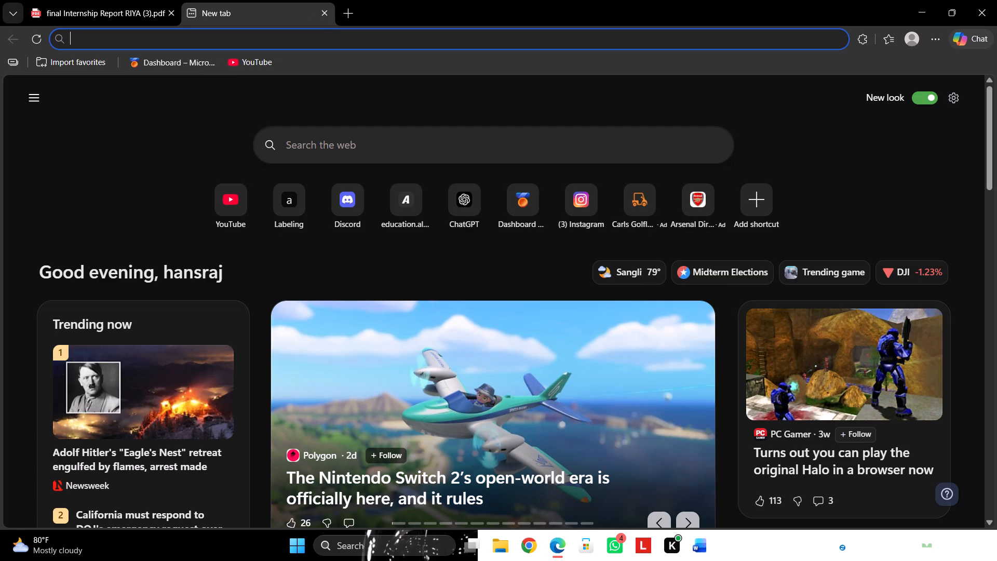
click(190, 39)
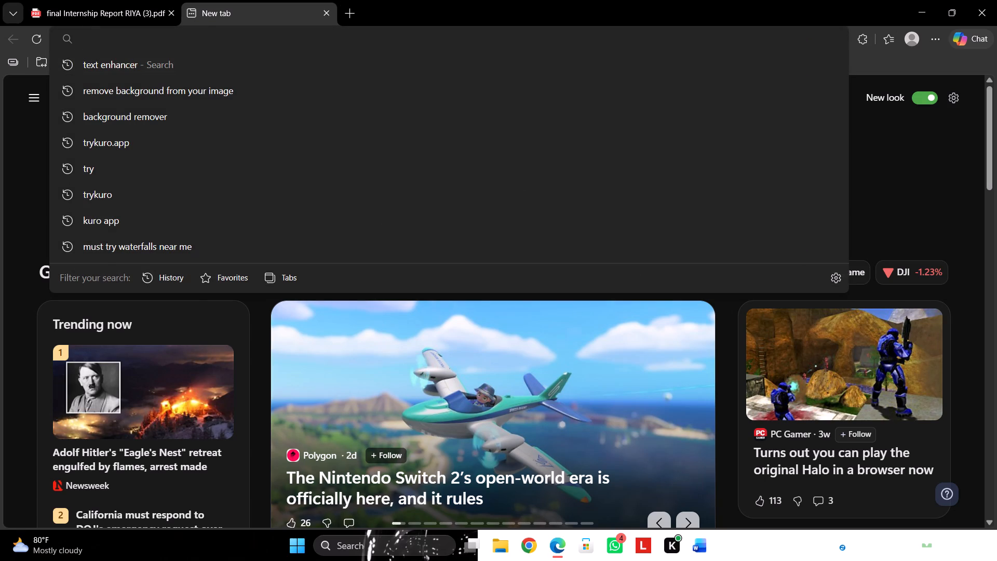
text(bg remo)
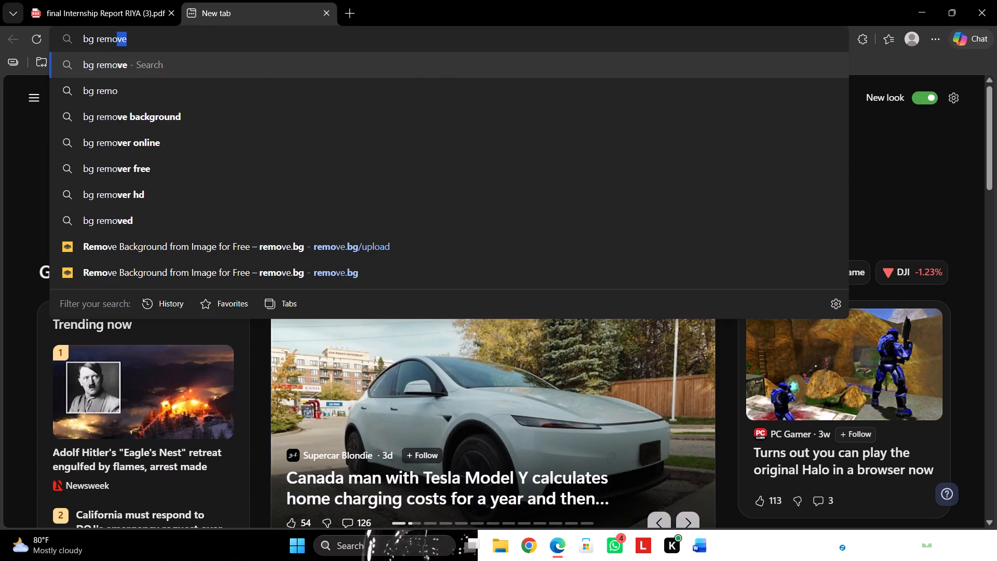
key(e)
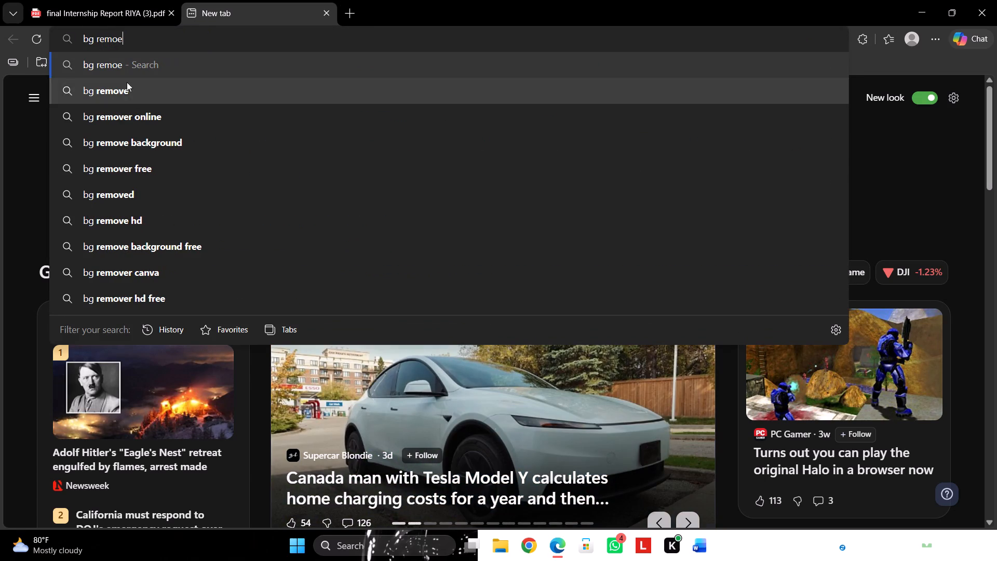
click(135, 109)
scroll(193, 210, down, 2)
scroll(150, 265, down, 2)
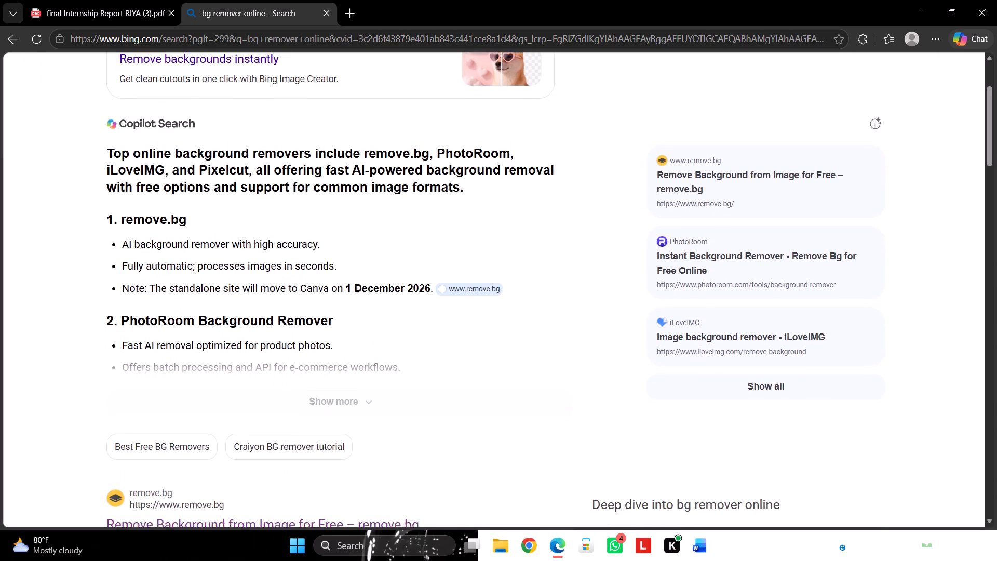
scroll(150, 265, down, 9)
scroll(183, 208, up, 5)
click(246, 142)
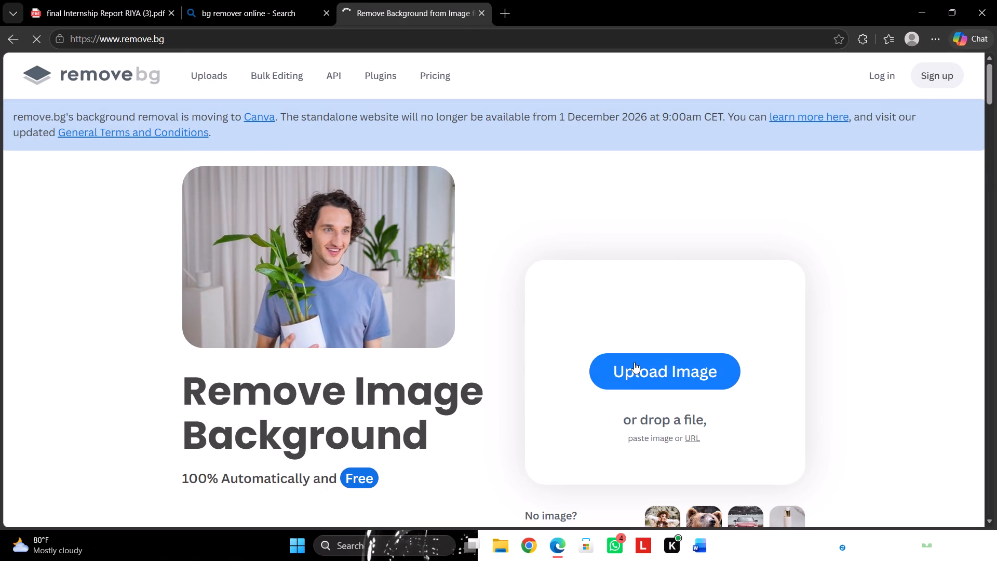
Paste the cut header picture into remove.bg, download the background-free preview version, and close Microsoft Edge.
key(ctrl+v)
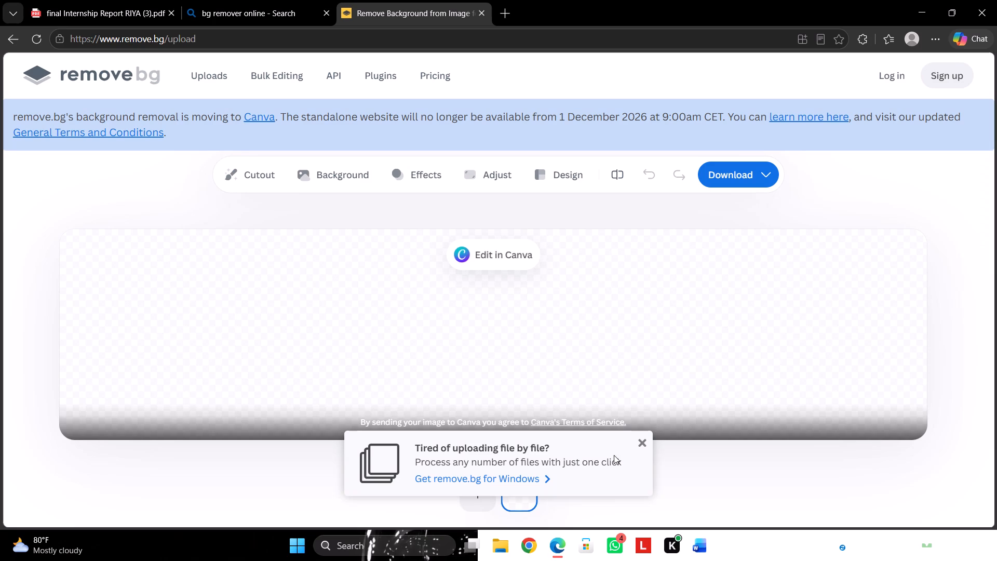
click(642, 440)
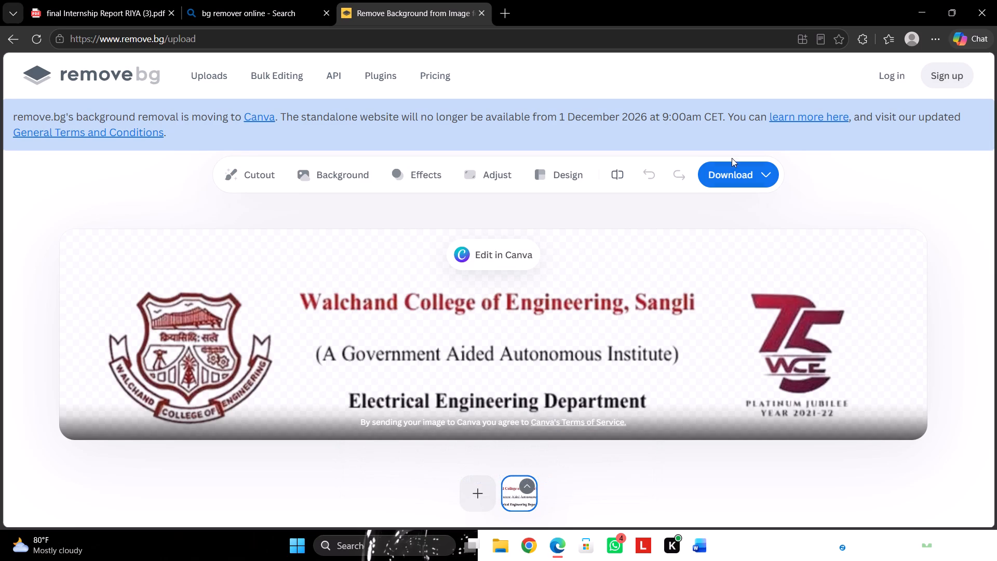
click(730, 170)
click(736, 214)
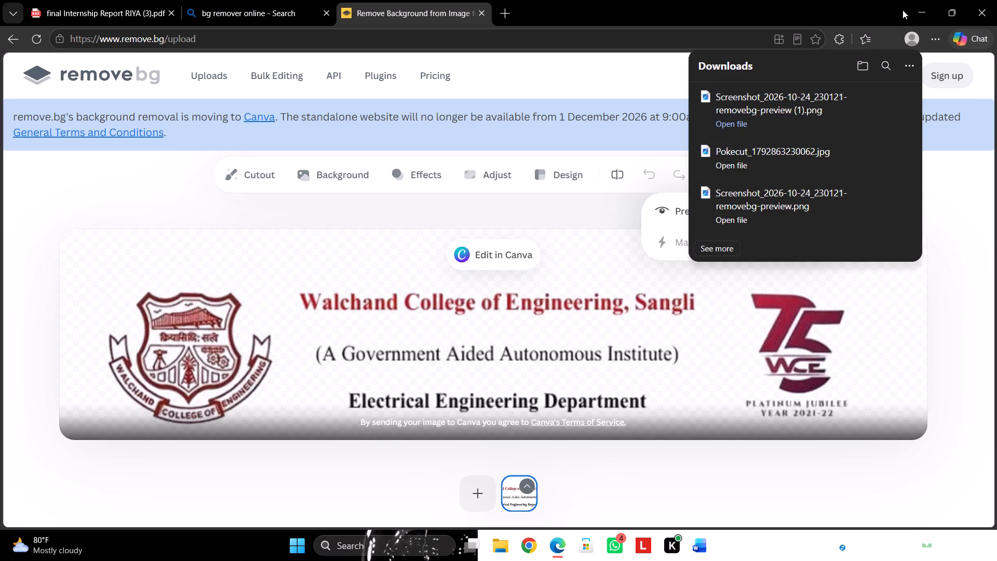
right_click(773, 109)
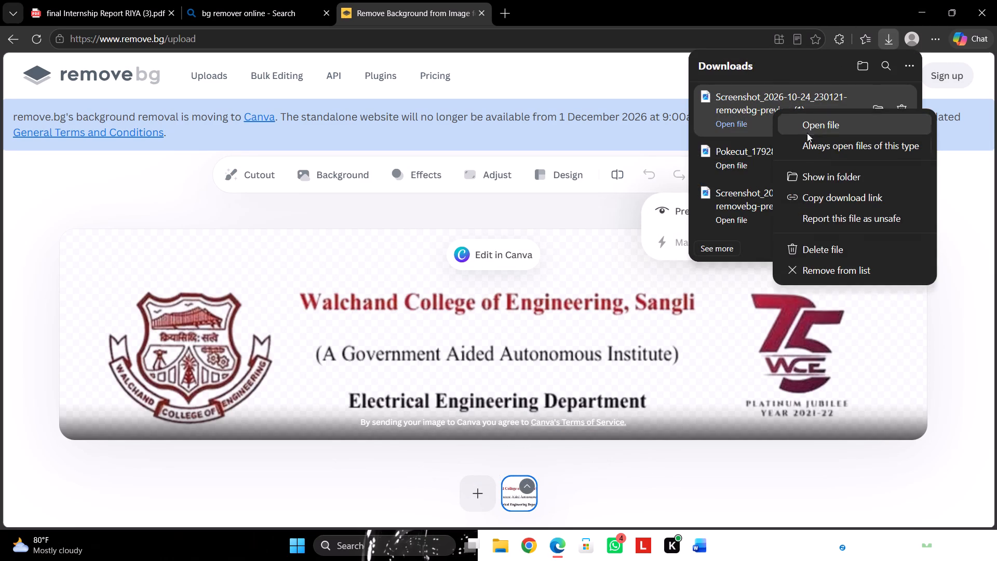
click(981, 15)
Delete the older Screenshot_2026-10-24_230121-removebg-preview file from the download D folder and close File Explorer.
click(499, 544)
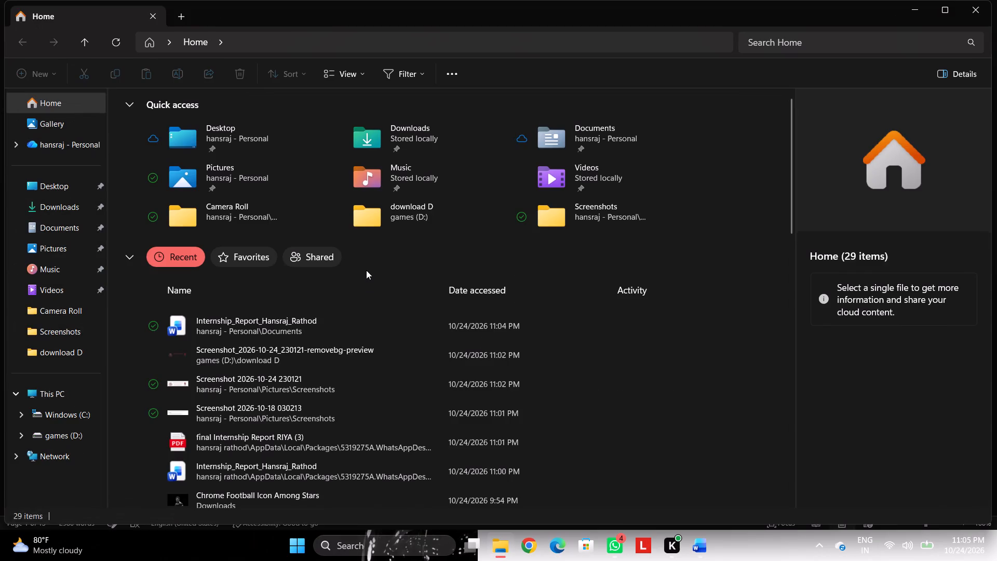
click(41, 353)
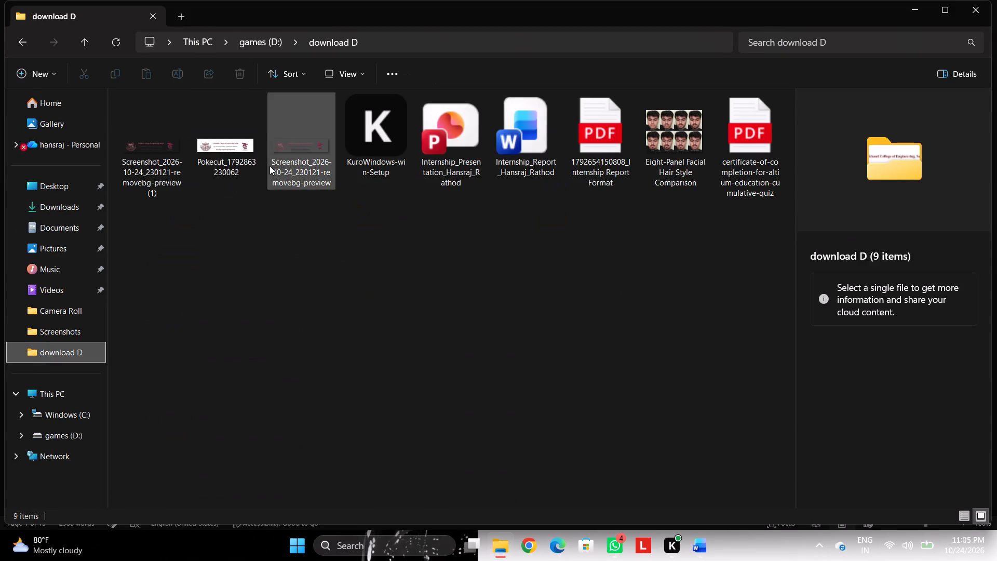
click(237, 167)
click(297, 163)
click(215, 135)
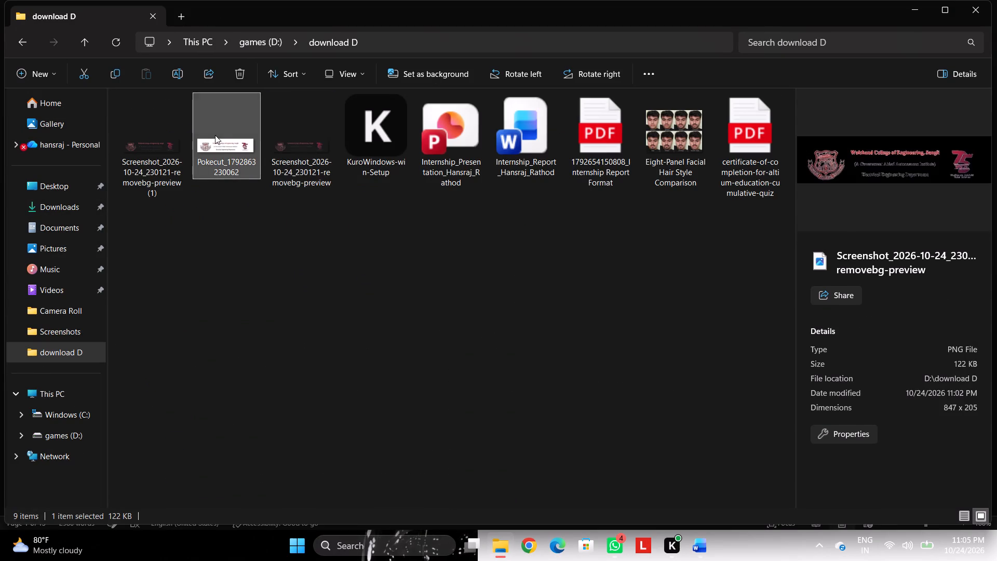
click(286, 153)
click(241, 74)
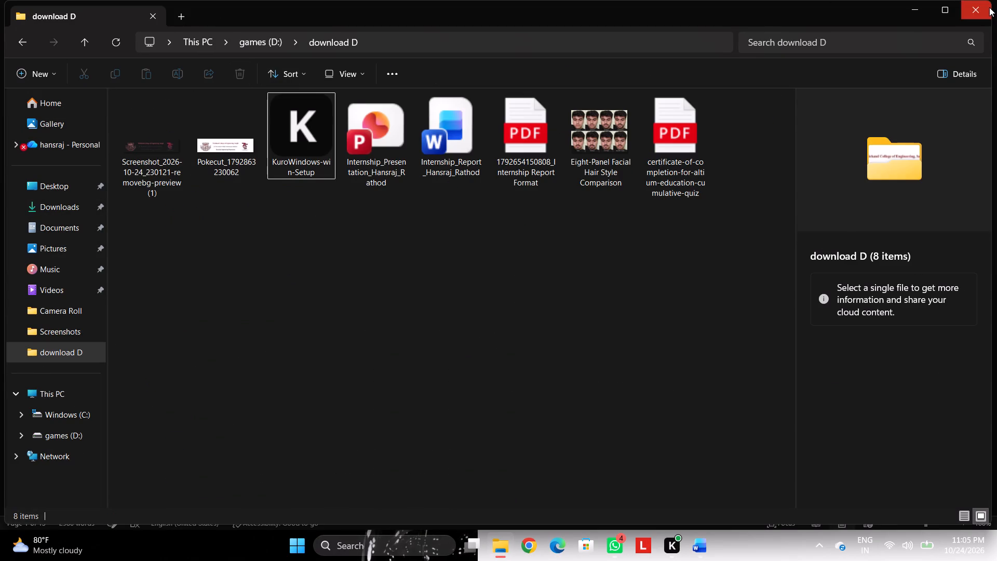
click(989, 7)
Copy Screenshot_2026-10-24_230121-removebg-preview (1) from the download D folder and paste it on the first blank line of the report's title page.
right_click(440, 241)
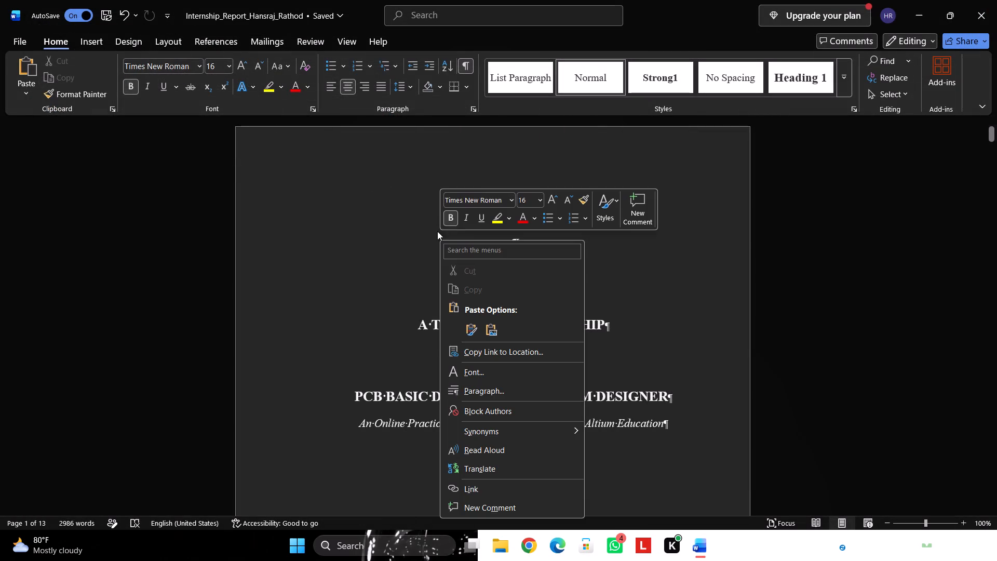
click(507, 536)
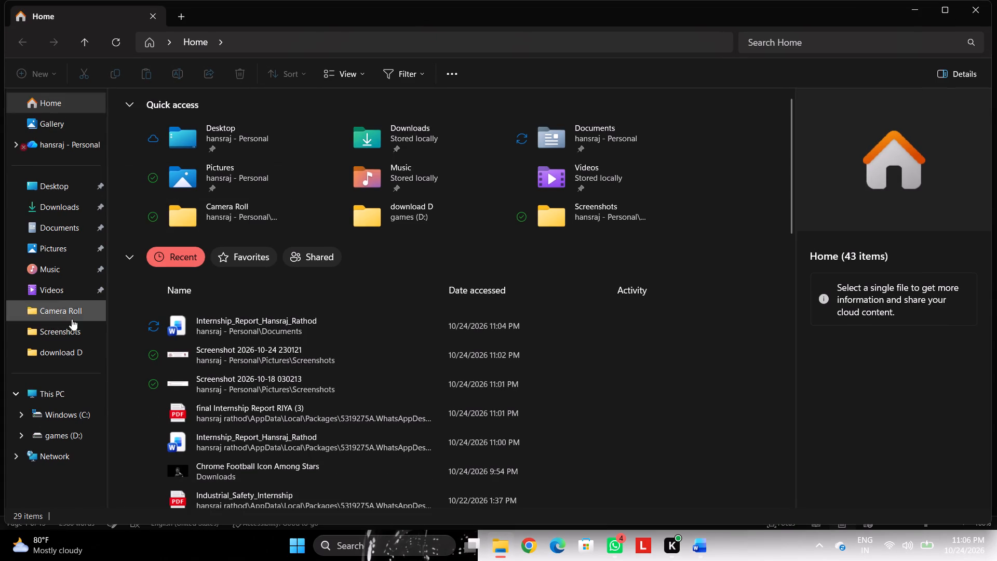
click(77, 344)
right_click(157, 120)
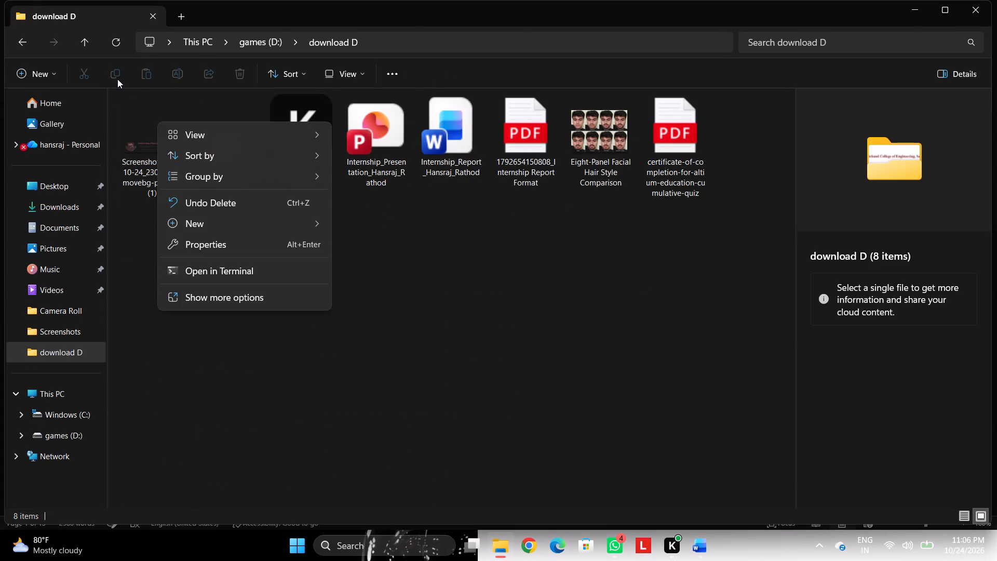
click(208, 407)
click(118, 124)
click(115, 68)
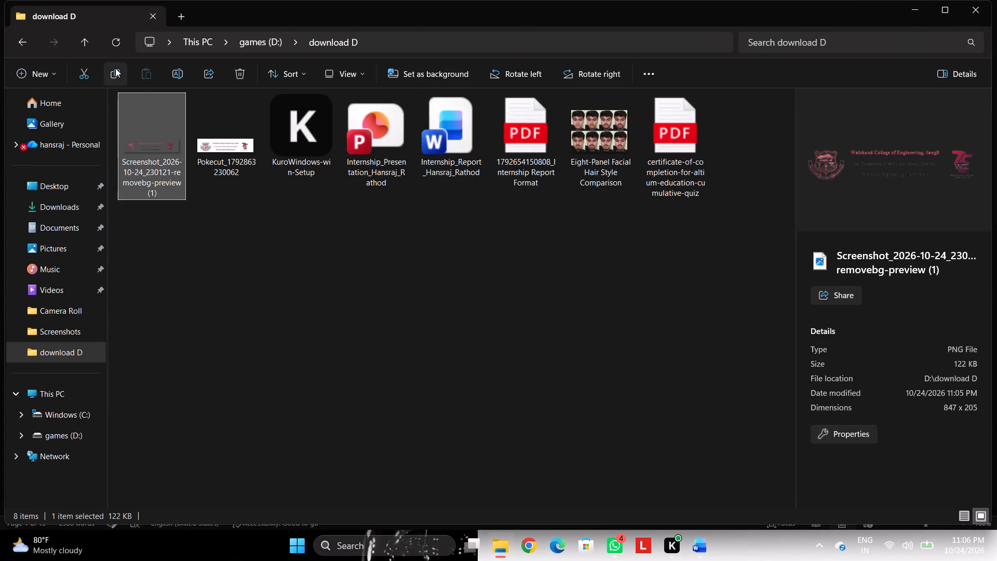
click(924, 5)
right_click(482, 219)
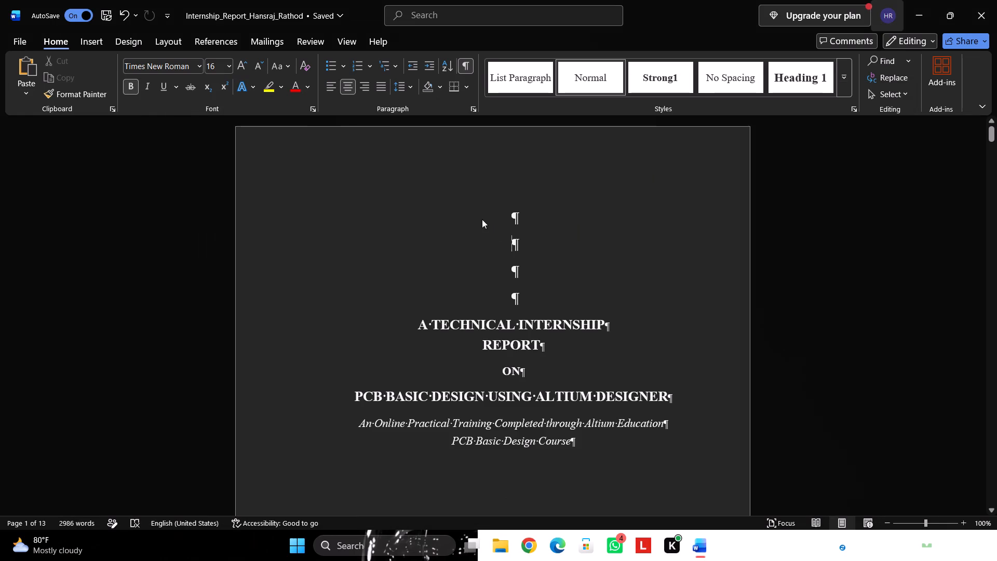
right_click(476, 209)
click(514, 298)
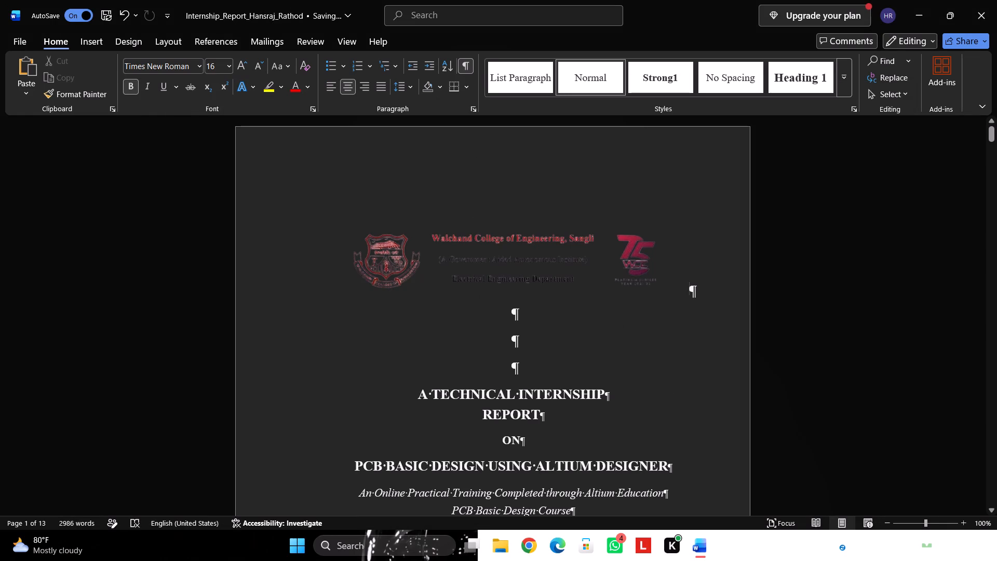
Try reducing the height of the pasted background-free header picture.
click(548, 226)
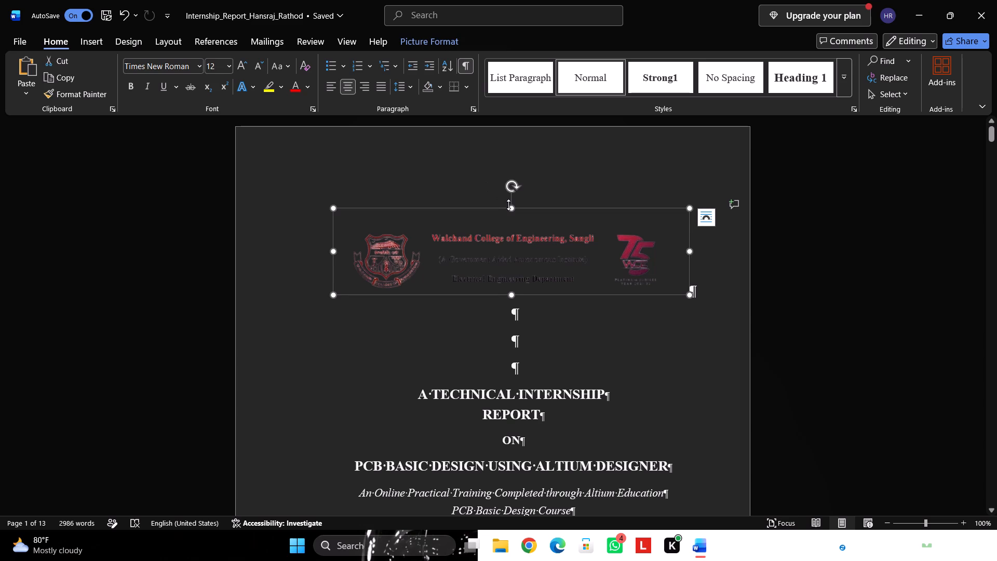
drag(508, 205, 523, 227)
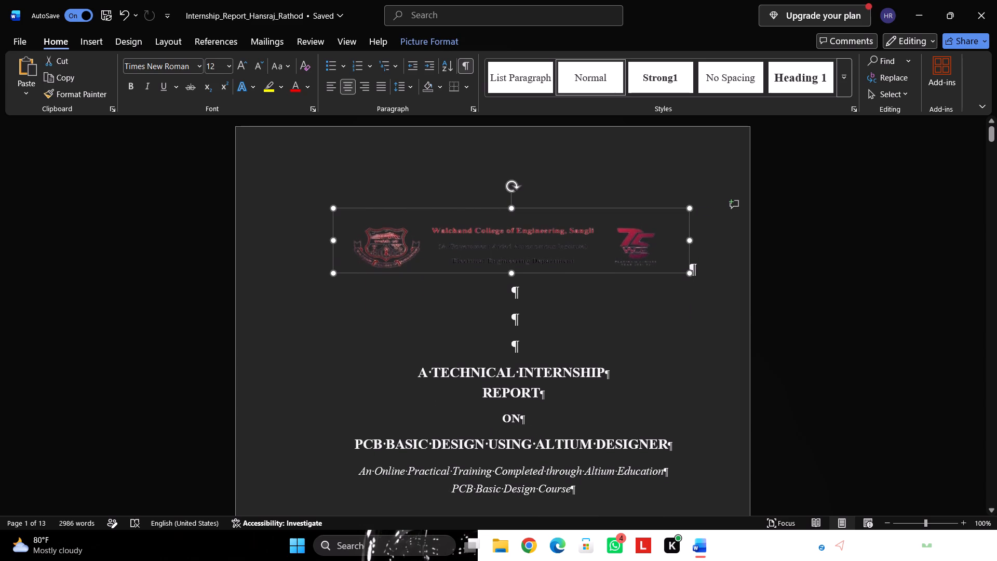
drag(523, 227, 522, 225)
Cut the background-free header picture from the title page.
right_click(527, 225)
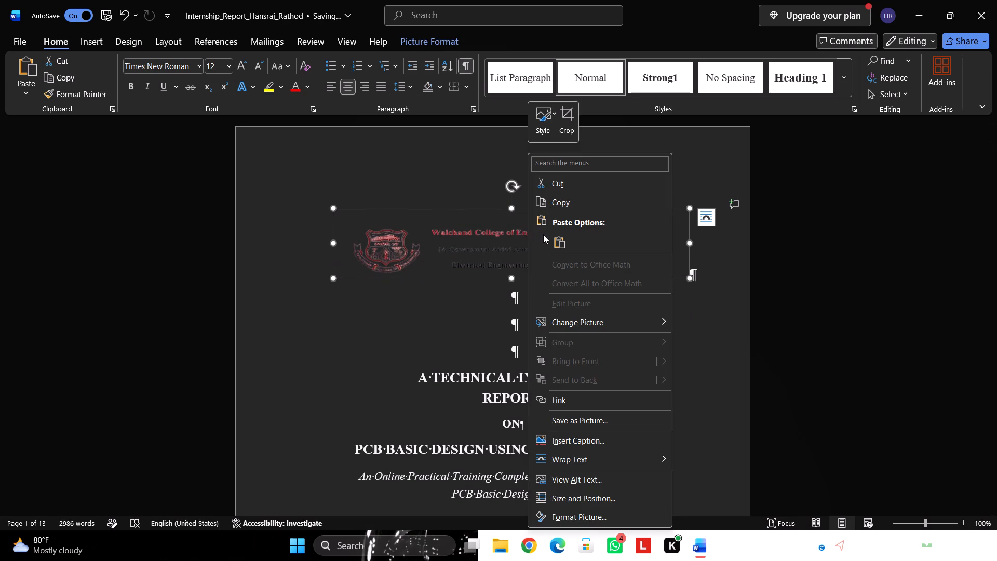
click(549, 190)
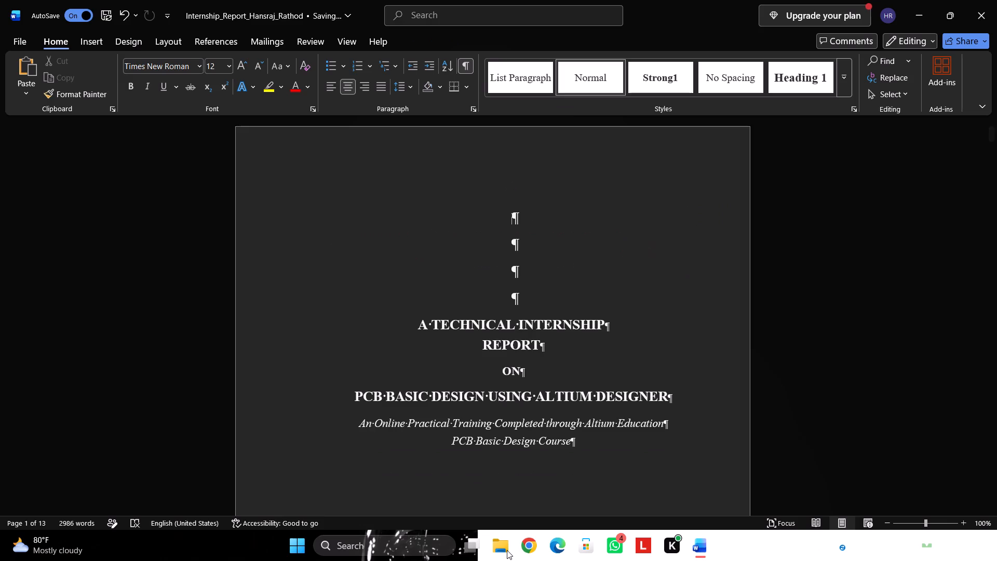
click(506, 550)
right_click(244, 164)
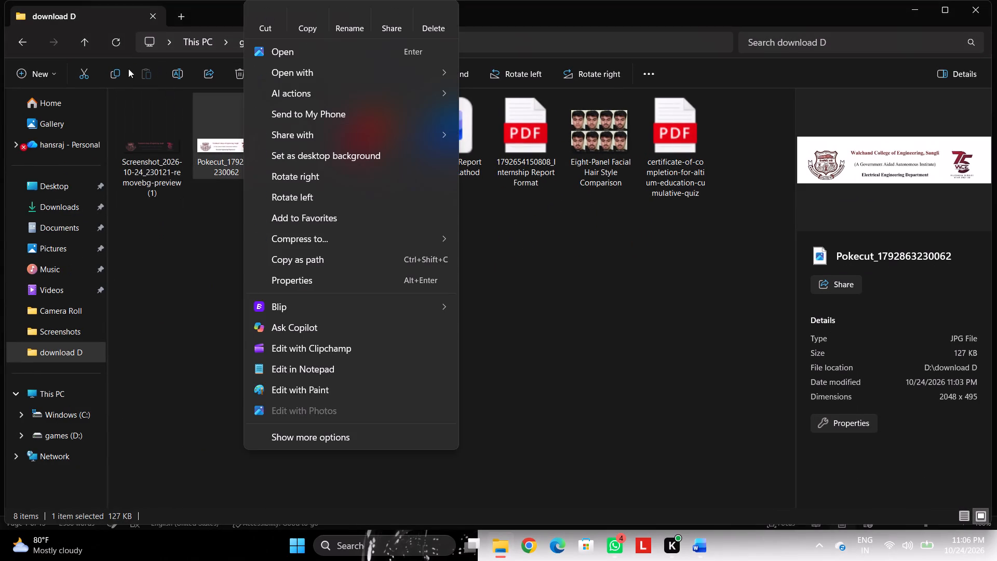
click(122, 71)
click(967, 10)
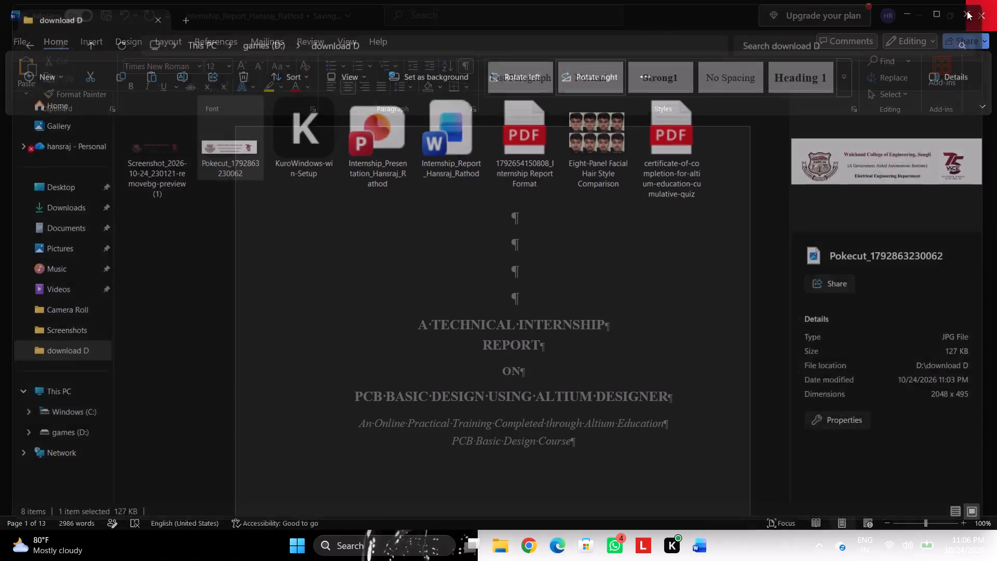
right_click(522, 228)
right_click(449, 216)
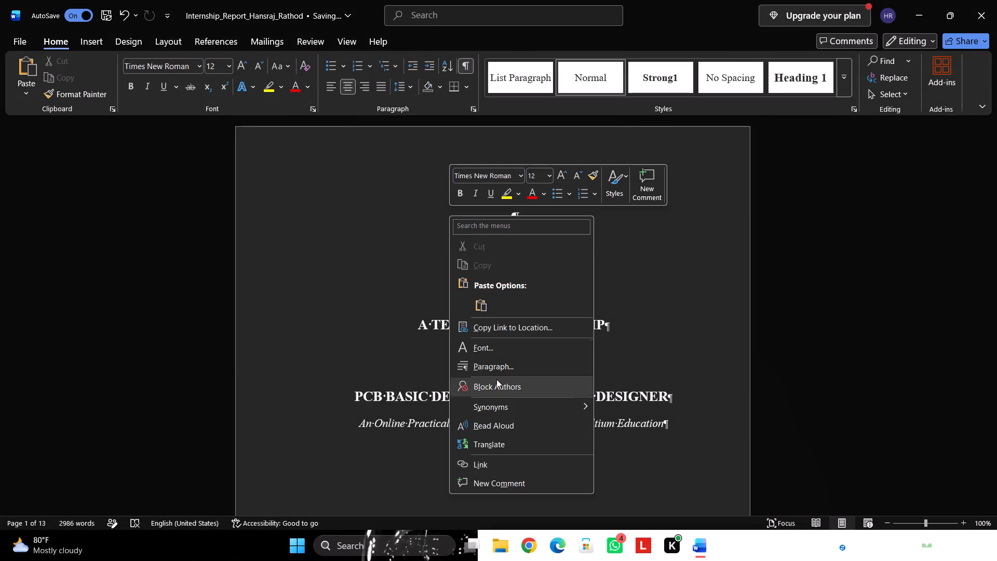
click(484, 311)
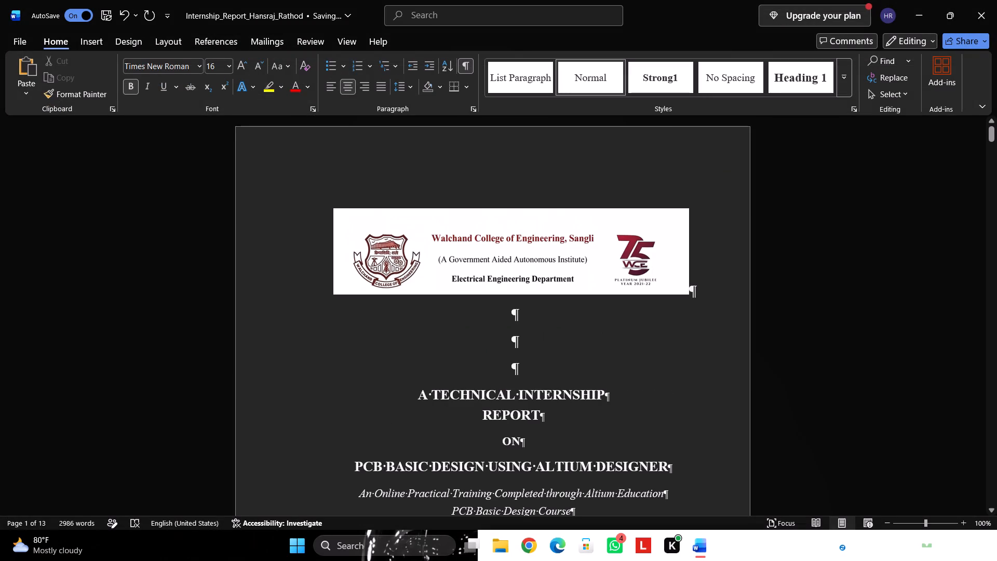
Resize the pasted header picture so it is slightly wider and taller above the report title.
click(673, 281)
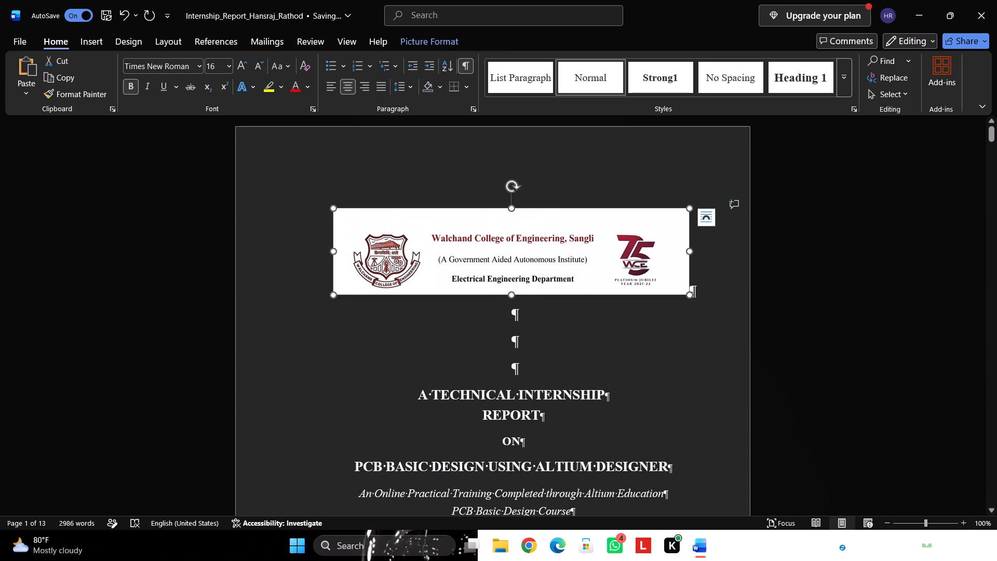
drag(692, 256, 706, 253)
drag(690, 251, 721, 251)
drag(332, 251, 330, 258)
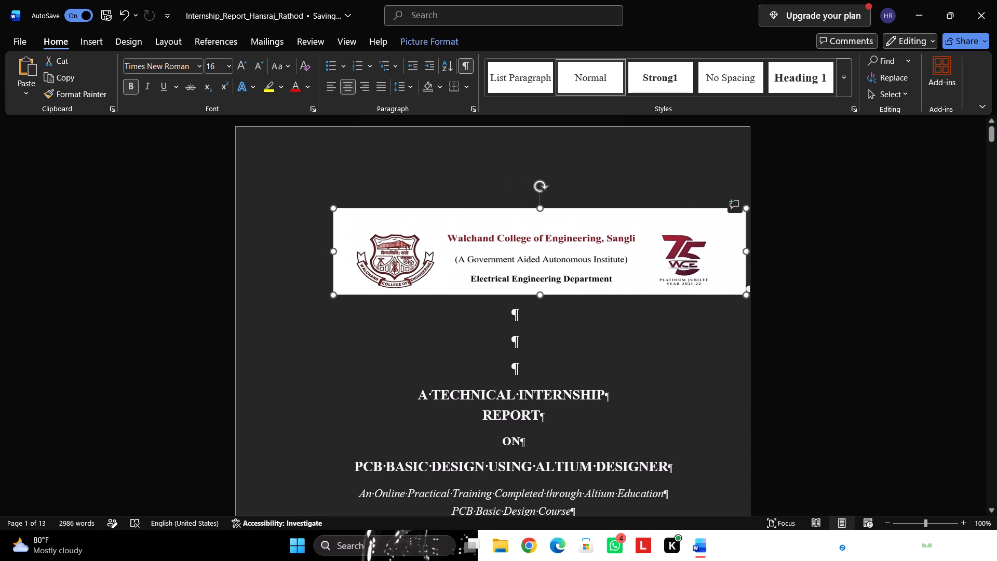
drag(330, 258, 349, 260)
drag(515, 221, 469, 233)
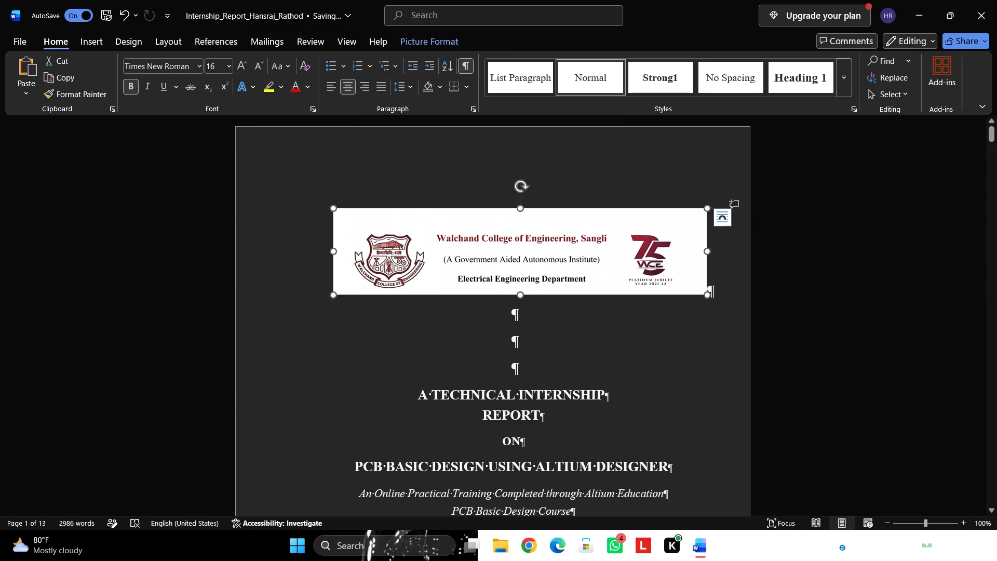
drag(522, 208, 522, 197)
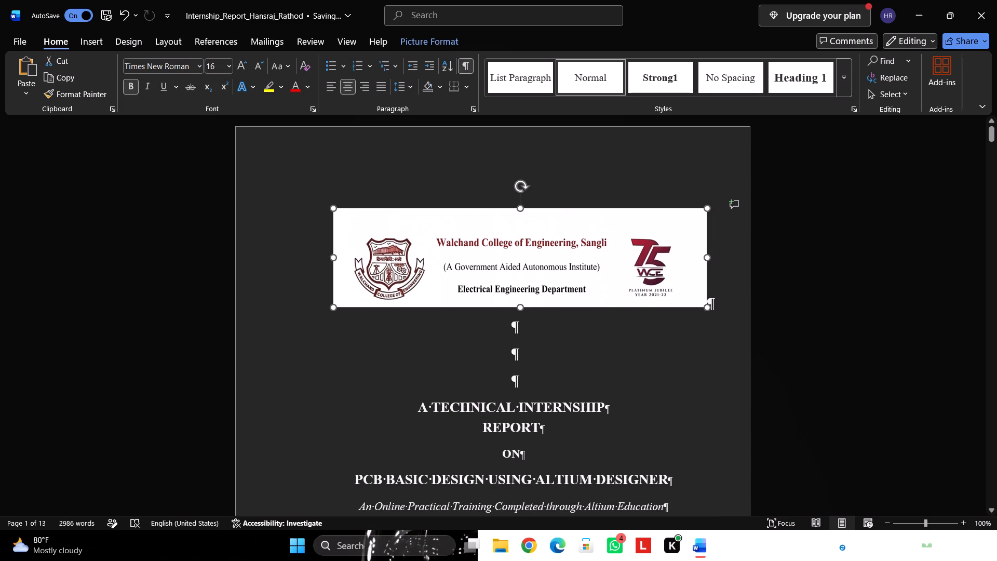
click(334, 260)
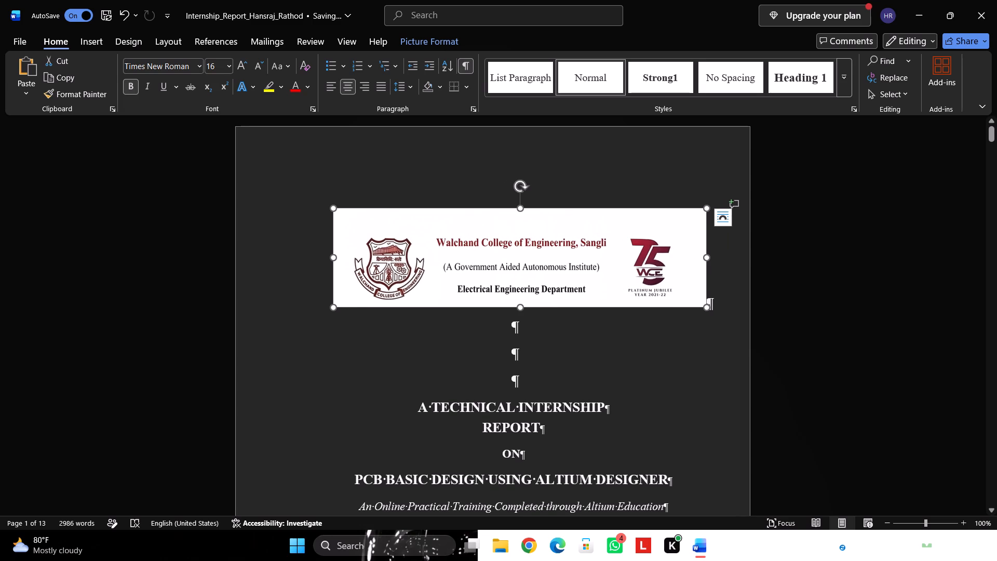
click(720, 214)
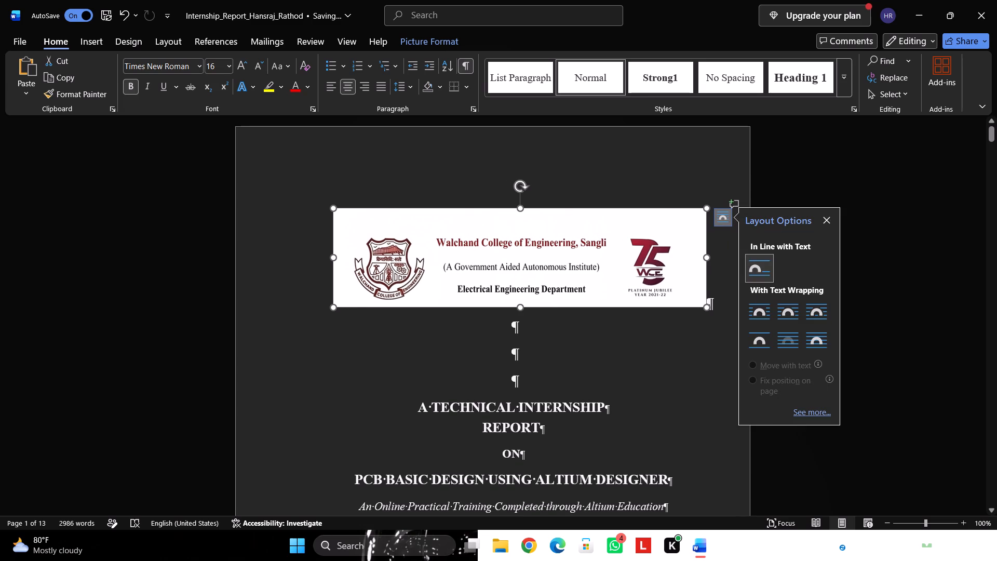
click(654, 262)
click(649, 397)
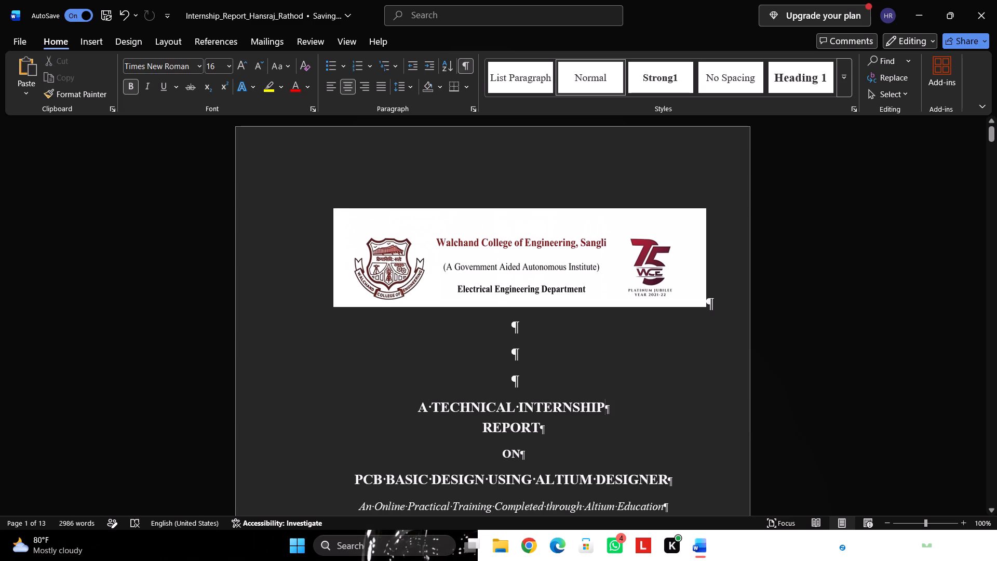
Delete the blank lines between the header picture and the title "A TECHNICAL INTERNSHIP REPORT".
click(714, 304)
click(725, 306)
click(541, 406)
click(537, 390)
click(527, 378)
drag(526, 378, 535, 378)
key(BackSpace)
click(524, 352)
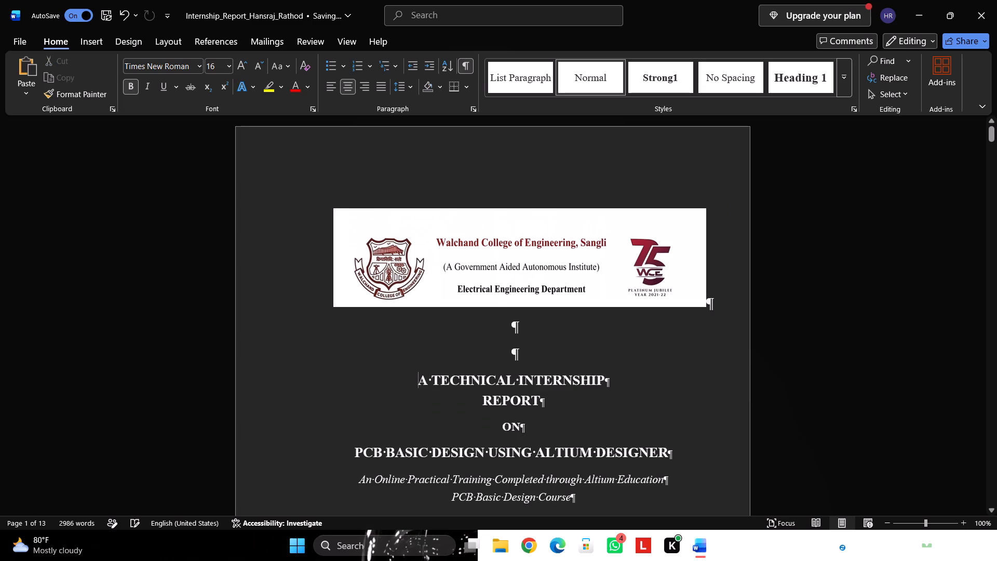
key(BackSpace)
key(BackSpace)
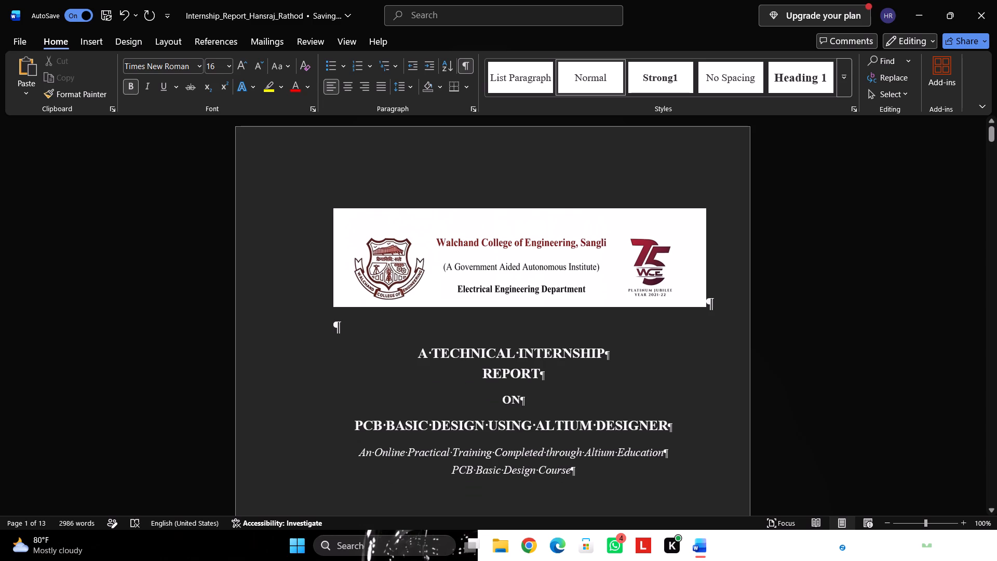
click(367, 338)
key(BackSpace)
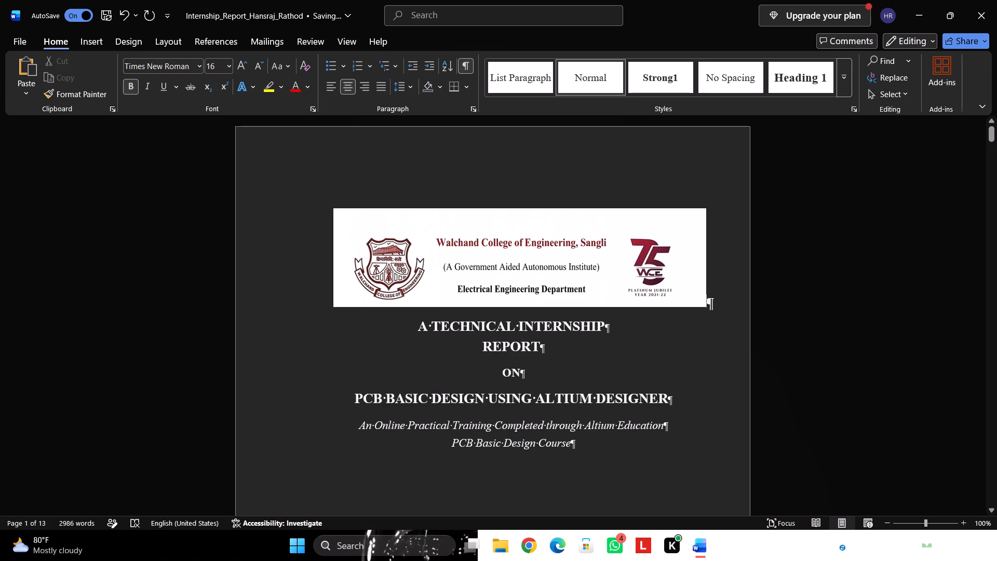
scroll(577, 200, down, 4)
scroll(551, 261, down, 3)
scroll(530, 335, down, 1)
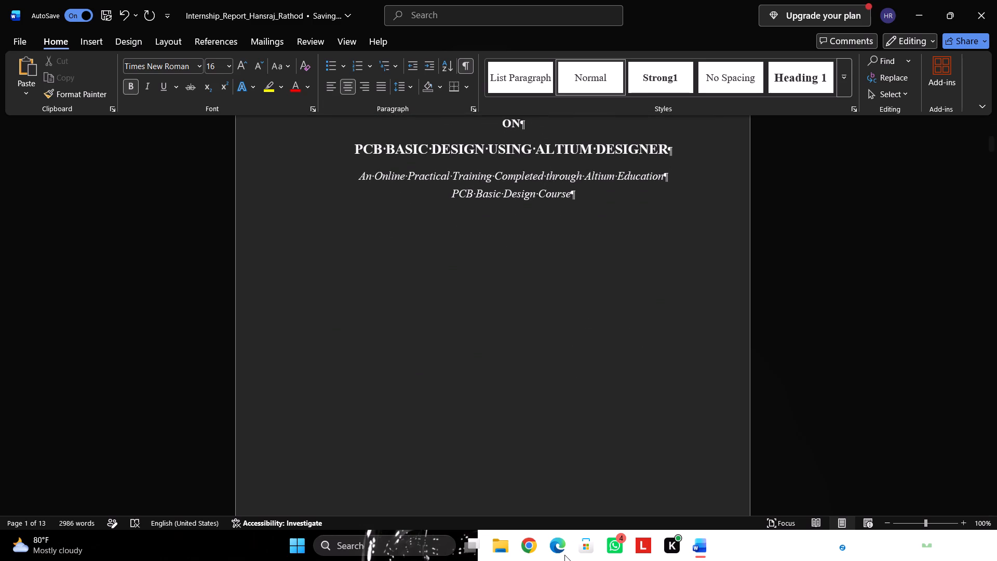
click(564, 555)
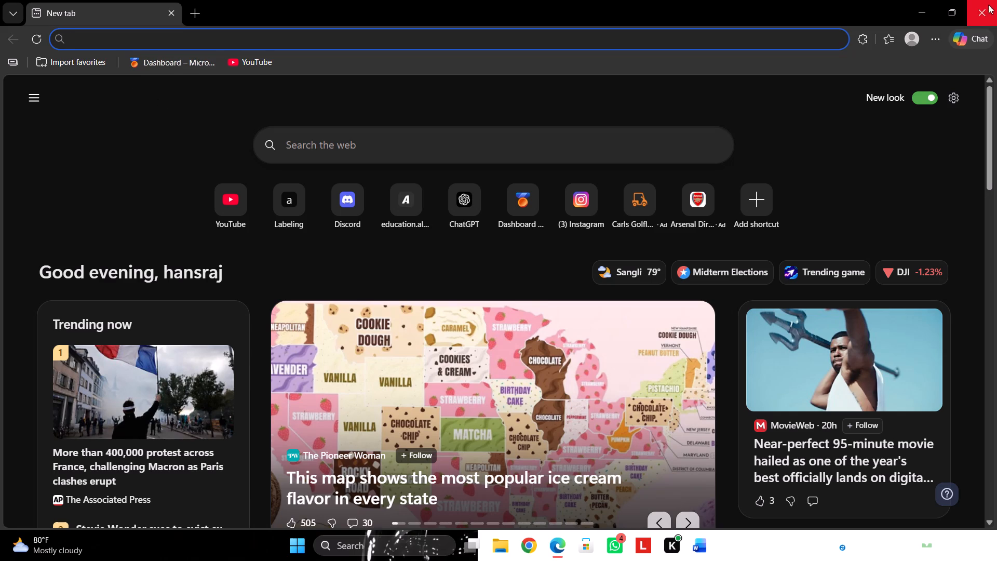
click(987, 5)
Open the recent Word document smit1 and copy its title block, from the college name through the logo to "INTERNSHIP REPORT".
click(506, 538)
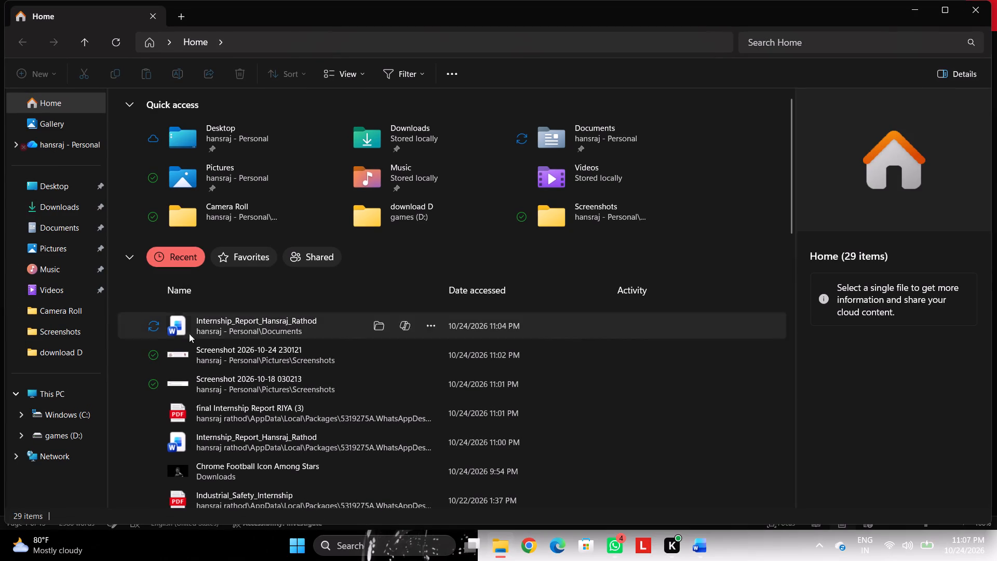
scroll(276, 348, down, 2)
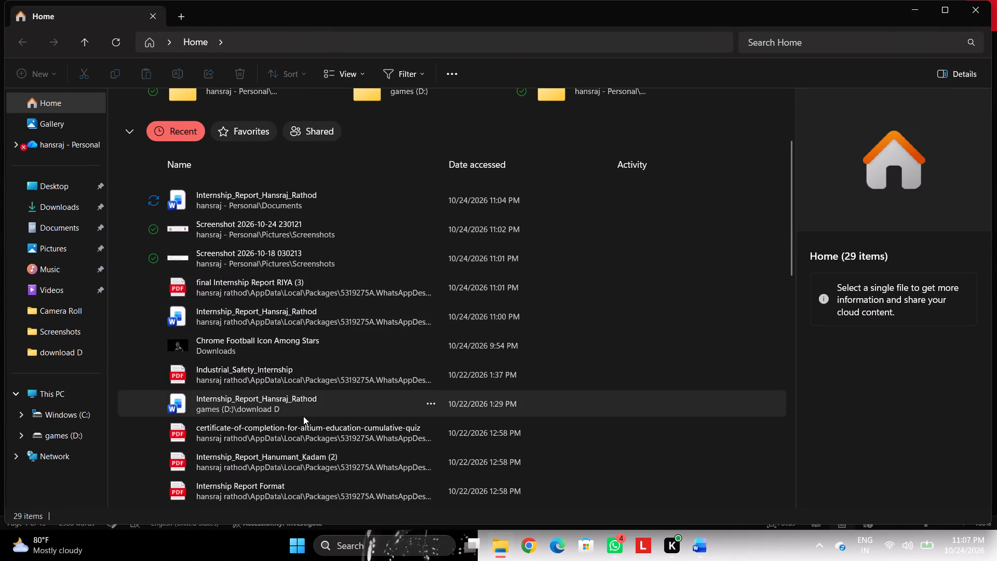
scroll(246, 400, down, 2)
scroll(285, 414, down, 2)
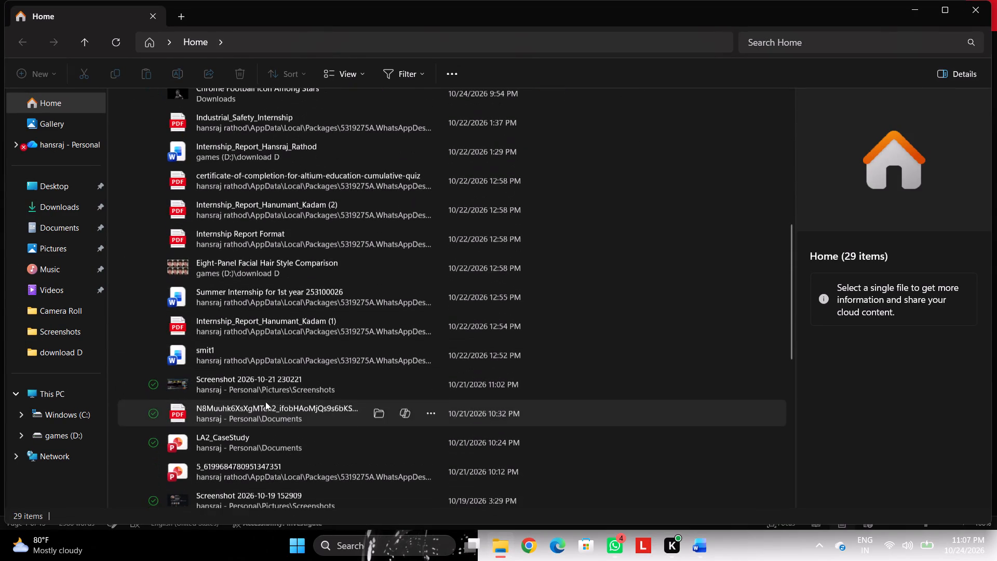
double_click(224, 359)
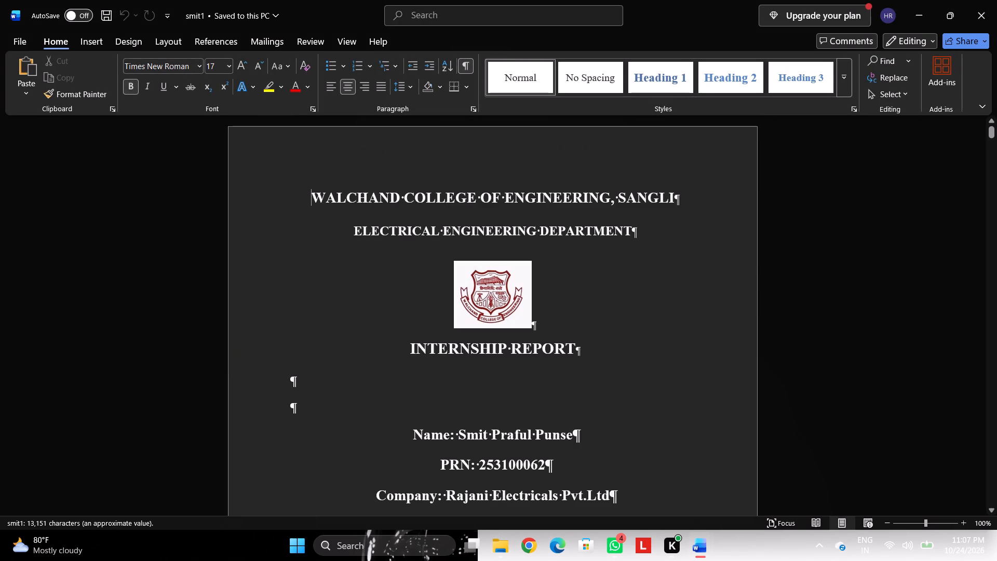
drag(306, 194, 523, 346)
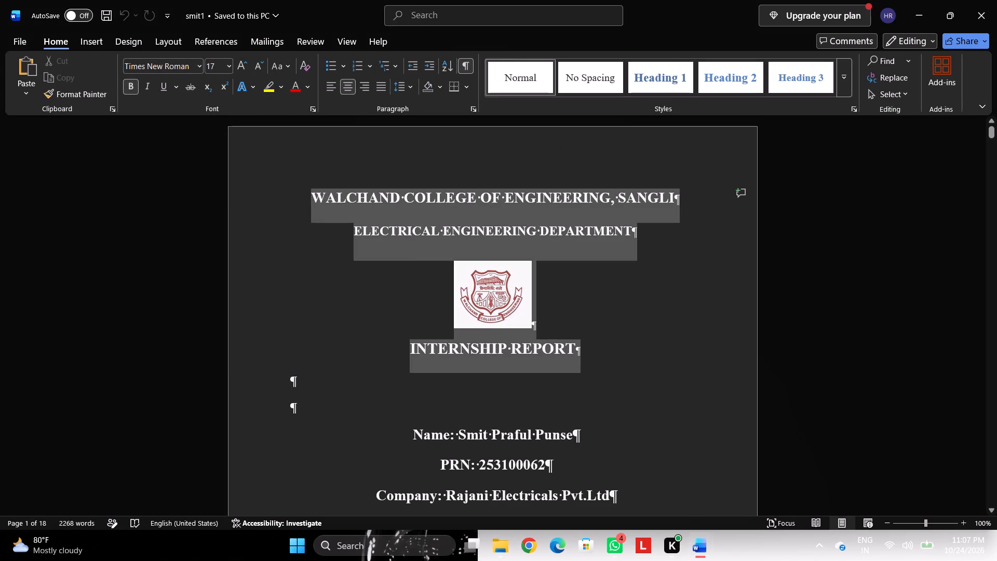
drag(523, 346, 542, 354)
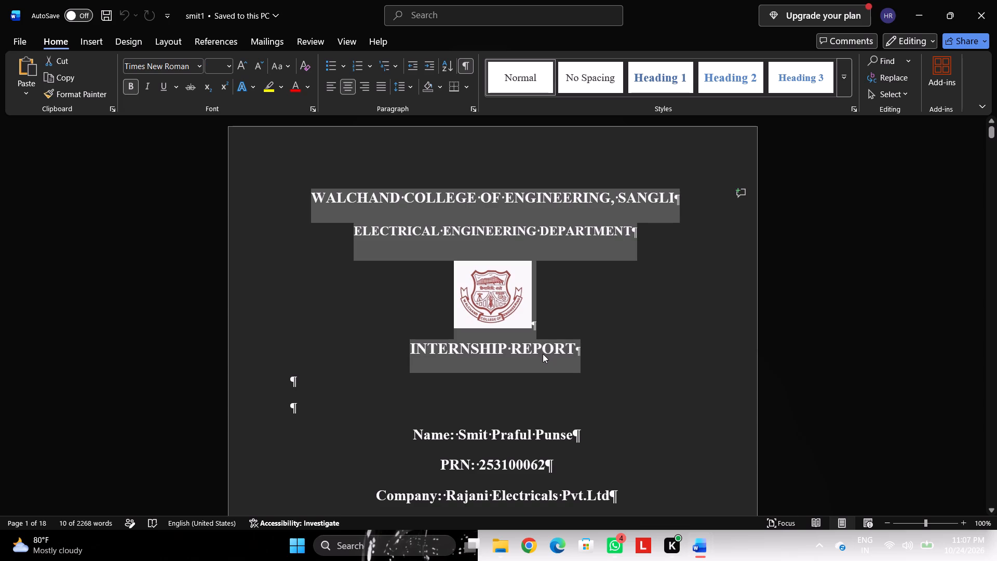
key(ctrl+c)
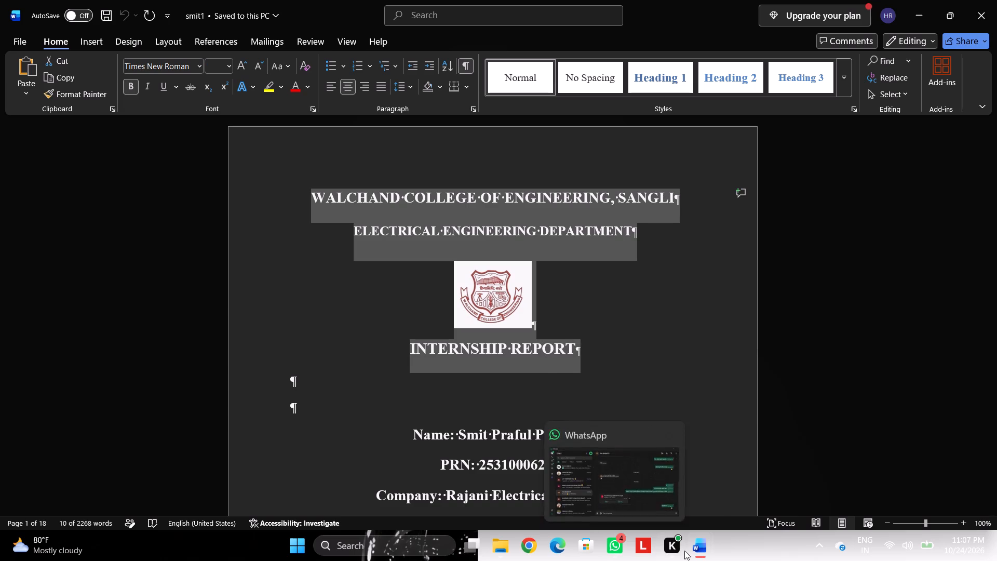
In Internship_Report, replace the header picture and "A TECHNICAL INTERNSHIP REPORT" with the copied title block.
click(654, 495)
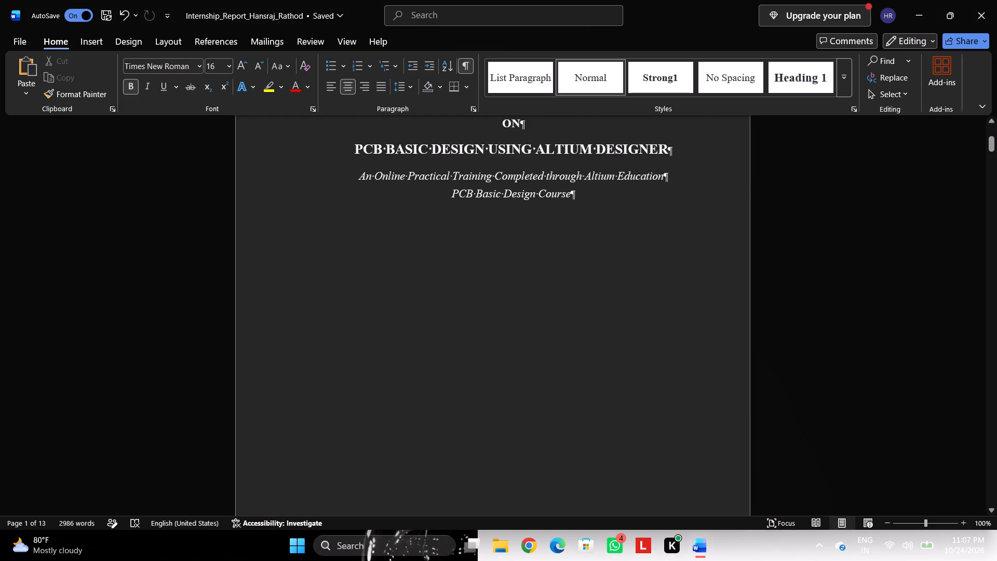
scroll(473, 278, up, 9)
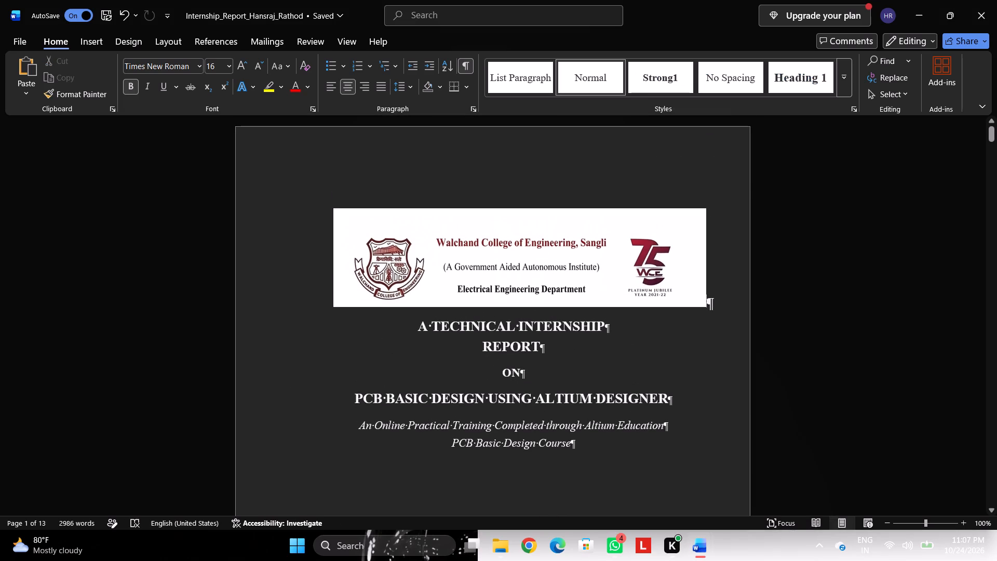
drag(546, 358, 383, 287)
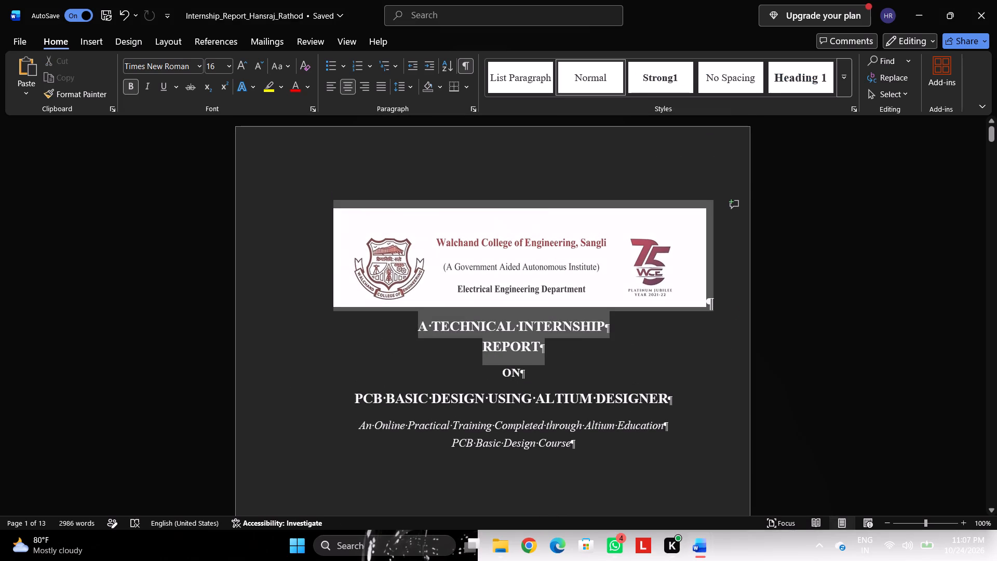
drag(383, 287, 332, 266)
key(ctrl+v)
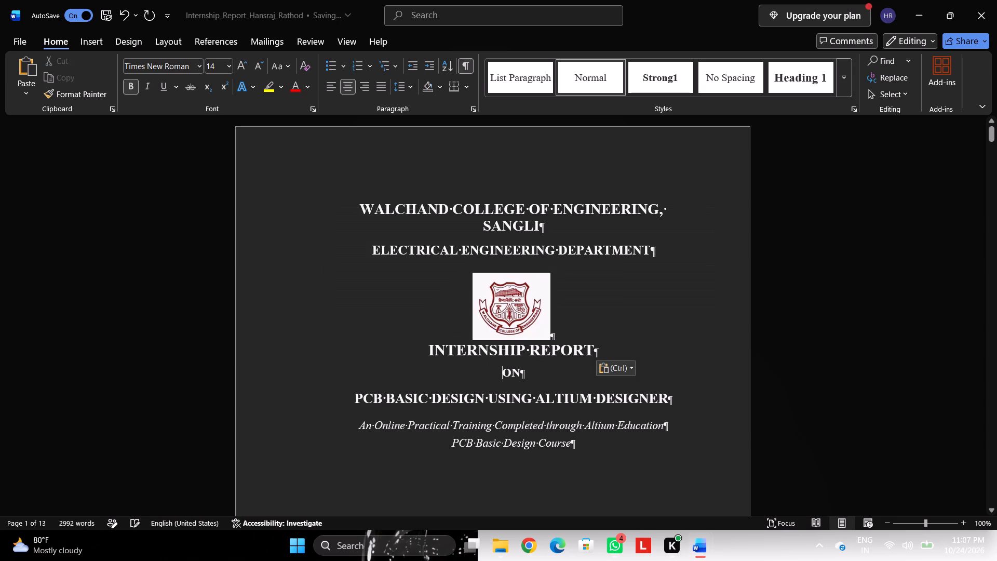
Enlarge the college logo on the title page, making it wider and slightly taller.
click(394, 325)
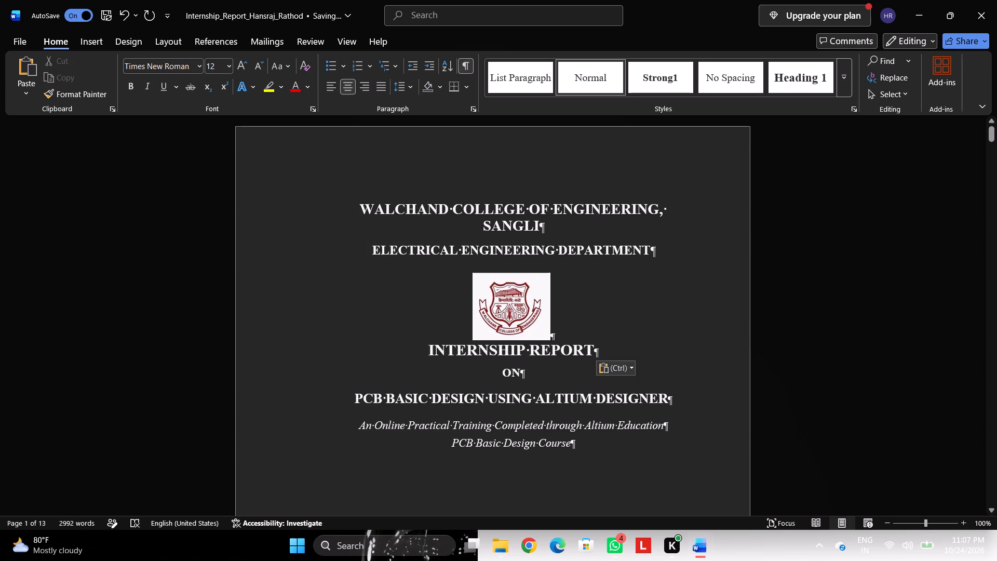
click(507, 157)
click(504, 306)
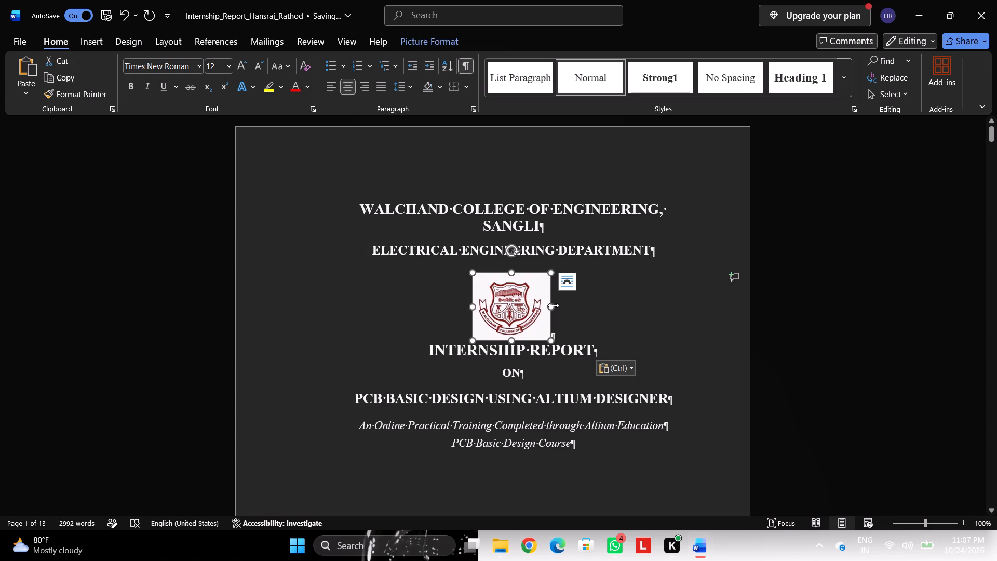
drag(553, 305, 589, 304)
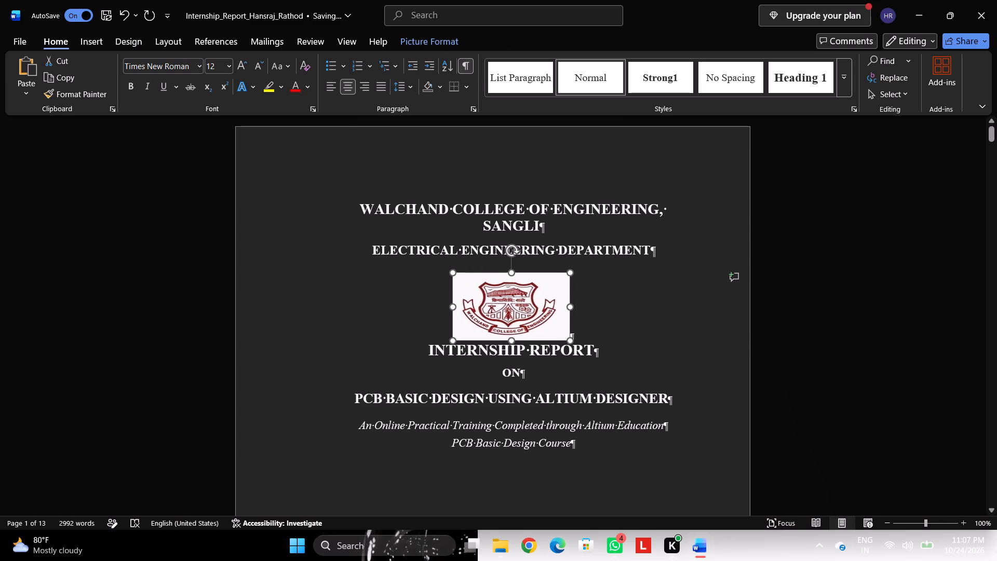
drag(589, 304, 585, 305)
drag(513, 274, 514, 265)
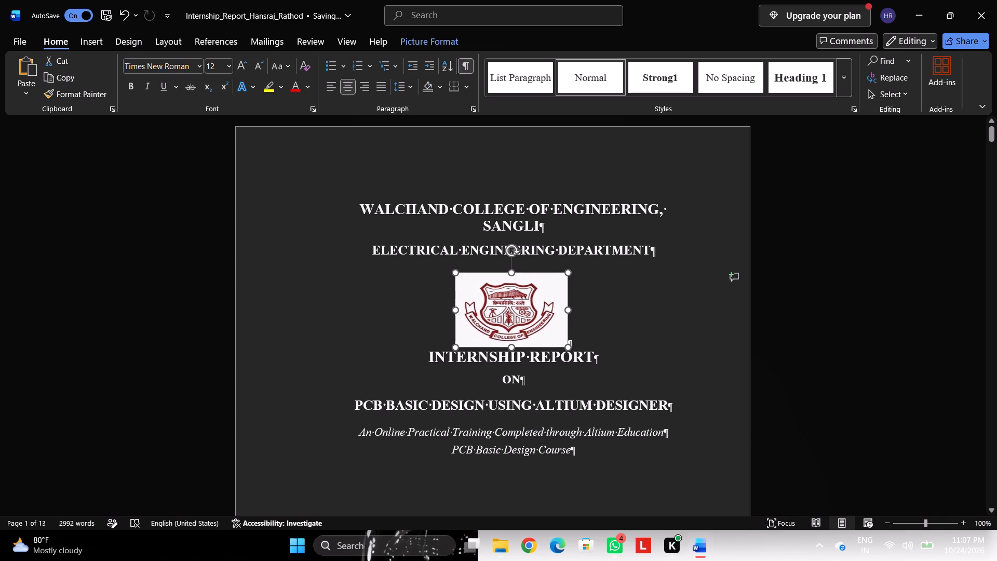
drag(514, 265, 516, 257)
click(363, 308)
Open the recent PDF "final Internship Report RIYA (3)" and copy its title-page details from "Submitted by" through "College".
scroll(372, 290, down, 4)
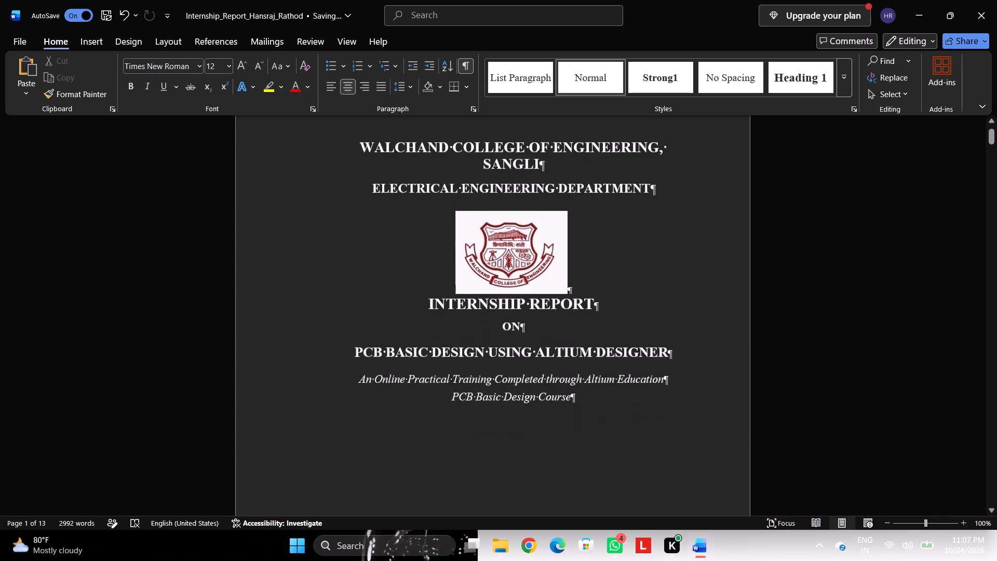
scroll(372, 288, down, 6)
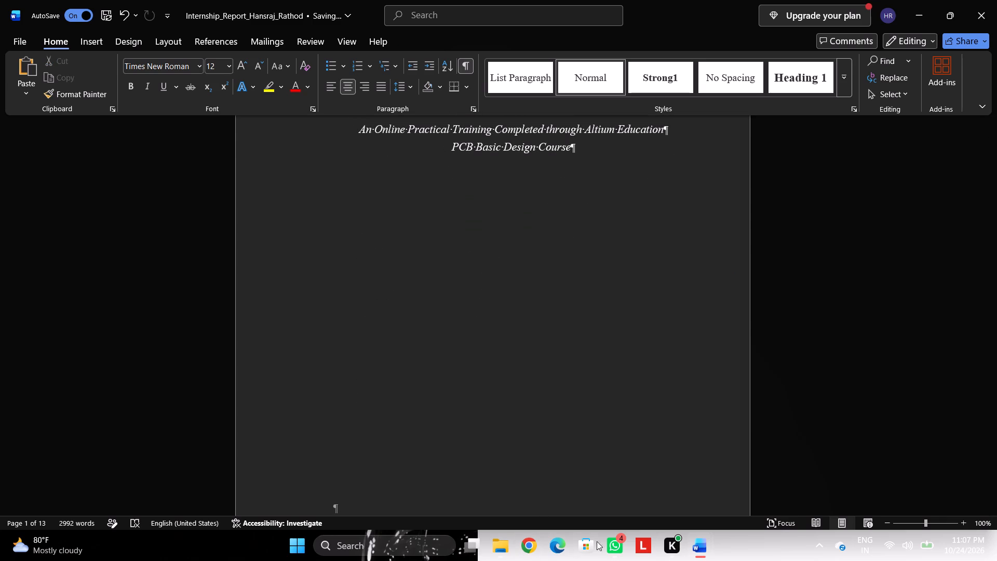
click(502, 539)
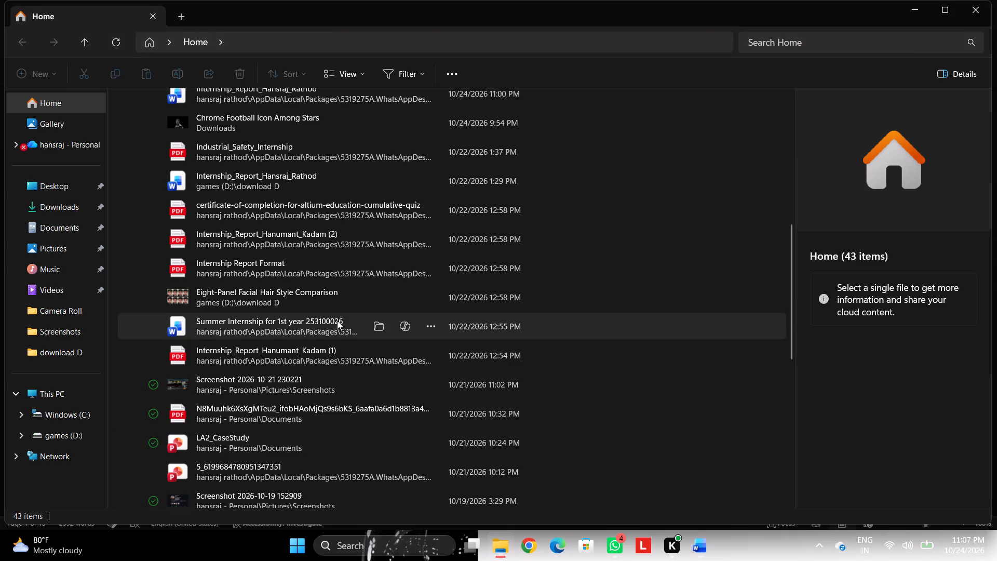
scroll(337, 320, down, 3)
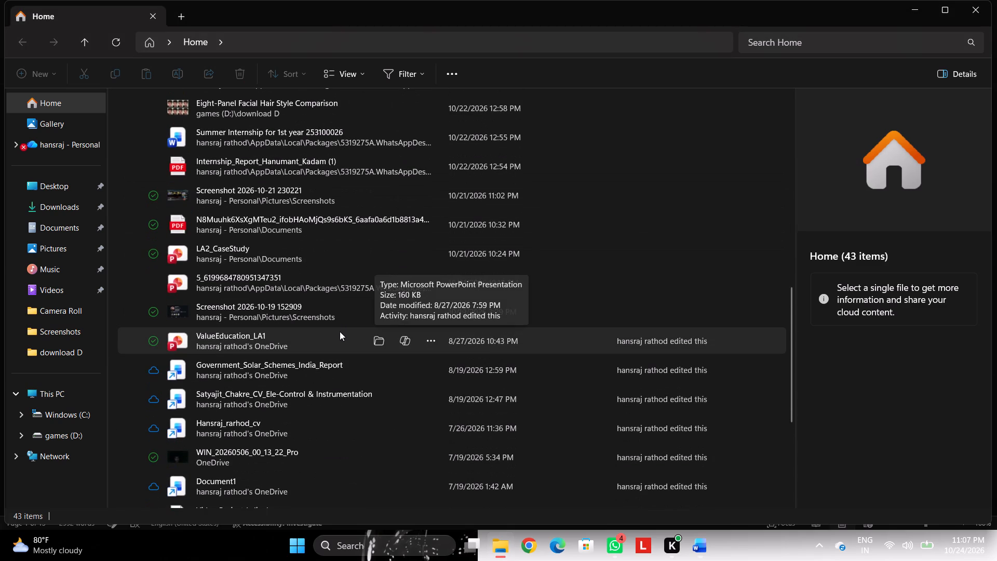
scroll(340, 332, down, 4)
scroll(340, 333, up, 11)
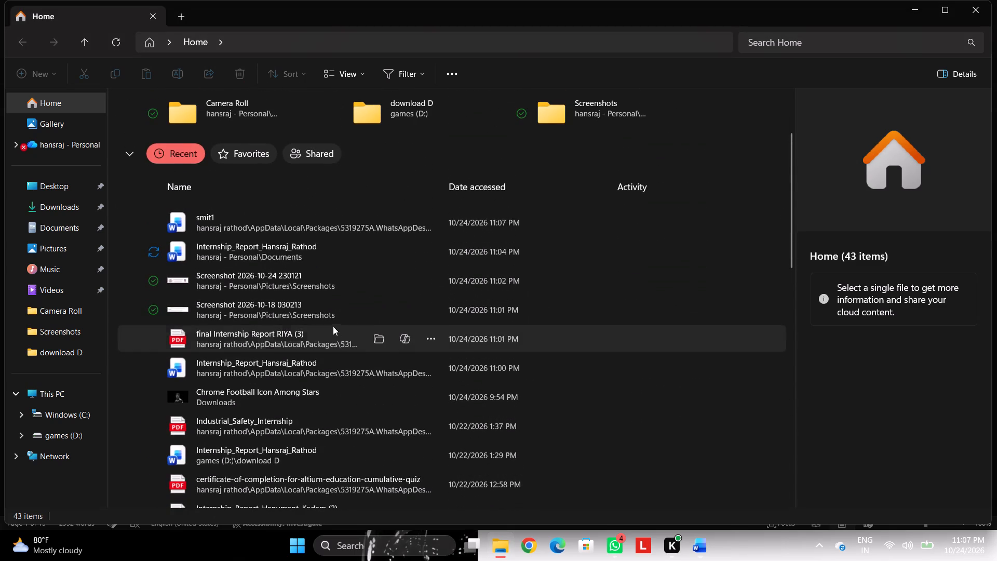
double_click(276, 339)
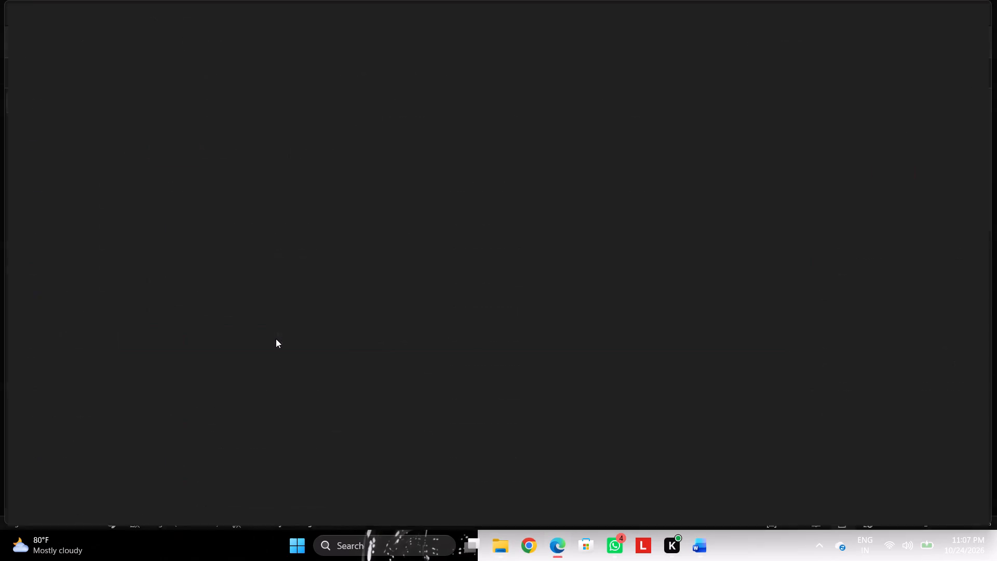
scroll(441, 270, down, 2)
scroll(441, 270, up, 3)
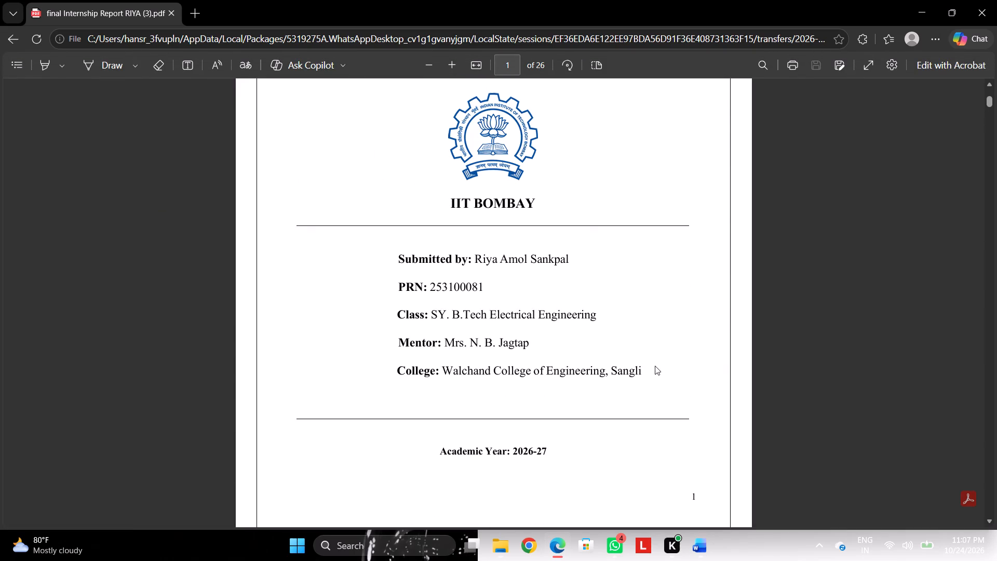
drag(653, 369, 471, 306)
drag(642, 372, 383, 267)
key(ctrl+c)
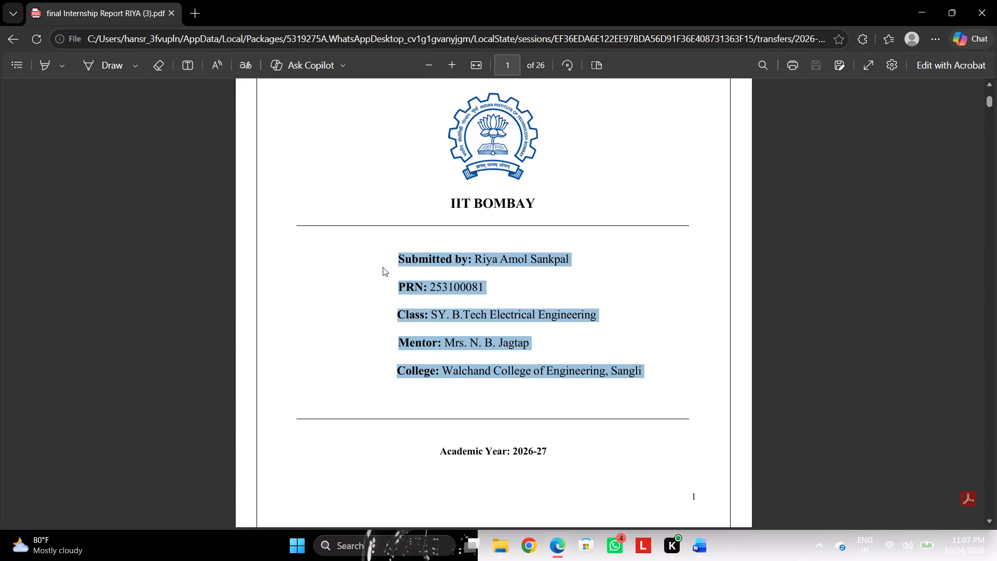
Paste the copied submission details into Internship_Report on a new line below "PCB Basic Design Course".
click(695, 545)
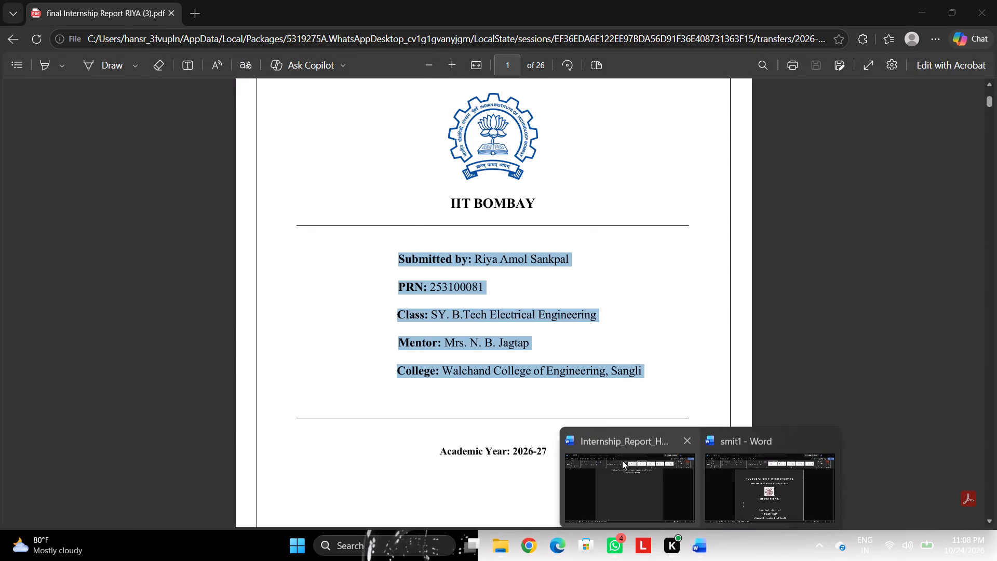
click(606, 457)
click(395, 294)
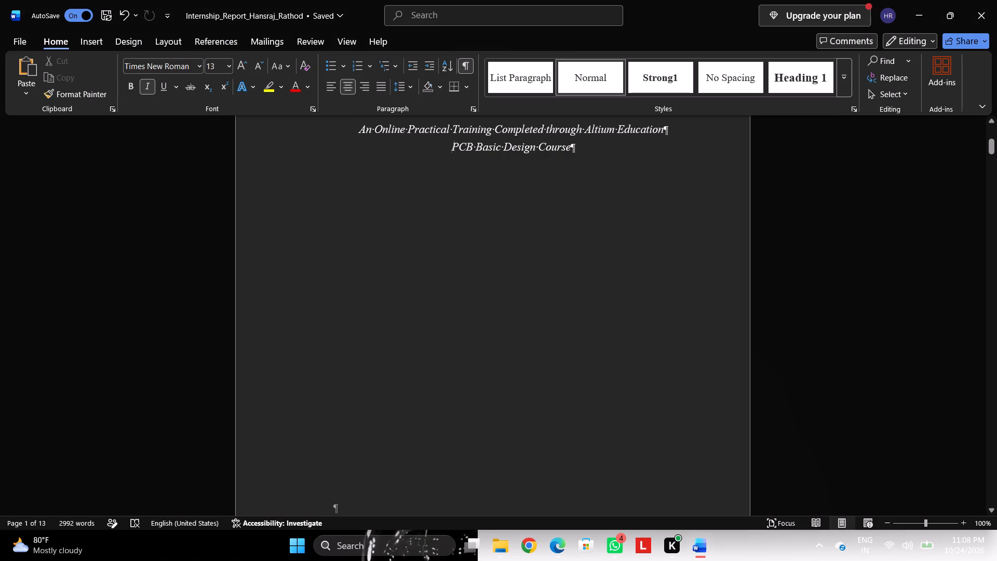
click(576, 166)
key(Return)
key(ctrl+v)
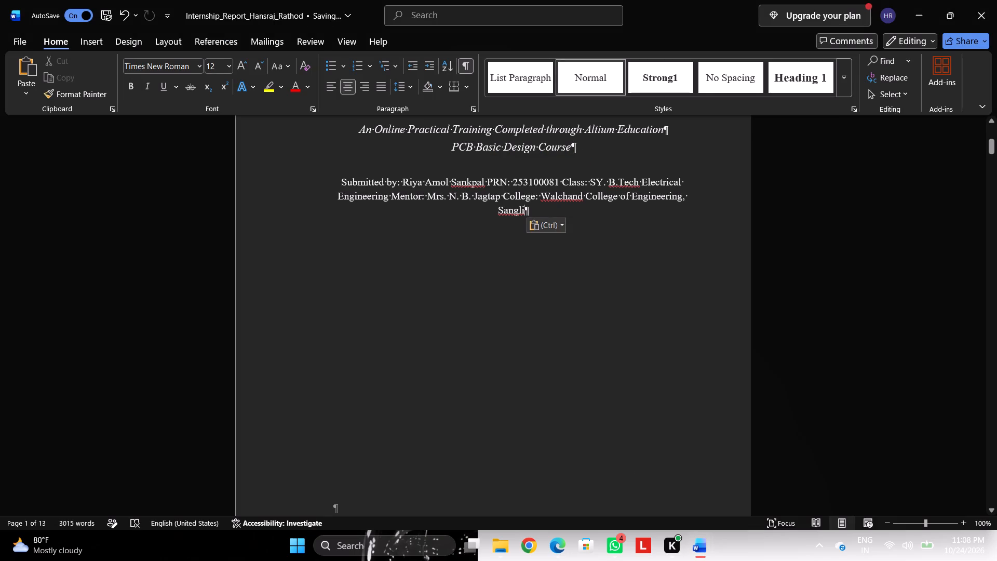
Replace the submitter's name with the report author's and start new lines for the PRN, class, mentor and college name.
click(482, 181)
click(484, 181)
Split the pasted details into separate lines for submitter, PRN, class, mentor with the "College:" label, and college name.
key(Return)
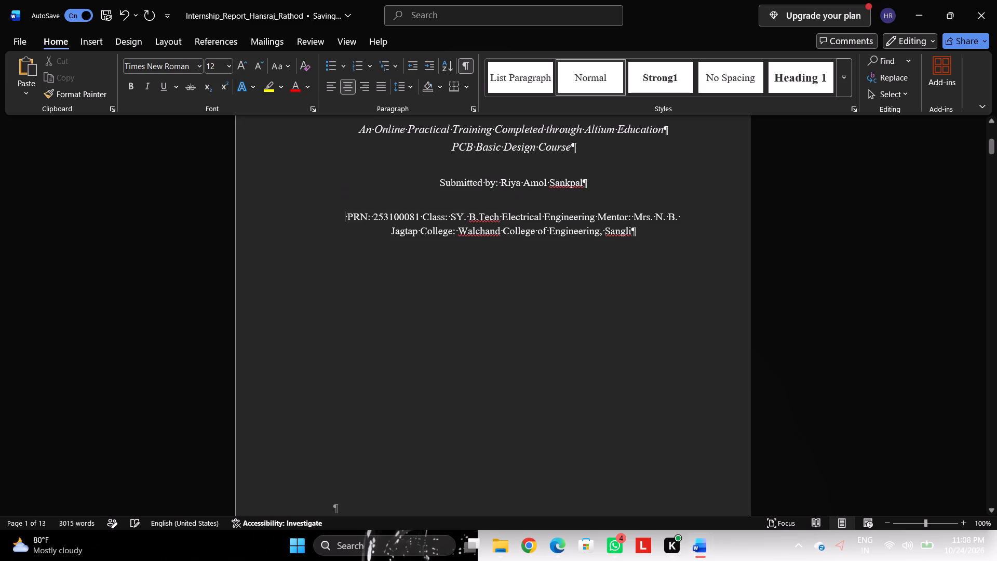
click(420, 218)
key(Return)
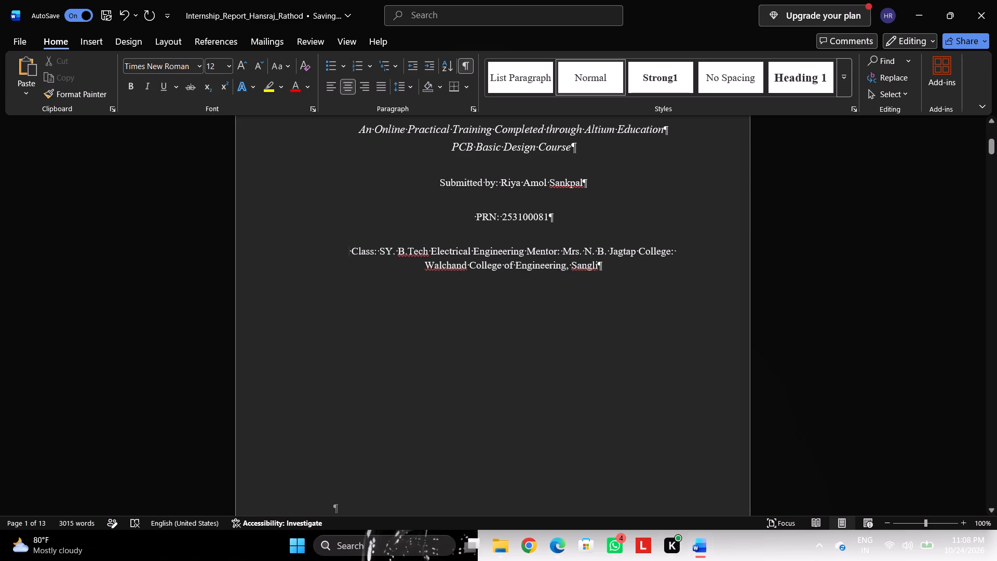
click(524, 251)
key(Return)
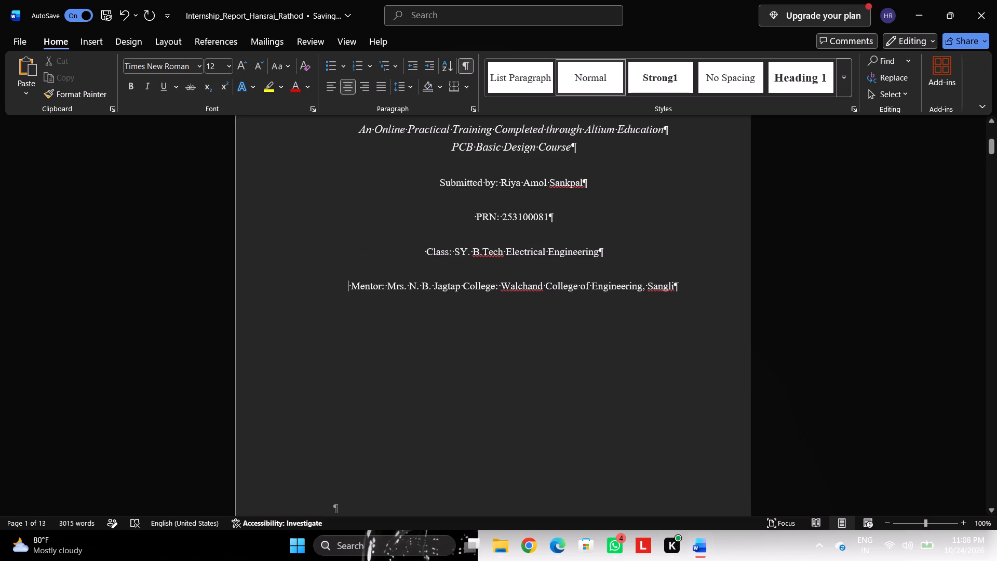
click(498, 285)
key(Return)
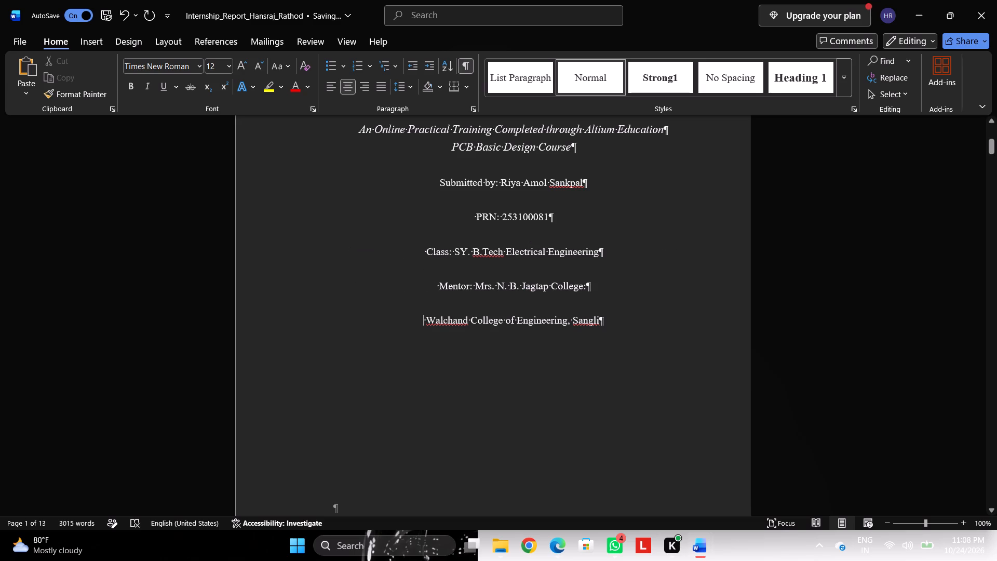
click(611, 295)
Replace the colon and the name after "Submitted by" with the report author's full name.
scroll(492, 270, up, 3)
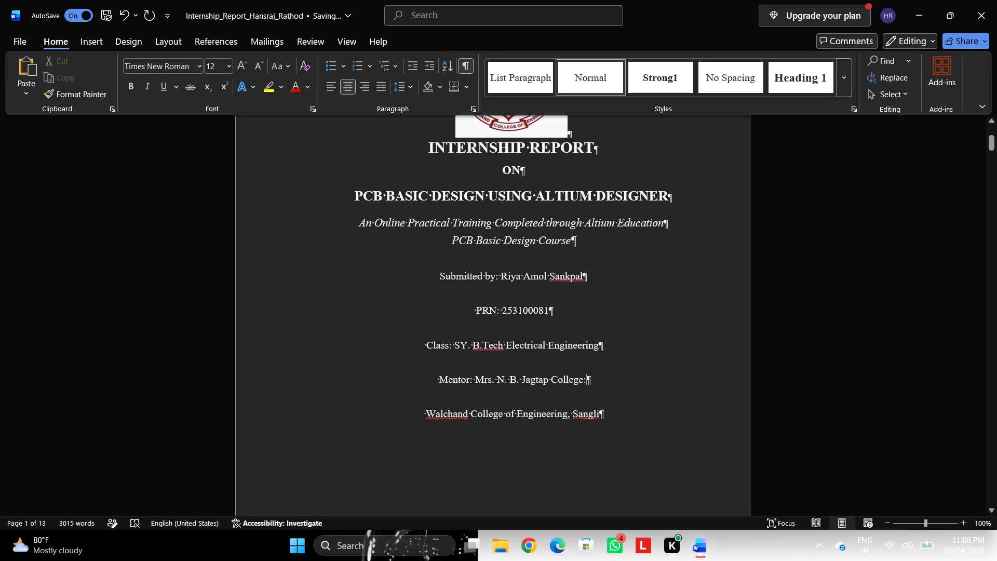
drag(498, 276, 577, 276)
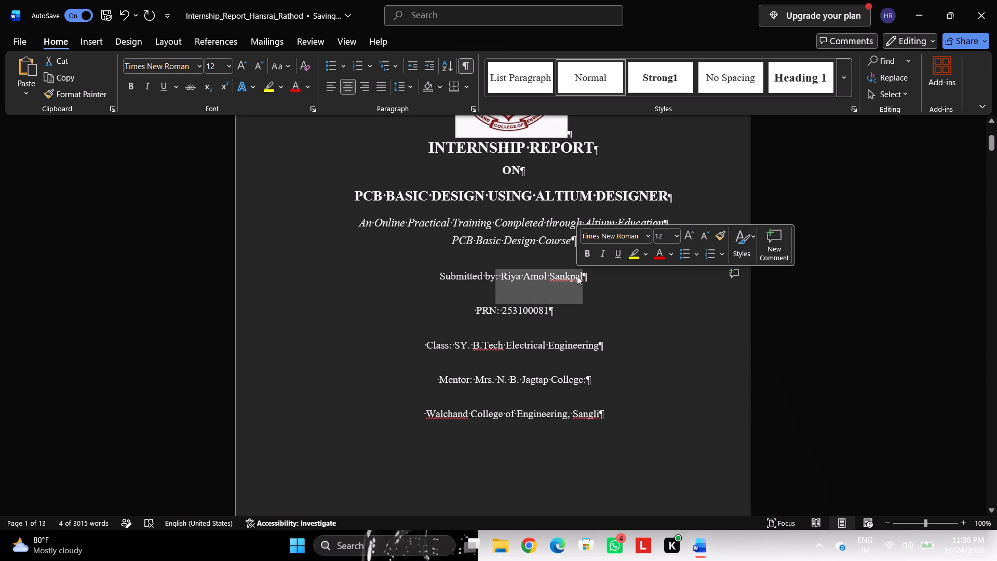
key(BackSpace)
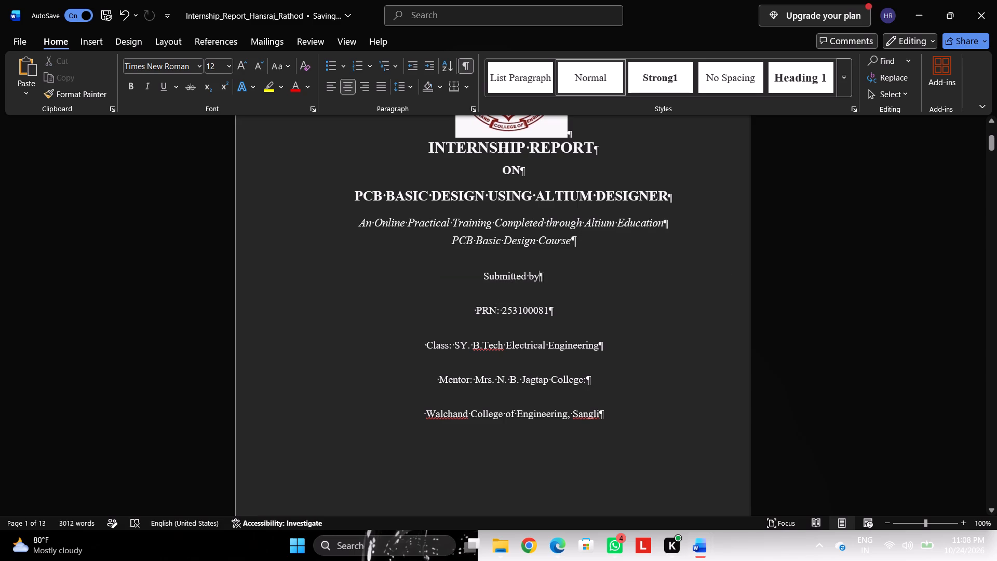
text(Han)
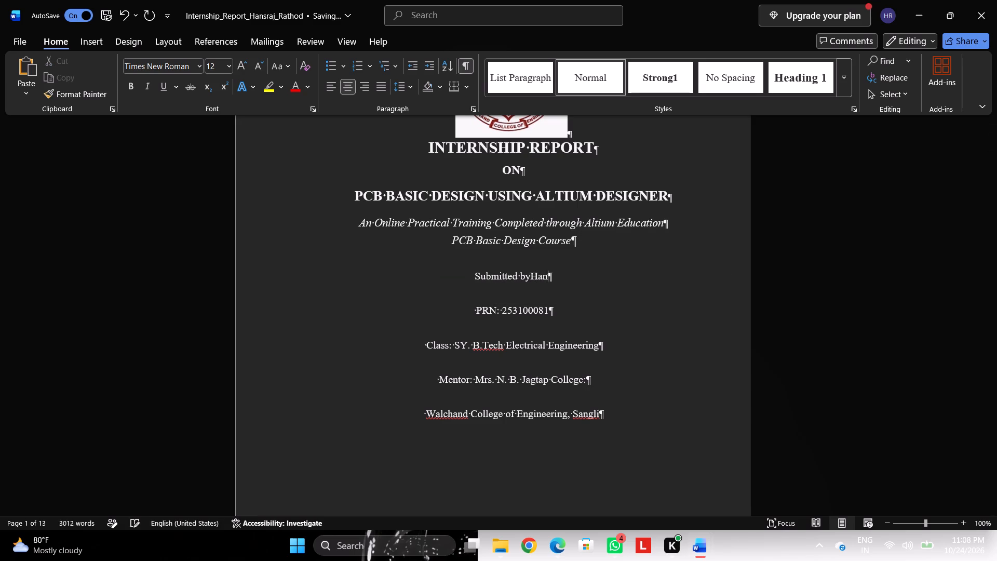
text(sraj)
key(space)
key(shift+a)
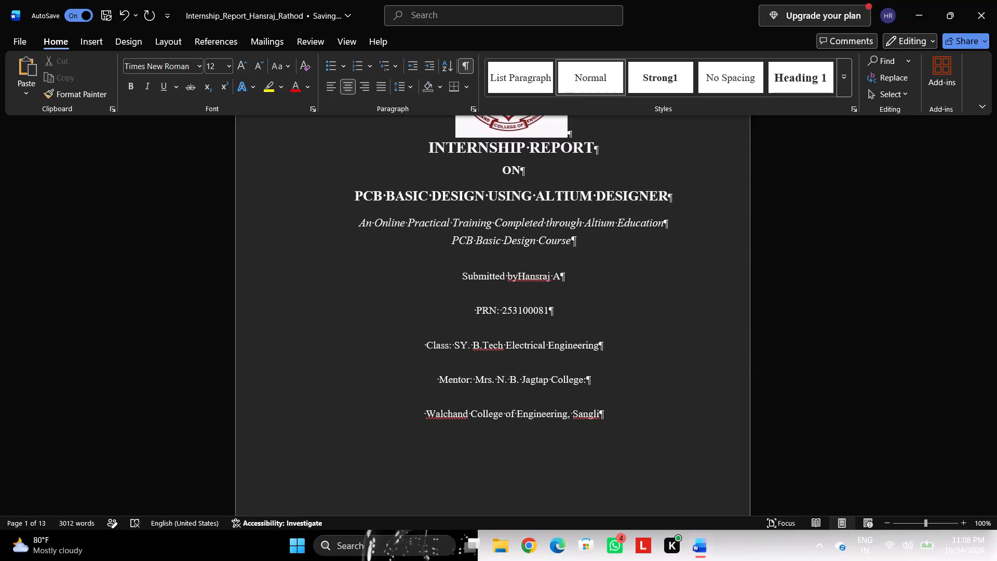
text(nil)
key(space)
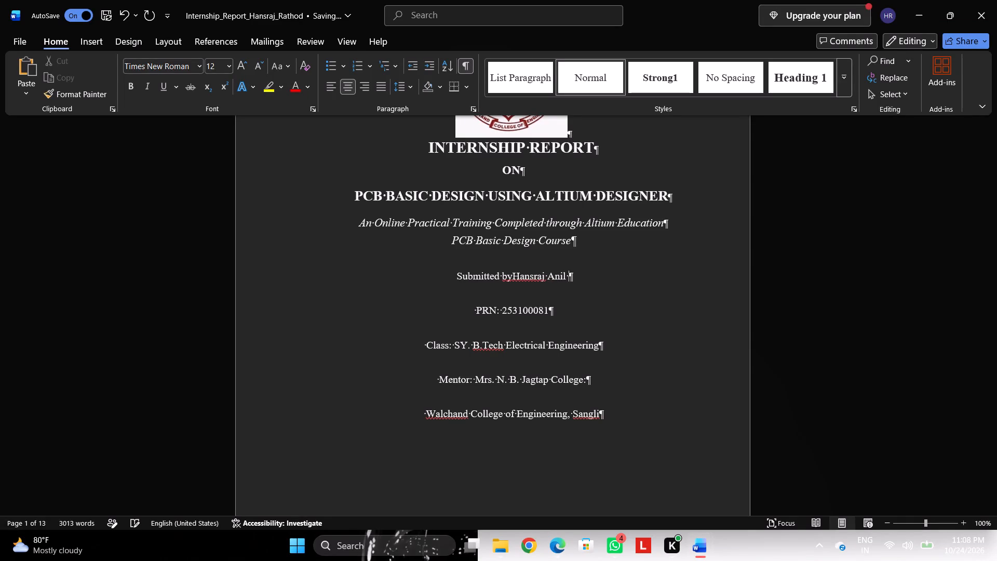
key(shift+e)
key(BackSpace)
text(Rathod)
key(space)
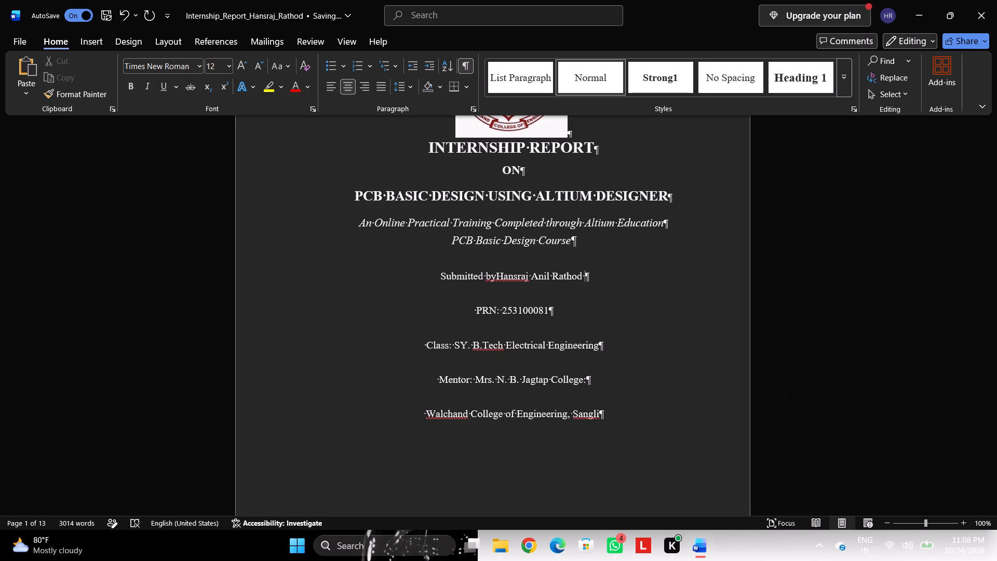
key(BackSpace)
click(556, 301)
Select all five submission-detail lines, from "Submitted by" through the college name, and open their font size choices.
drag(441, 274, 587, 431)
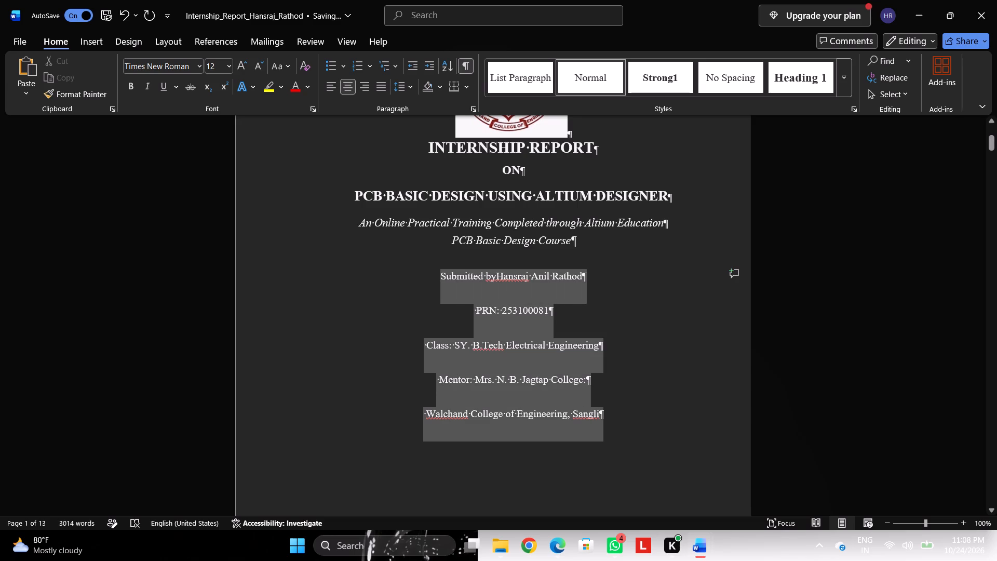
drag(587, 431, 598, 429)
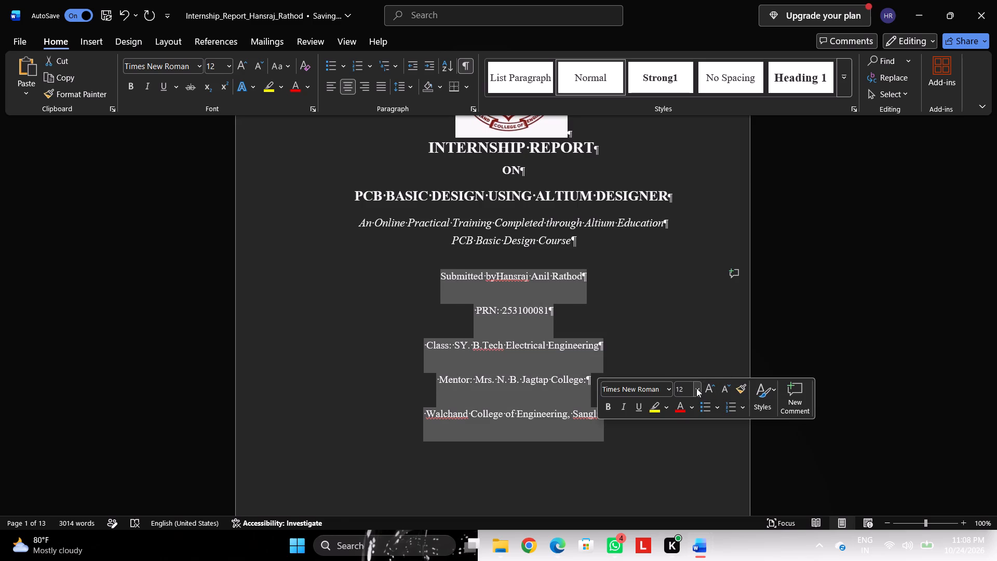
click(696, 388)
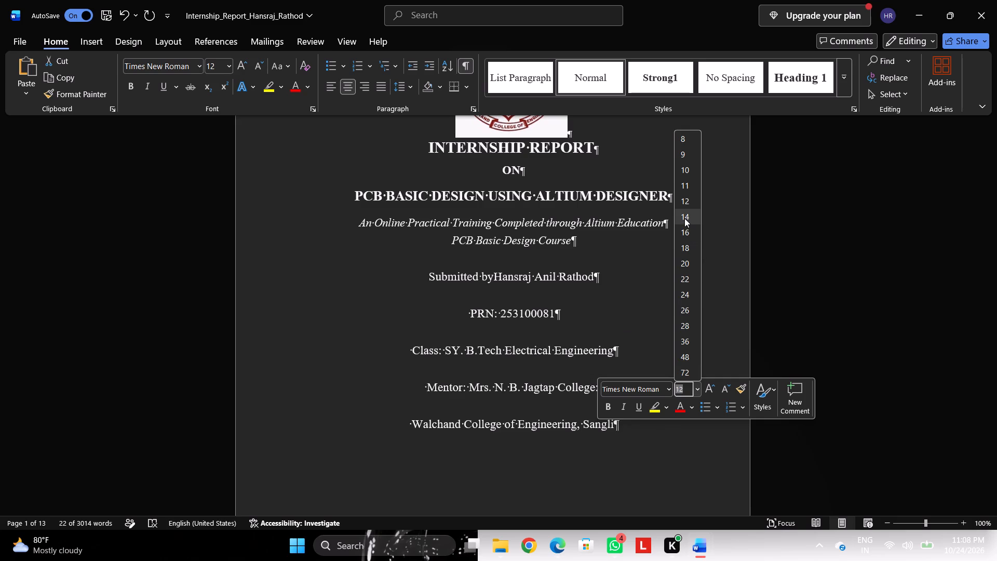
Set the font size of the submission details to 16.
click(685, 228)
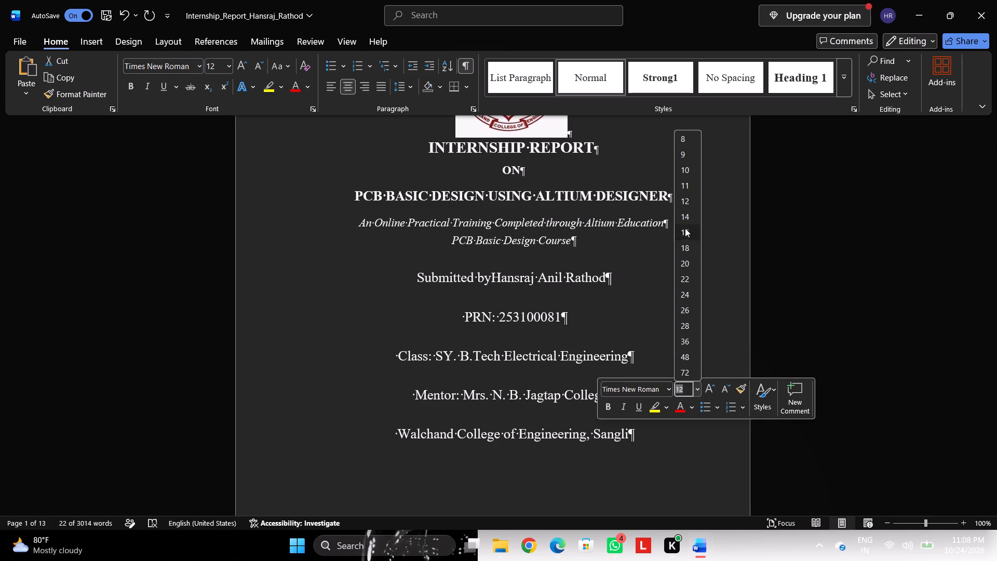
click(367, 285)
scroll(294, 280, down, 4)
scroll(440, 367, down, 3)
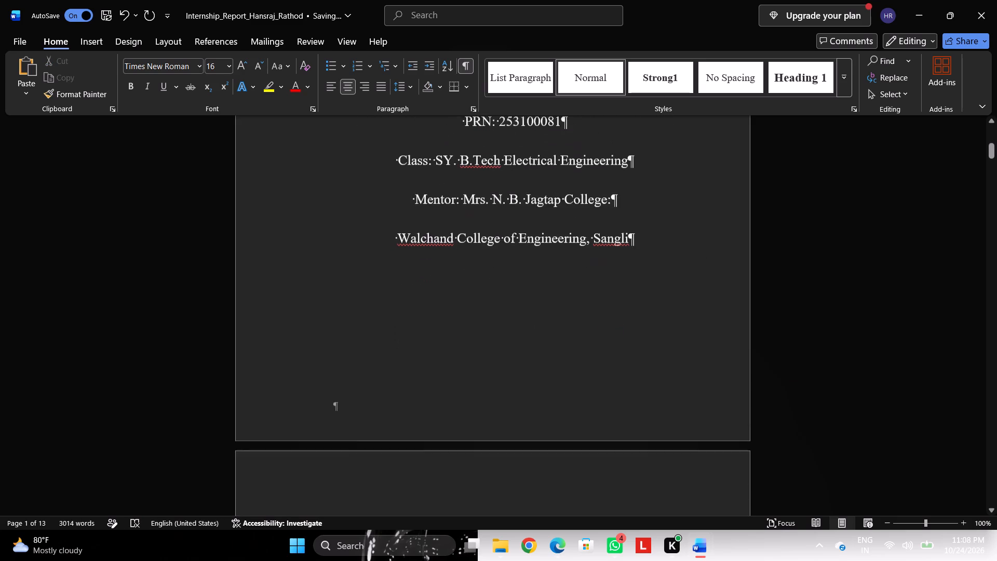
Insert a blank line between "PCB Basic Design Course" and the "Submitted by" line.
scroll(450, 373, up, 4)
scroll(420, 192, up, 3)
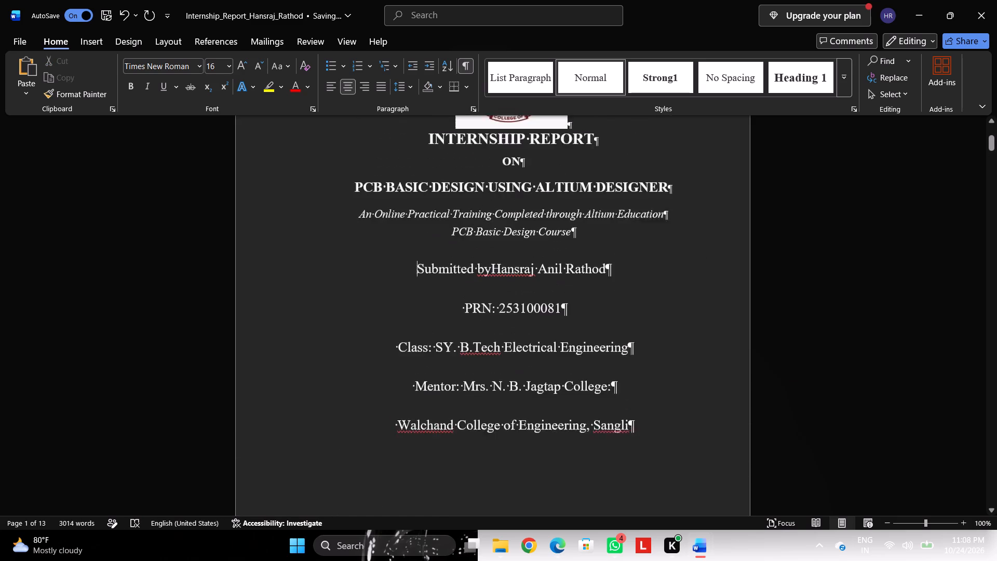
scroll(420, 192, up, 4)
scroll(525, 265, up, 5)
scroll(494, 288, down, 5)
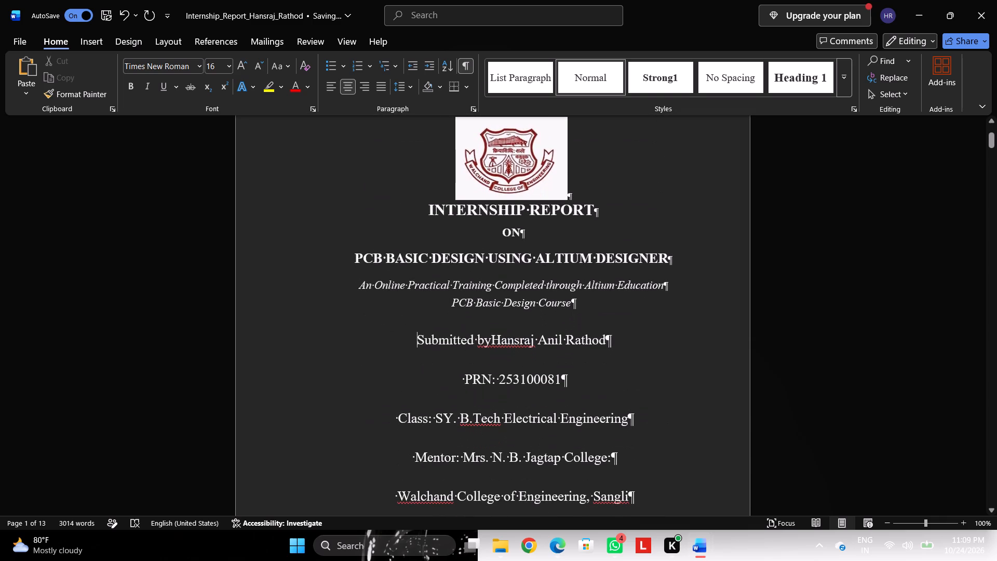
click(594, 308)
key(Return)
scroll(590, 305, down, 3)
click(344, 299)
scroll(389, 347, down, 3)
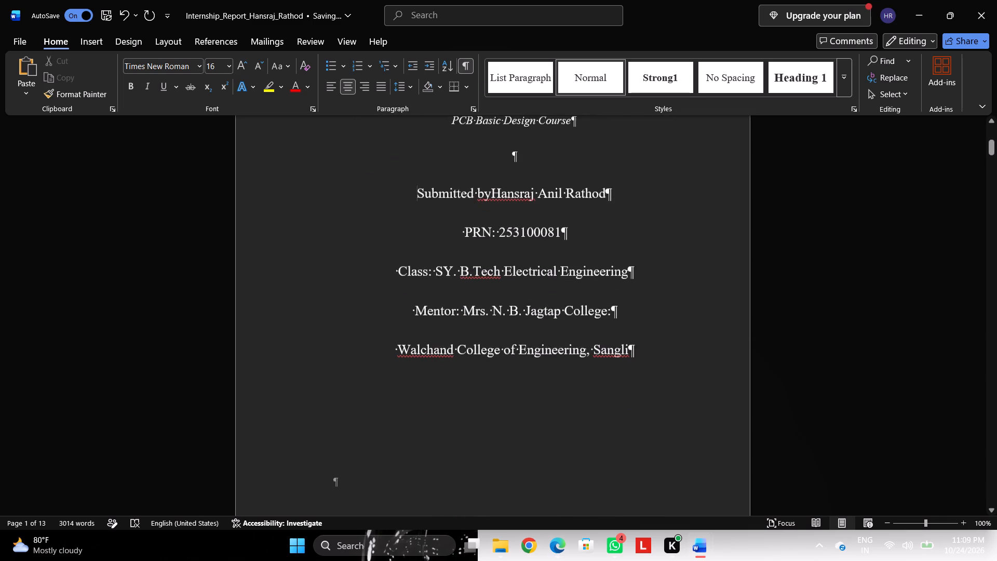
scroll(445, 370, down, 3)
drag(506, 292, 501, 293)
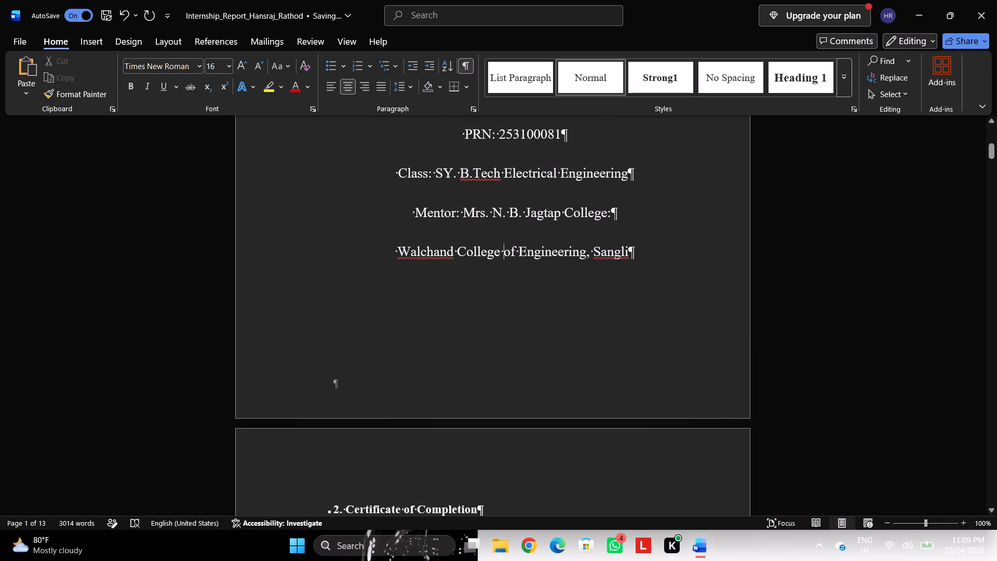
click(481, 307)
Move "College:" off the mentor line and join it with "Walchand College of Engineering, Sangli" on one line.
scroll(481, 307, up, 3)
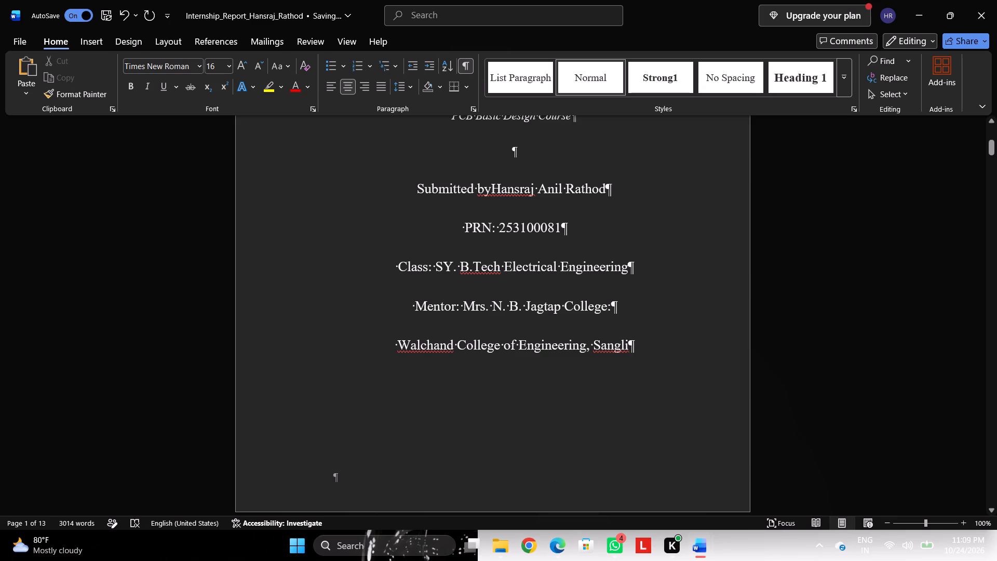
click(562, 304)
key(Return)
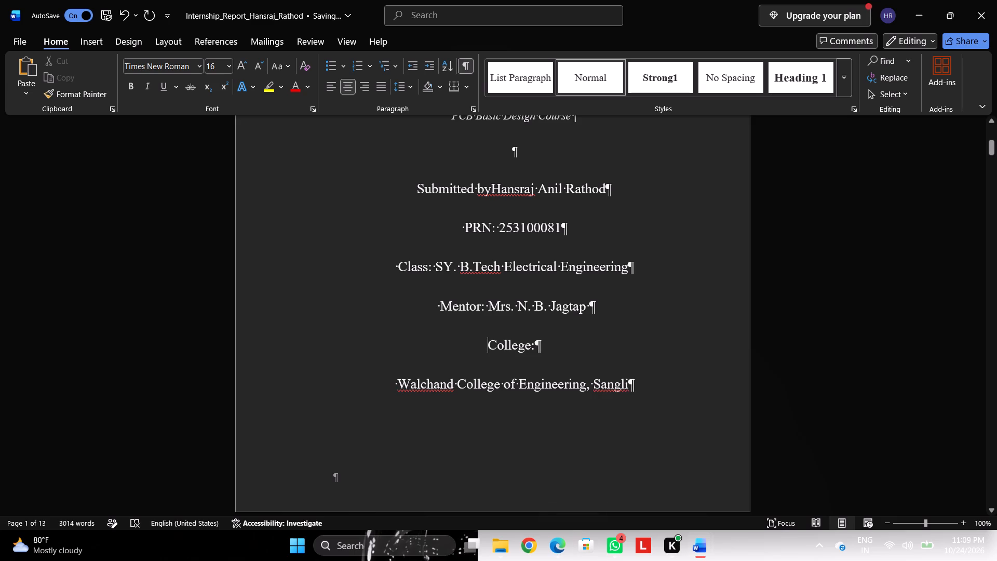
click(398, 392)
key(BackSpace)
key(BackSpace)
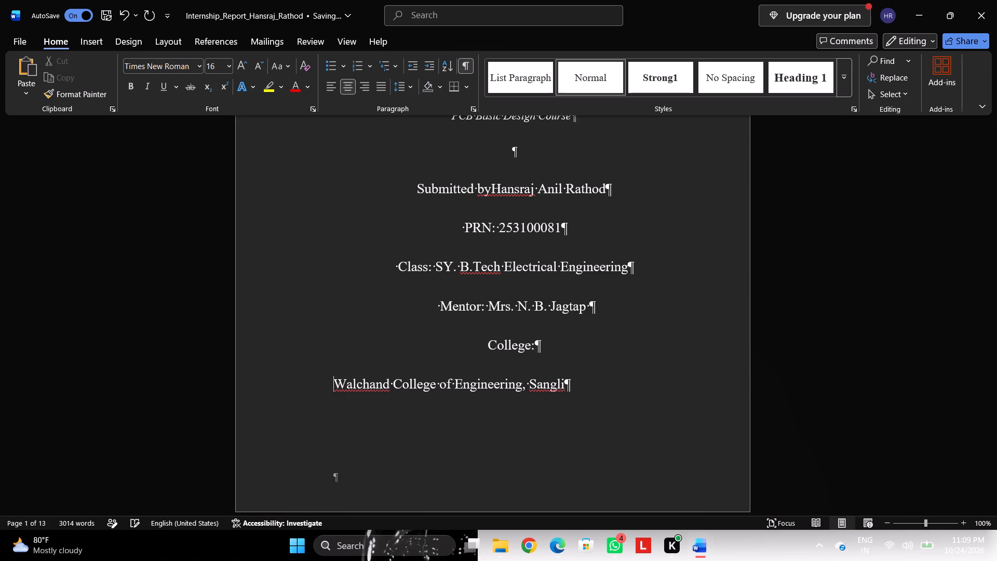
key(BackSpace)
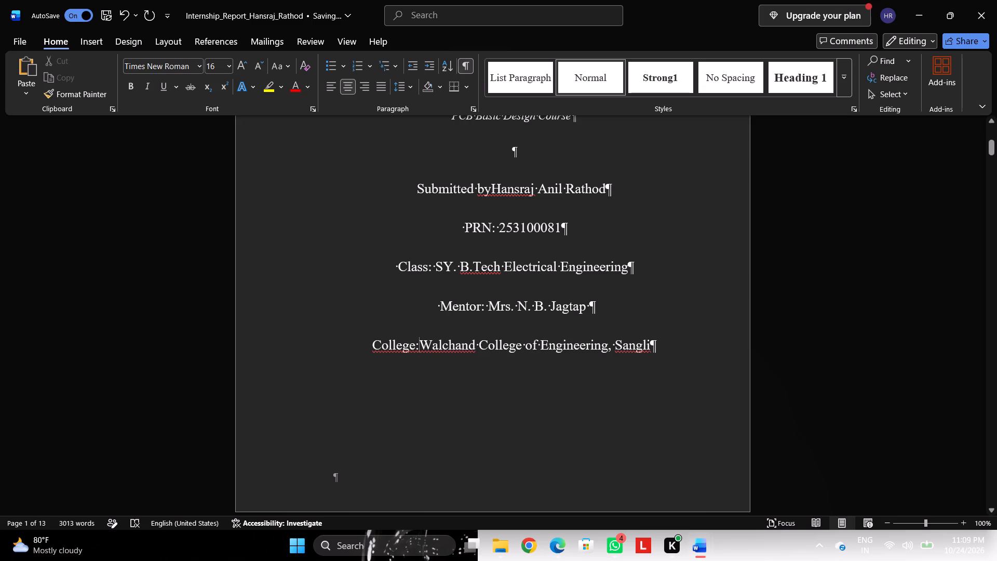
click(444, 457)
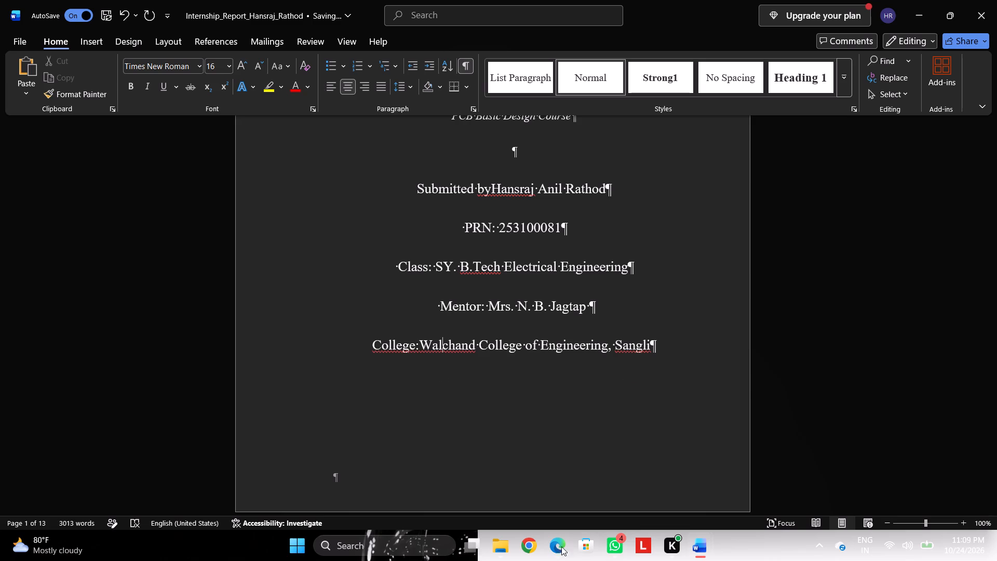
Check the layout of the details in the RIYA report PDF, and left-align all five submission lines in Internship_Report.
click(559, 546)
click(403, 378)
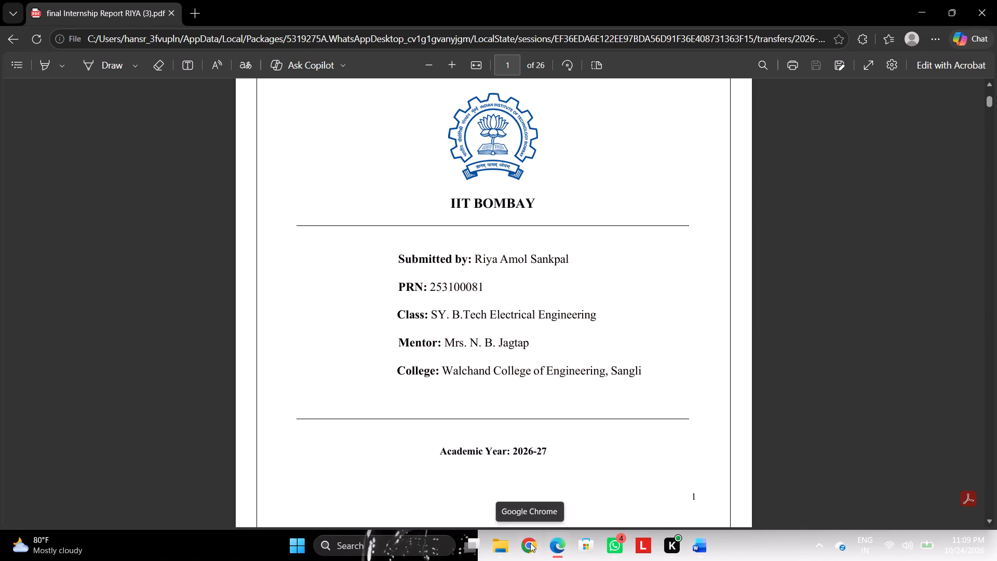
click(693, 546)
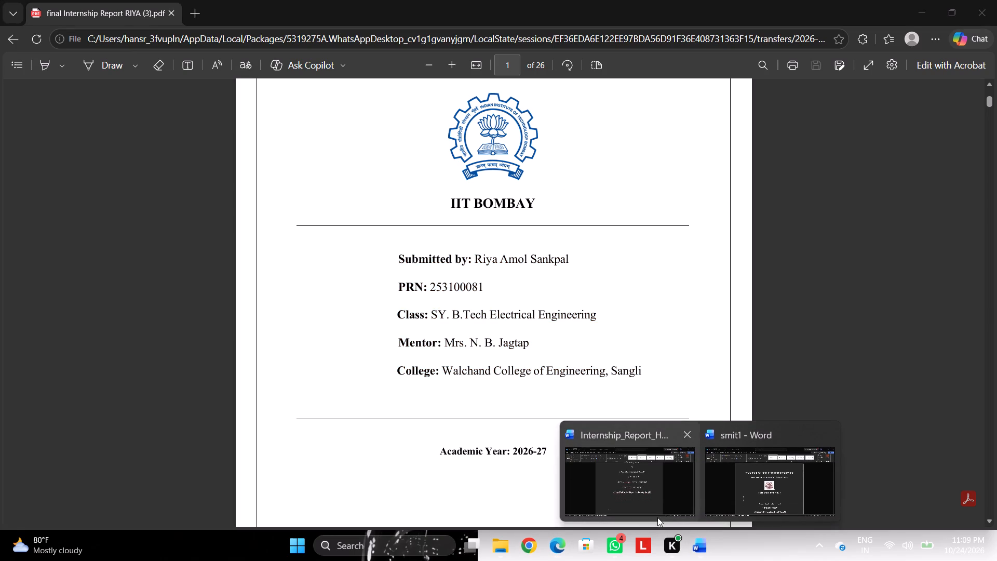
click(656, 516)
click(438, 320)
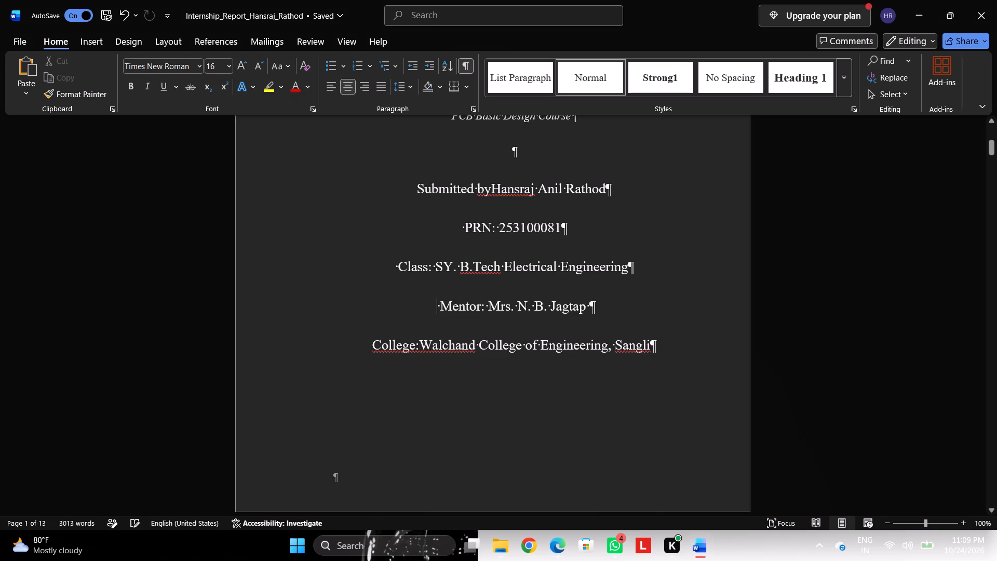
key(BackSpace)
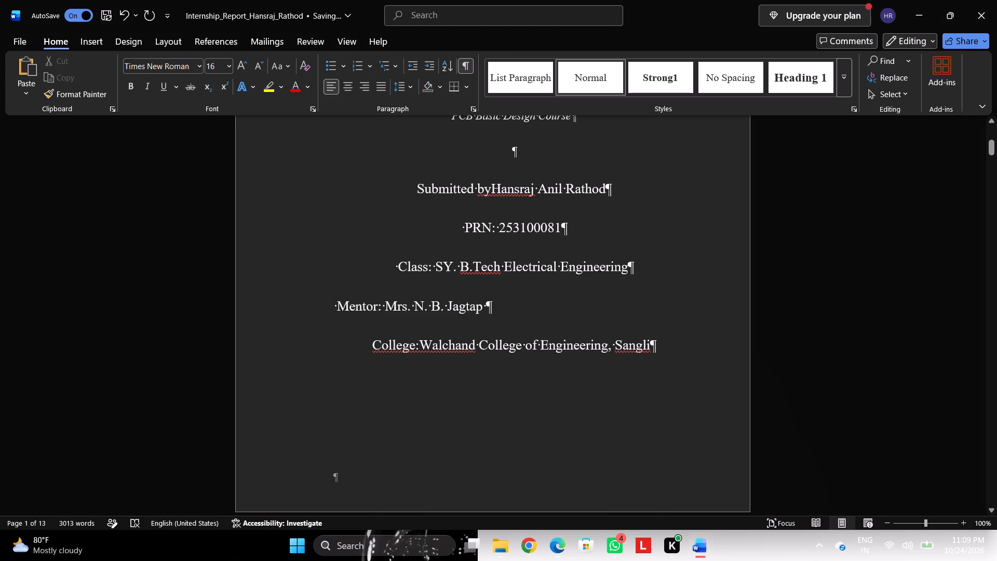
click(394, 269)
key(BackSpace)
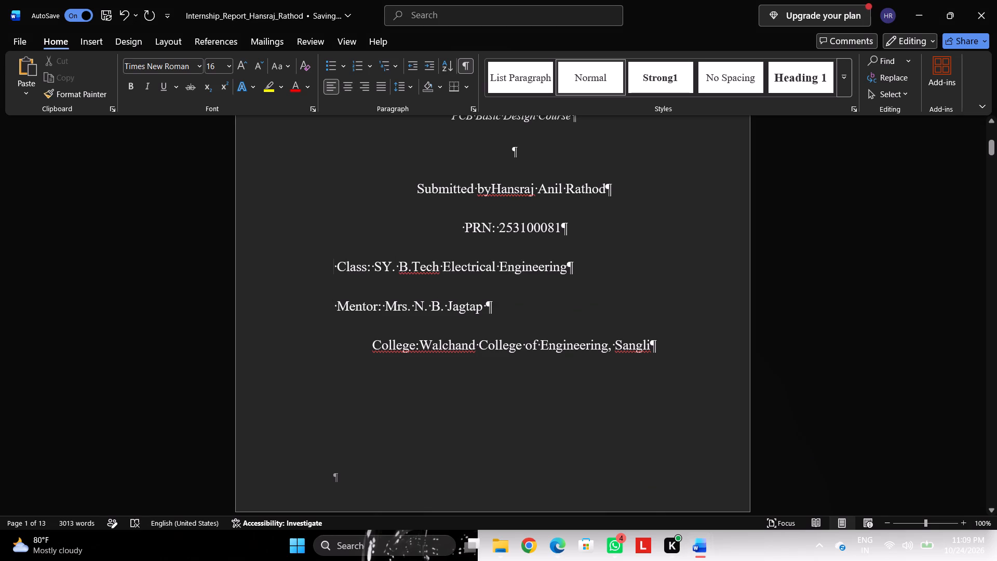
click(465, 226)
click(459, 226)
key(BackSpace)
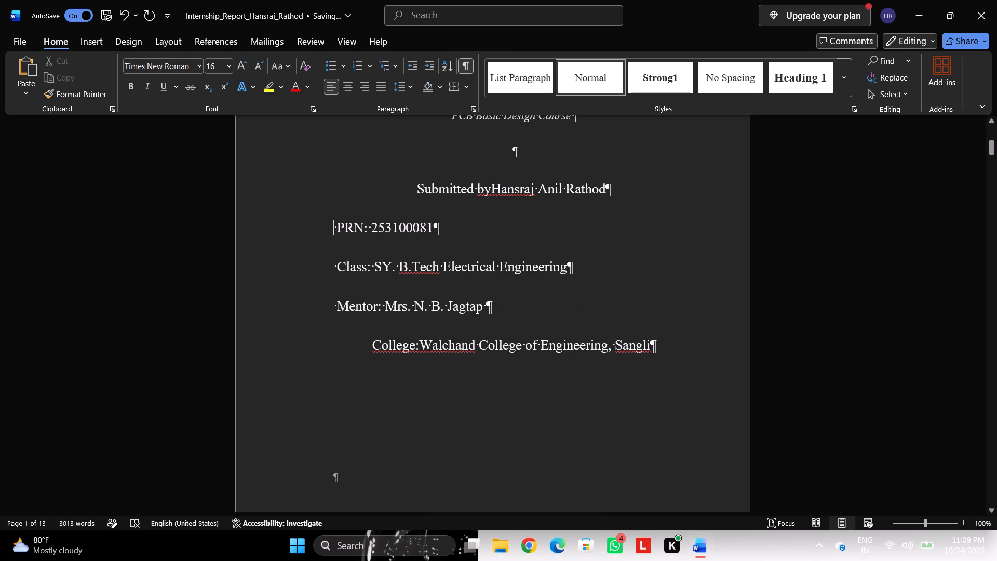
click(419, 183)
key(BackSpace)
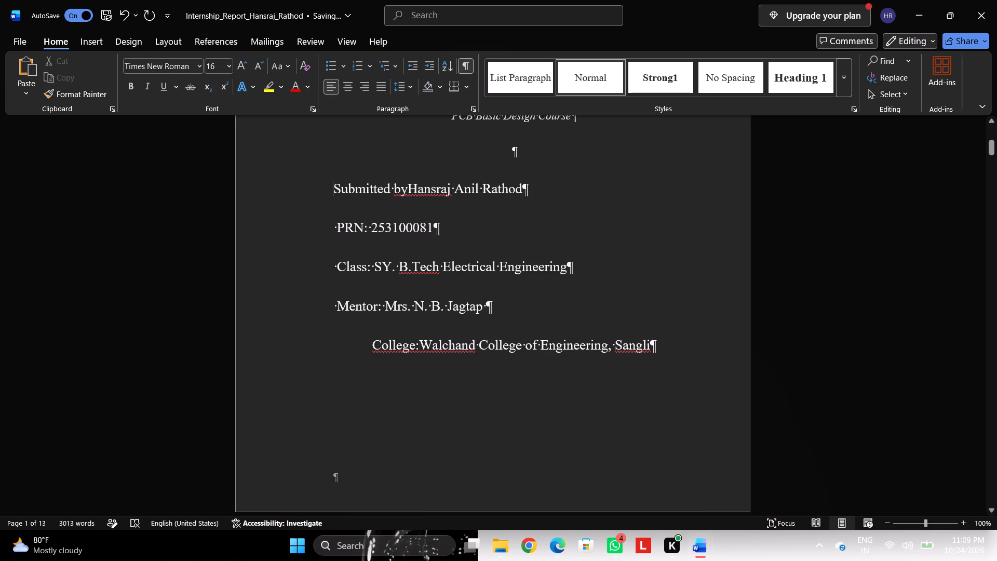
click(370, 343)
key(BackSpace)
scroll(346, 333, up, 4)
scroll(406, 365, down, 3)
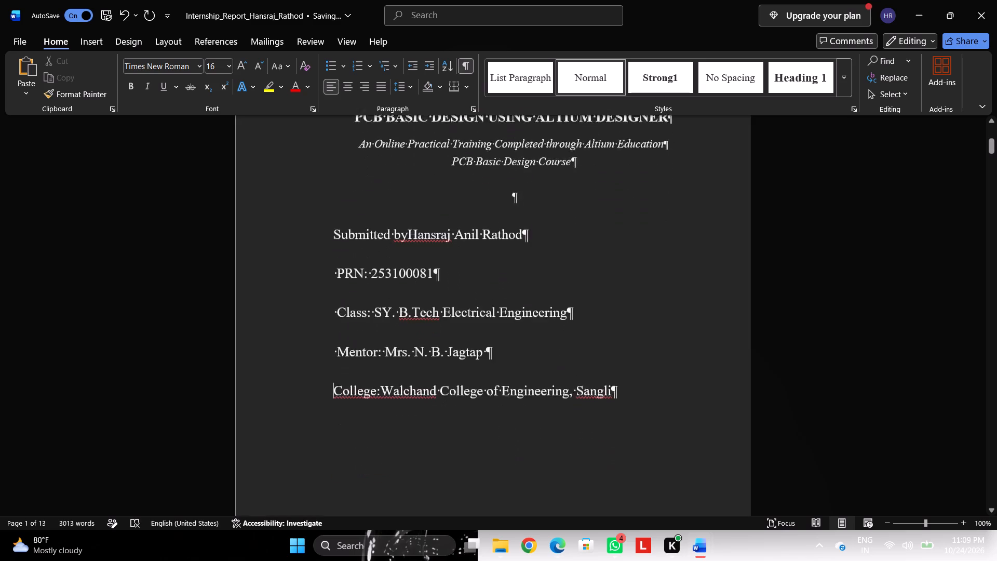
Set the font size of the five submission detail lines to 18.
scroll(367, 342, up, 3)
drag(331, 305, 657, 464)
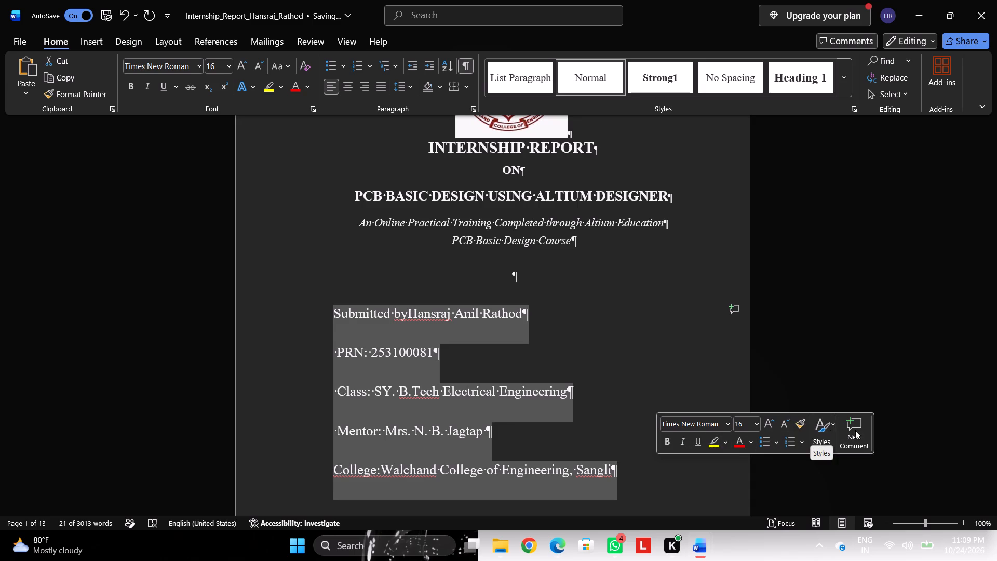
click(755, 426)
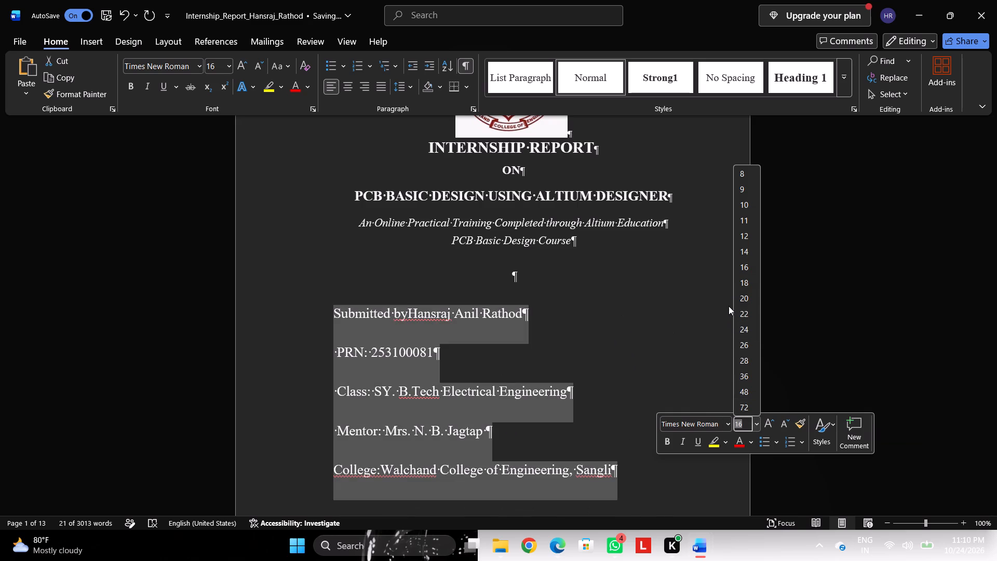
click(745, 277)
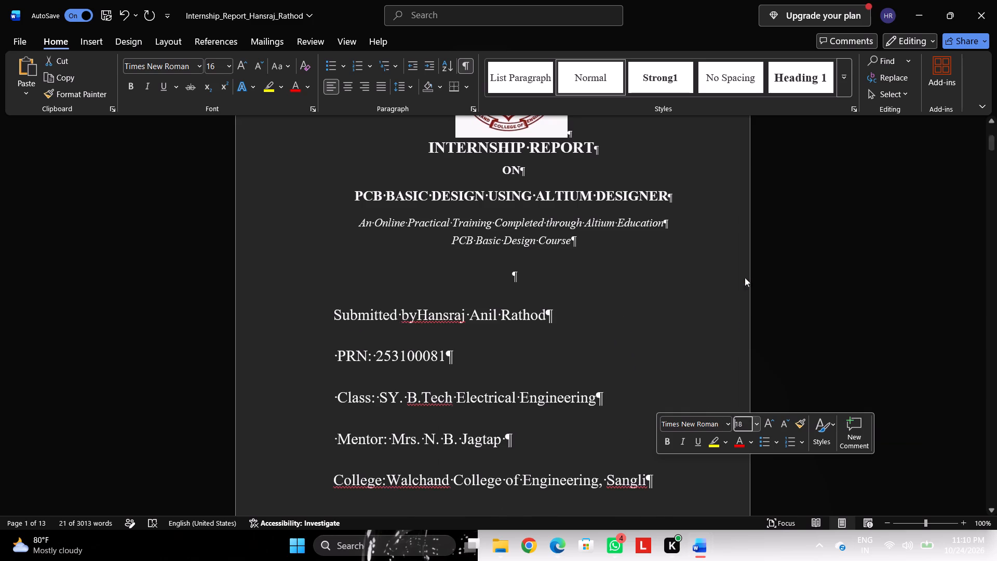
click(668, 308)
scroll(662, 321, down, 3)
scroll(651, 321, up, 3)
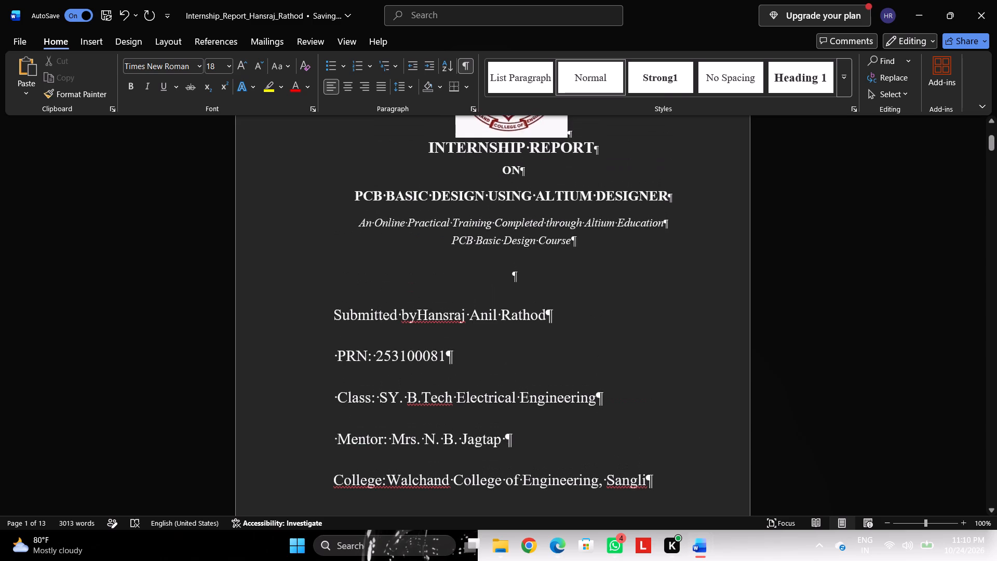
Indent the "Submitted by" line with eleven leading spaces.
scroll(648, 320, down, 3)
click(334, 216)
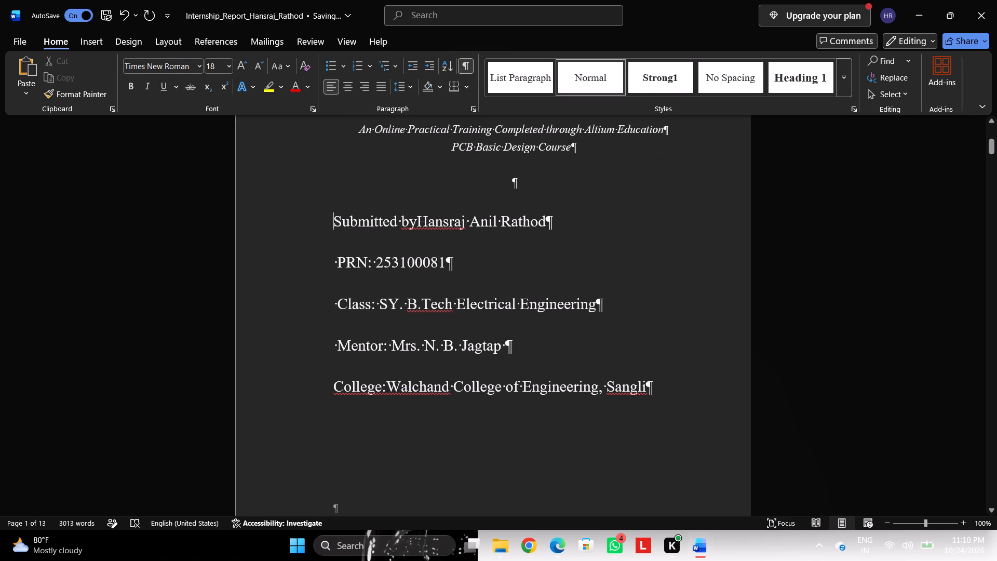
key(space)
key(space)
key(space)
key(space)
key(space)
key(space)
key(space)
key(space)
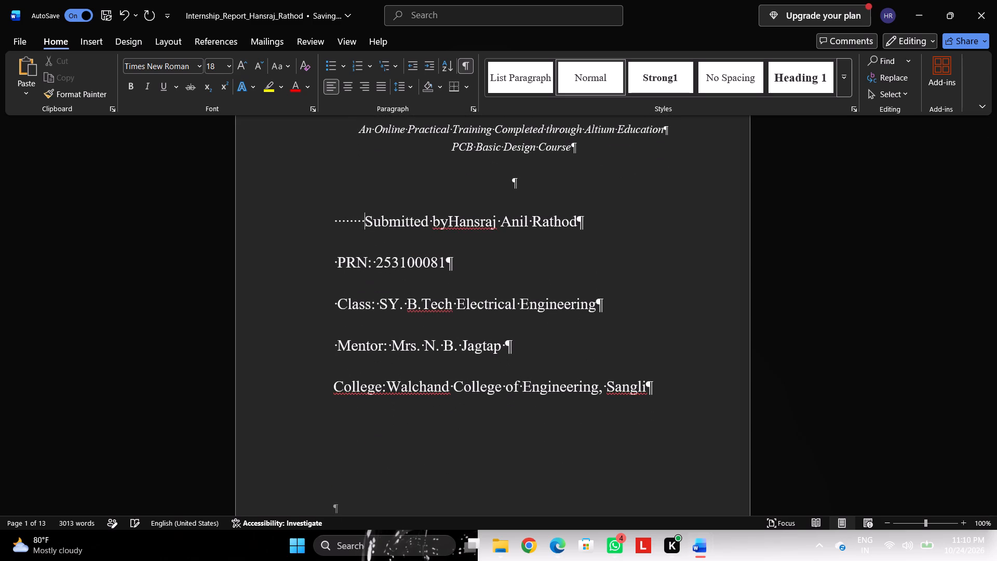
key(space)
key(space)
key(space)
Indent the PRN line with leading spaces so it lines up with "Submitted by".
click(331, 258)
key(space)
key(space)
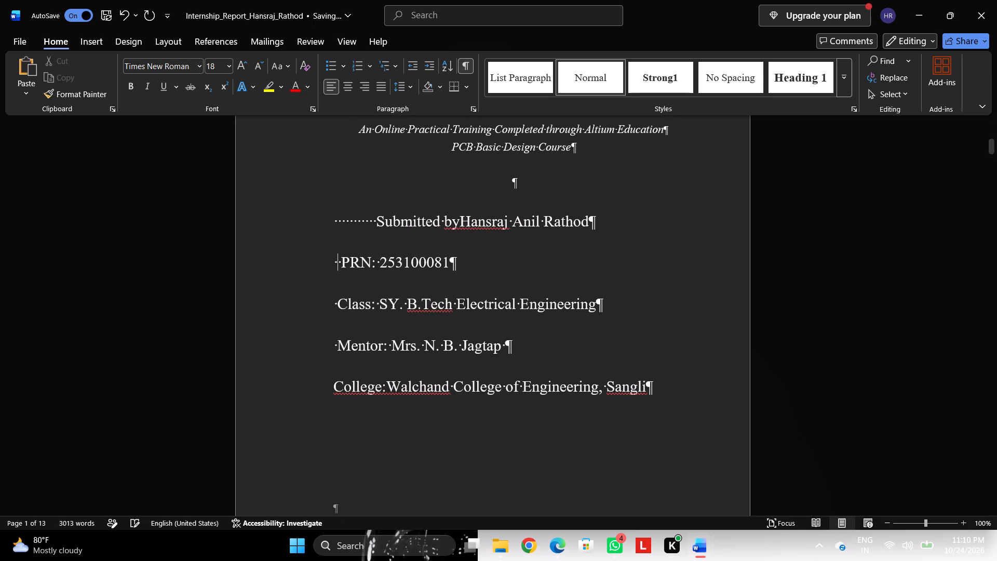
key(space)
key(space)
key(space)
key(space)
key(space)
key(space)
key(space)
key(space)
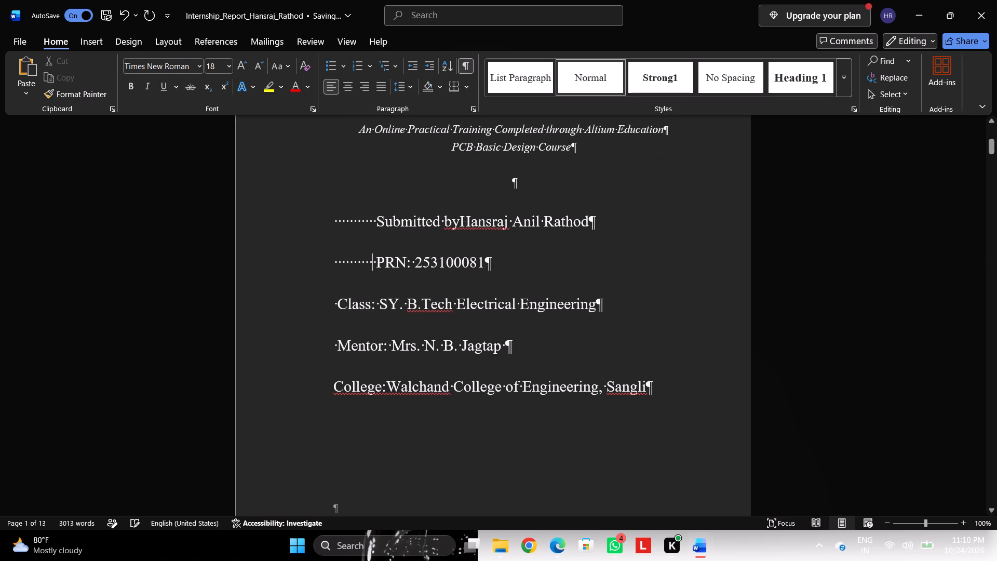
key(space)
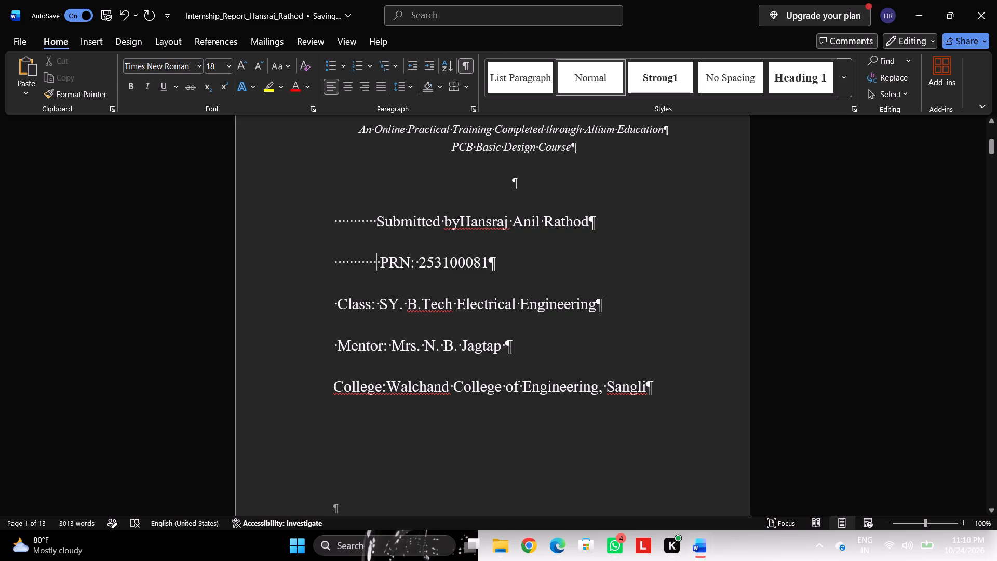
key(BackSpace)
Indent the Class line with ten more spaces so it lines up with the PRN line.
click(339, 294)
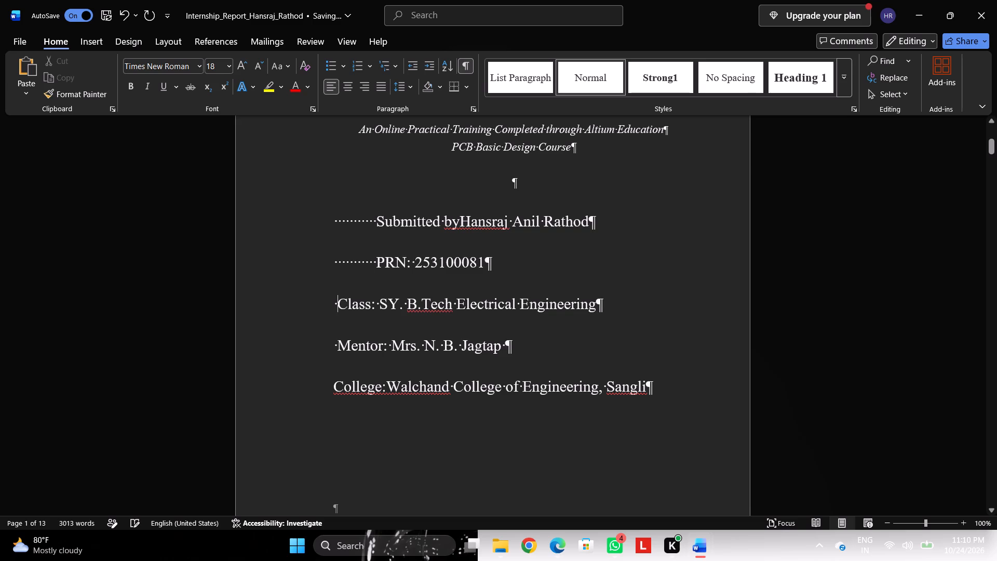
key(space)
key(space)
key(space)
key(space)
key(space)
key(space)
key(space)
key(space)
key(space)
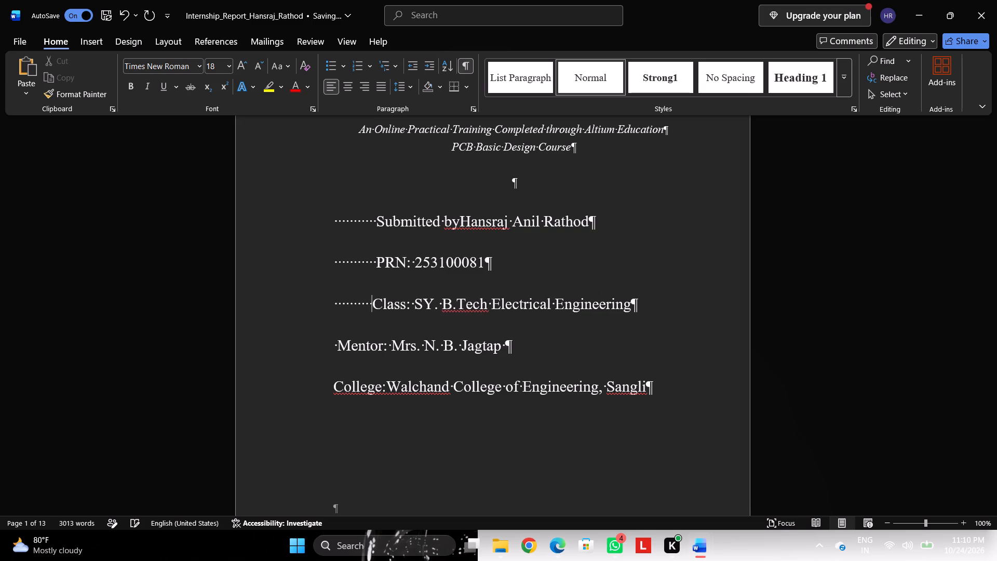
key(space)
Indent the Mentor line with ten more spaces so it lines up with the Class line.
click(328, 353)
key(space)
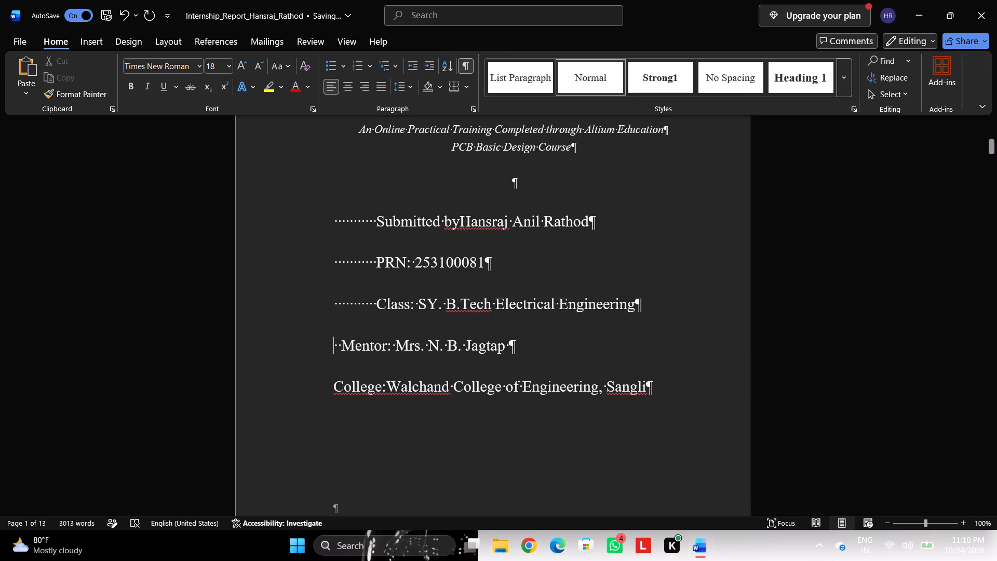
key(space)
key(space)
key(space)
key(space)
key(space)
key(space)
key(space)
key(space)
key(space)
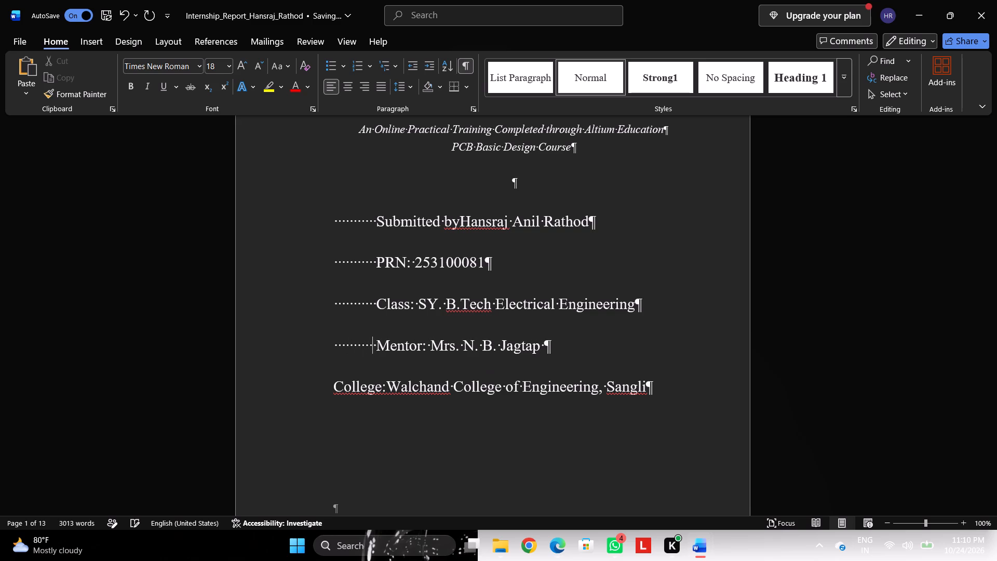
Indent the College line with leading spaces so it lines up with the Mentor line.
click(335, 386)
key(space)
key(space)
key(space)
key(space)
key(space)
key(space)
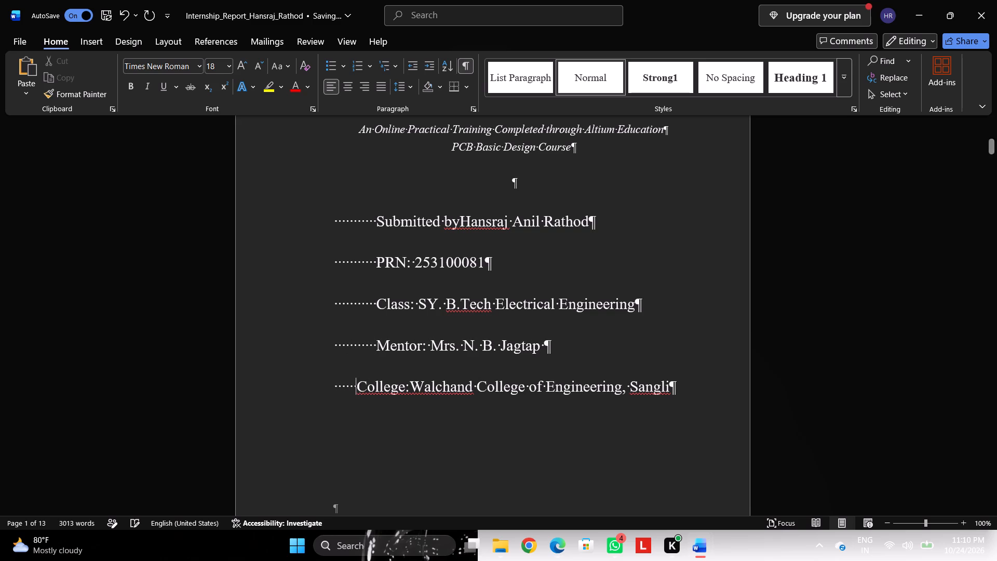
key(space)
key(space)
key(space)
key(space)
key(space)
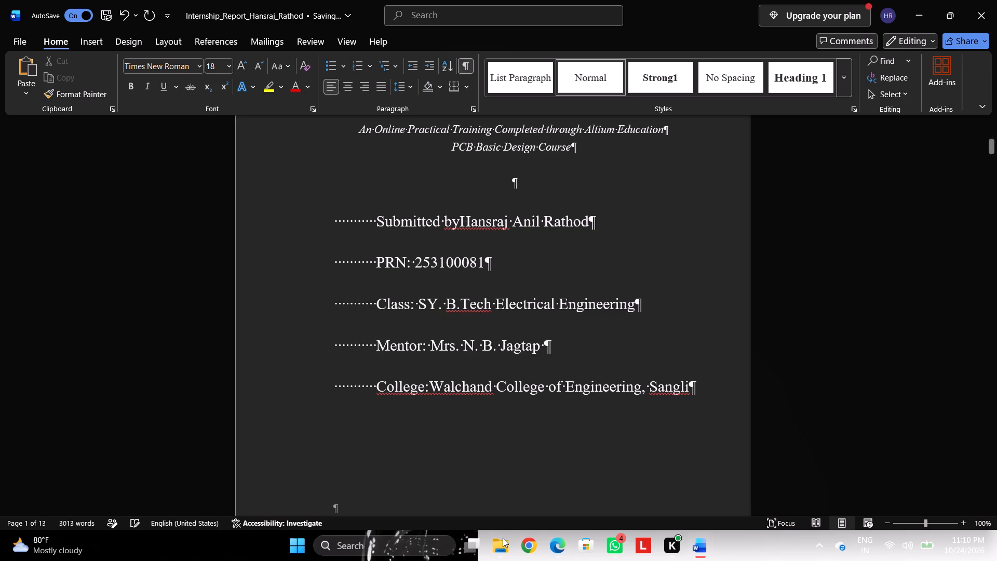
Switch to File Explorer and delete the duplicate internship report ending in "(1)" from the Documents folder.
click(503, 547)
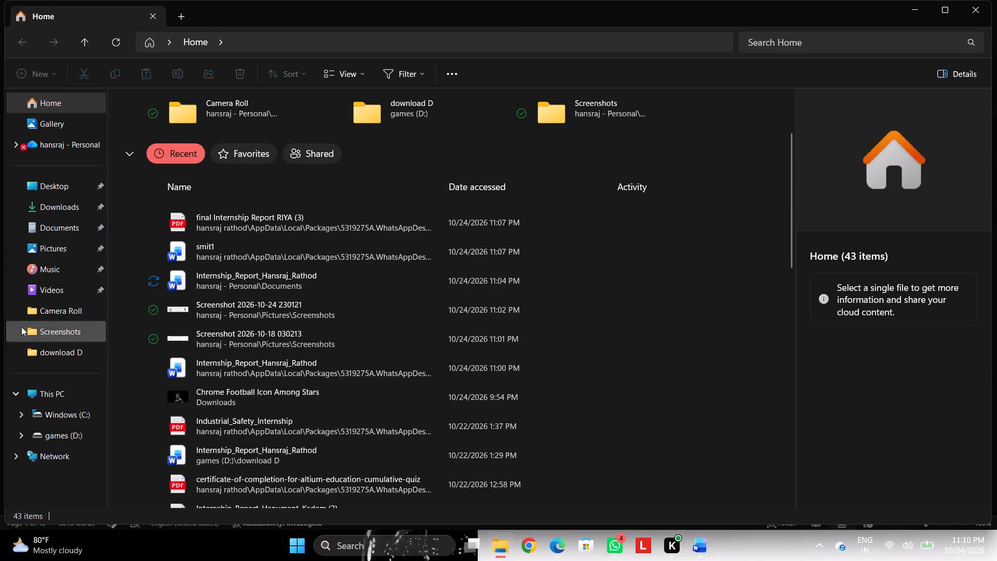
click(54, 228)
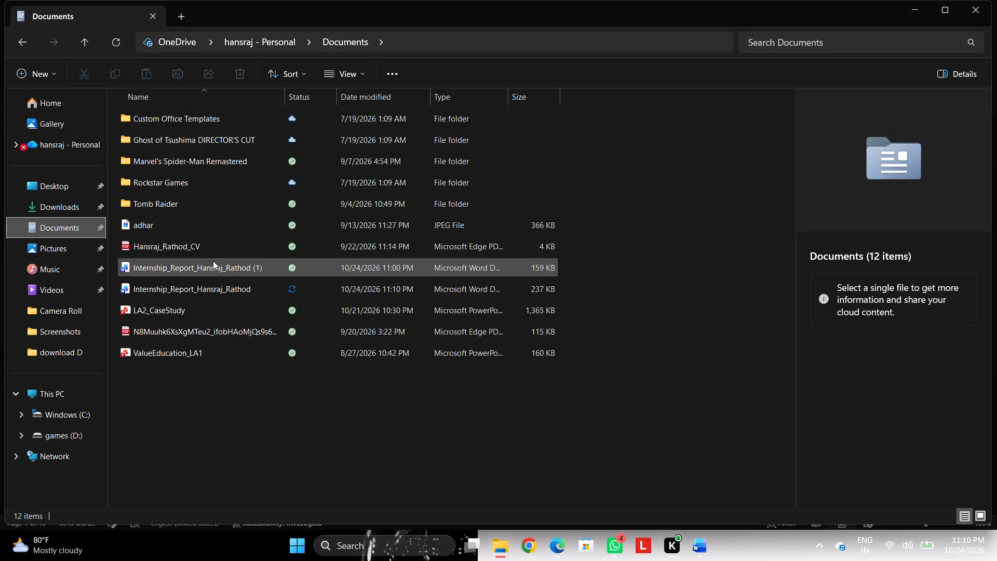
click(228, 271)
click(244, 76)
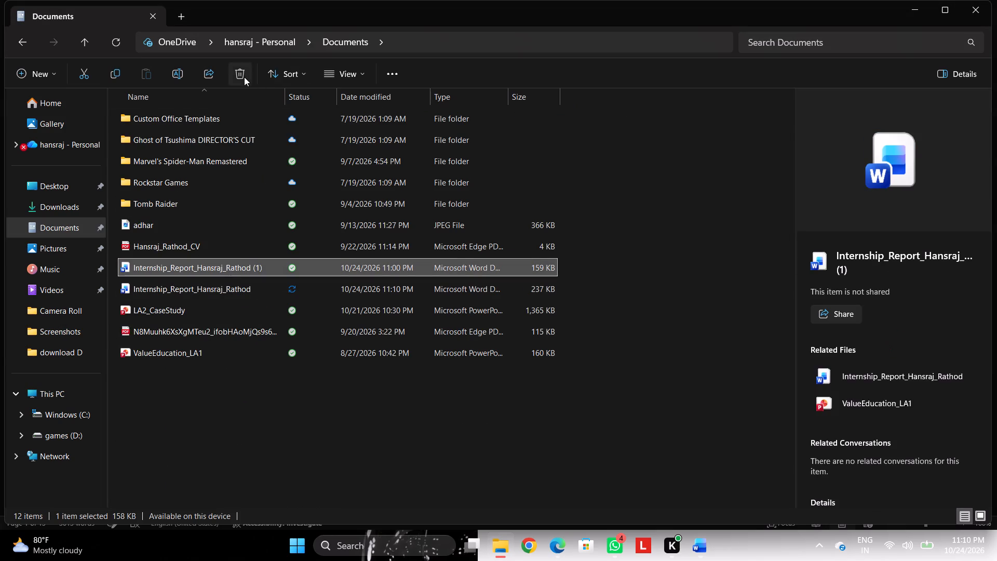
click(968, 7)
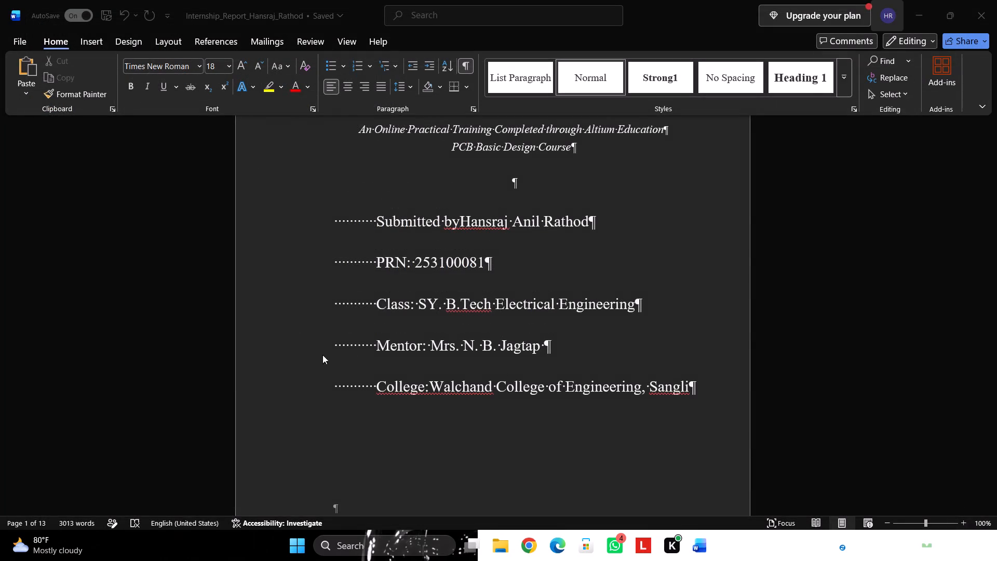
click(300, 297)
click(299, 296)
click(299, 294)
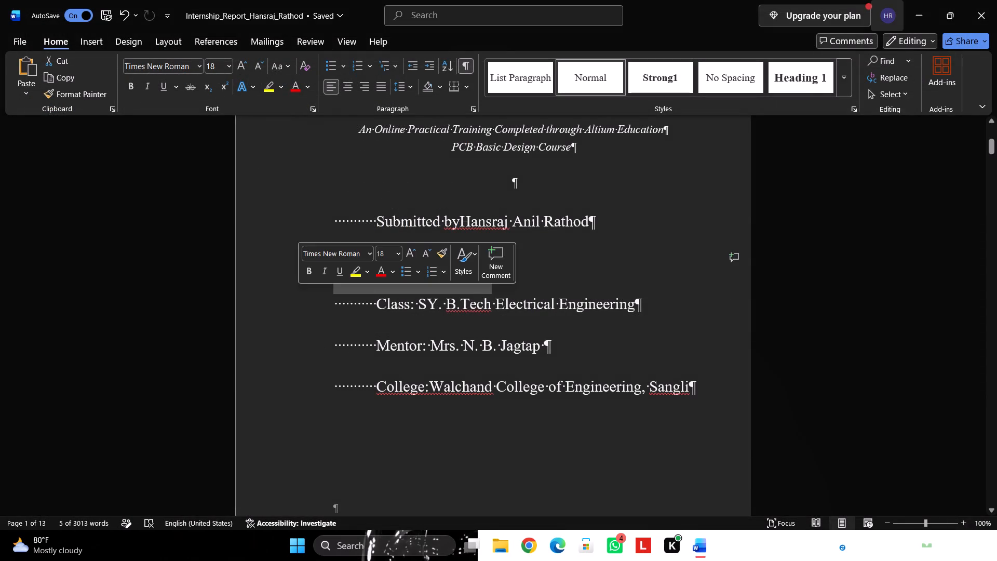
Switch to the reference PDF report in Edge and copy "Academic Year: 2026-27" from the bottom of its title page.
scroll(440, 354, down, 3)
click(555, 542)
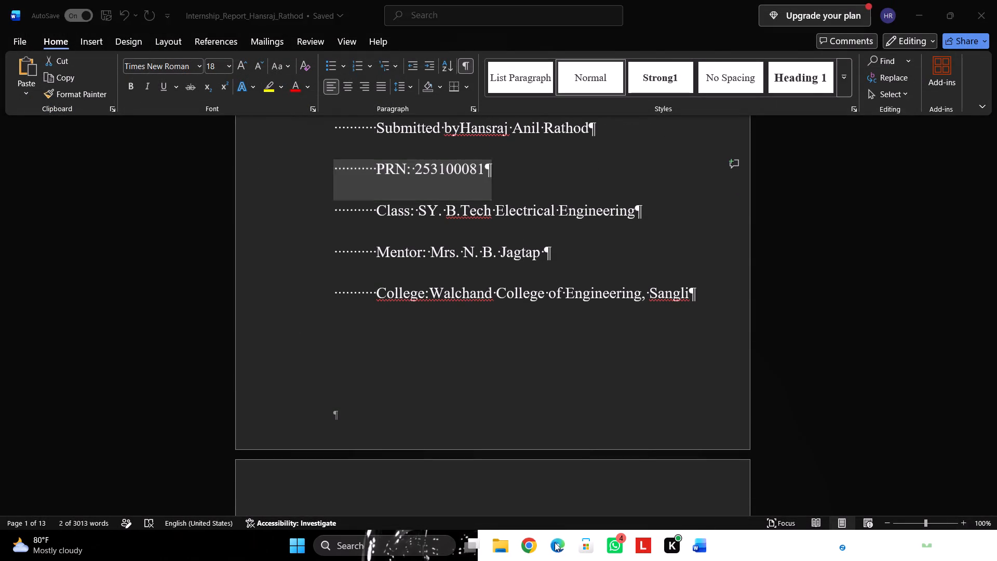
drag(435, 453, 445, 453)
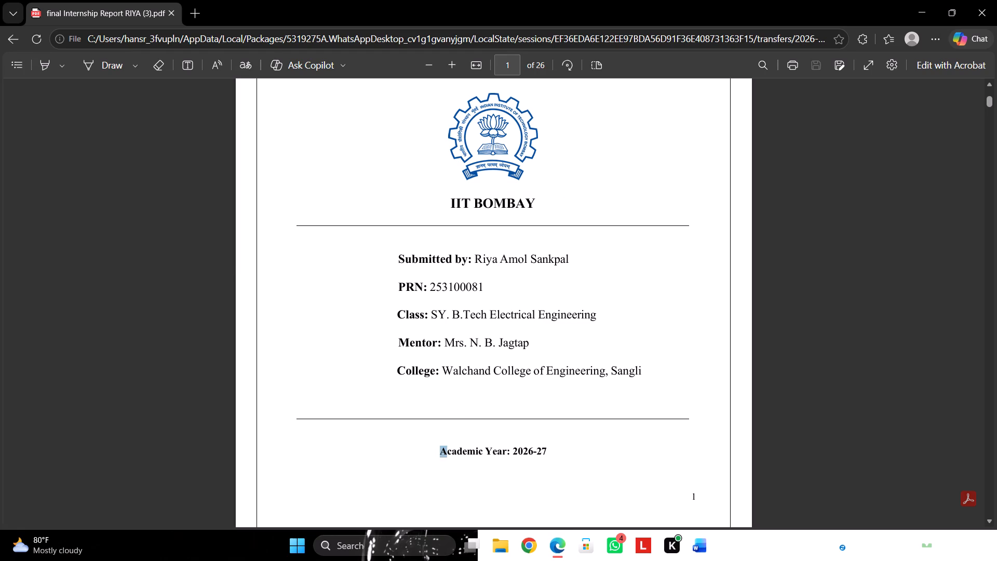
drag(445, 453, 577, 450)
click(607, 346)
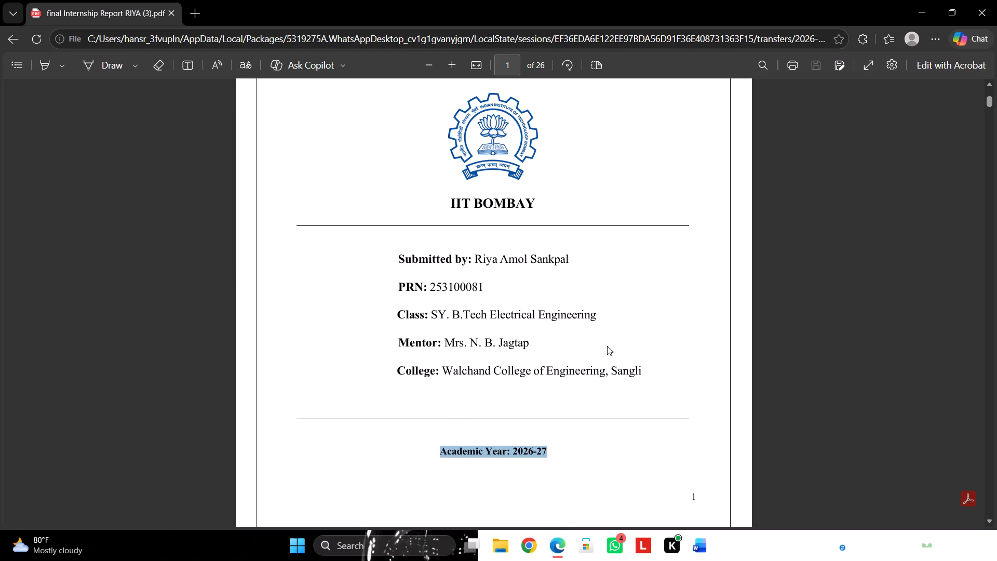
click(560, 549)
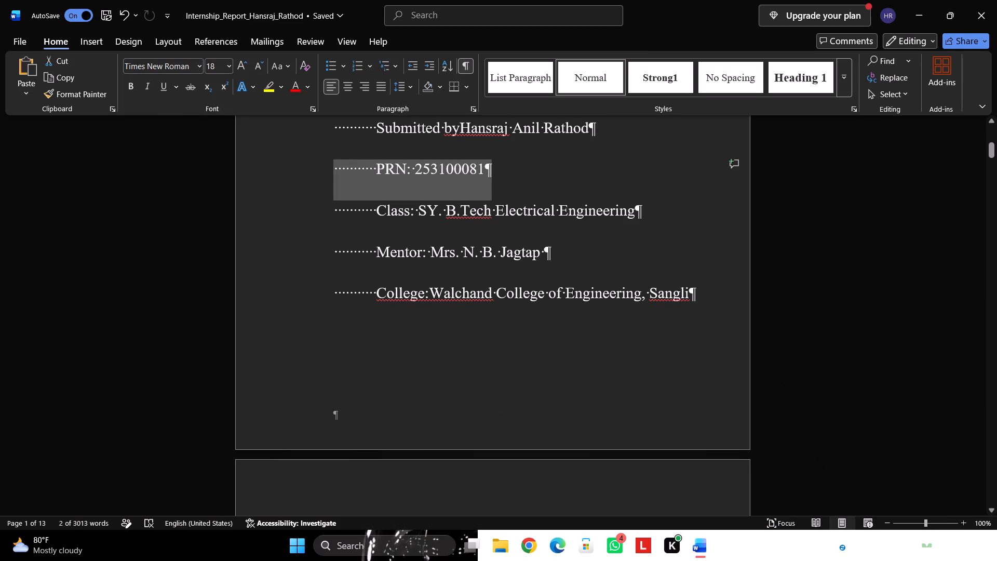
Add a new empty paragraph below the College line on the report's title page.
click(423, 353)
click(442, 371)
click(712, 300)
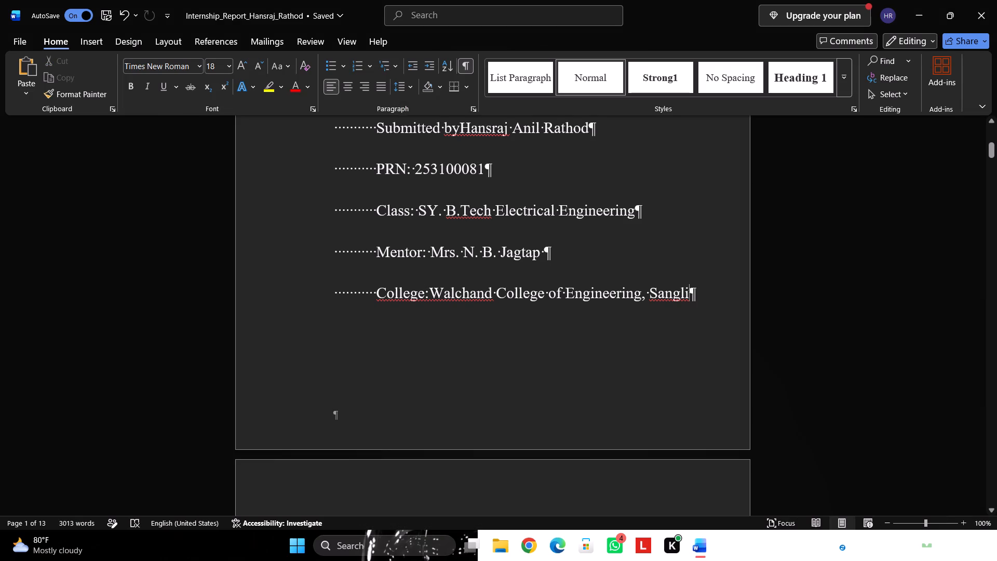
key(Return)
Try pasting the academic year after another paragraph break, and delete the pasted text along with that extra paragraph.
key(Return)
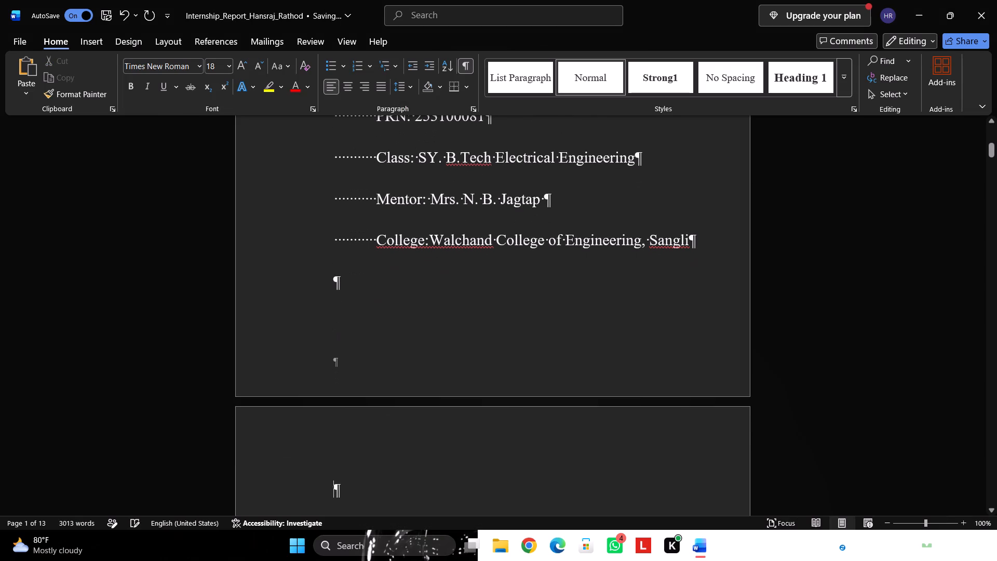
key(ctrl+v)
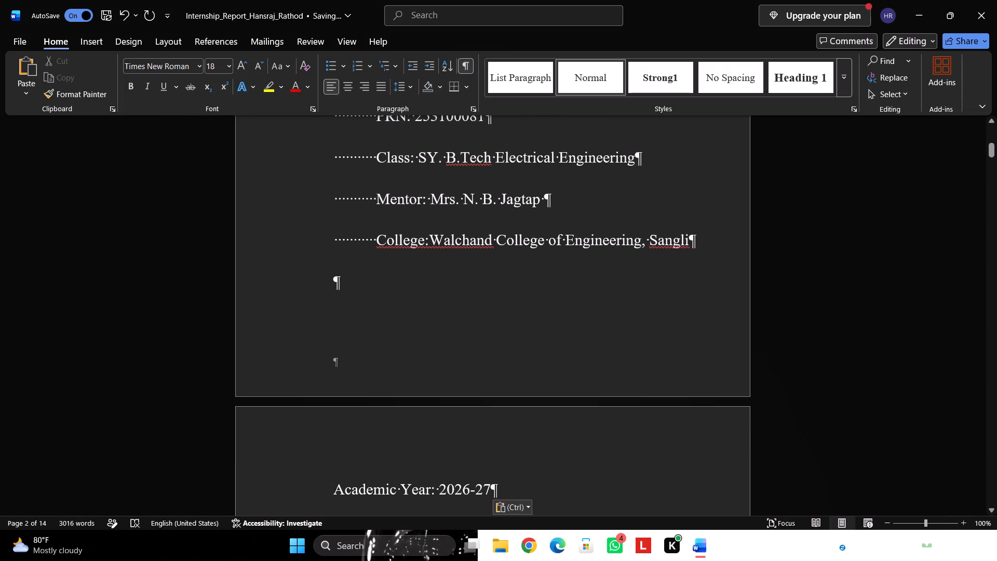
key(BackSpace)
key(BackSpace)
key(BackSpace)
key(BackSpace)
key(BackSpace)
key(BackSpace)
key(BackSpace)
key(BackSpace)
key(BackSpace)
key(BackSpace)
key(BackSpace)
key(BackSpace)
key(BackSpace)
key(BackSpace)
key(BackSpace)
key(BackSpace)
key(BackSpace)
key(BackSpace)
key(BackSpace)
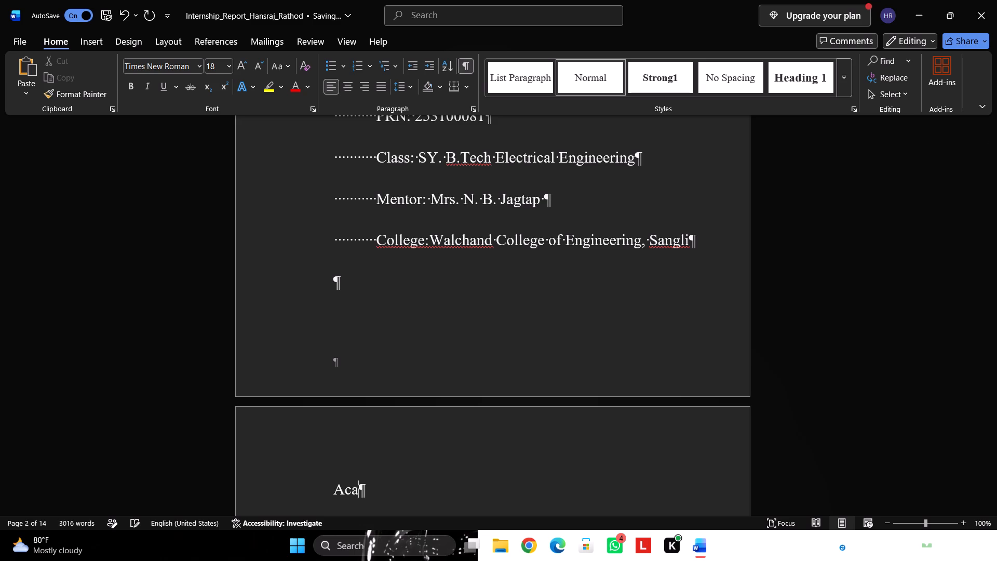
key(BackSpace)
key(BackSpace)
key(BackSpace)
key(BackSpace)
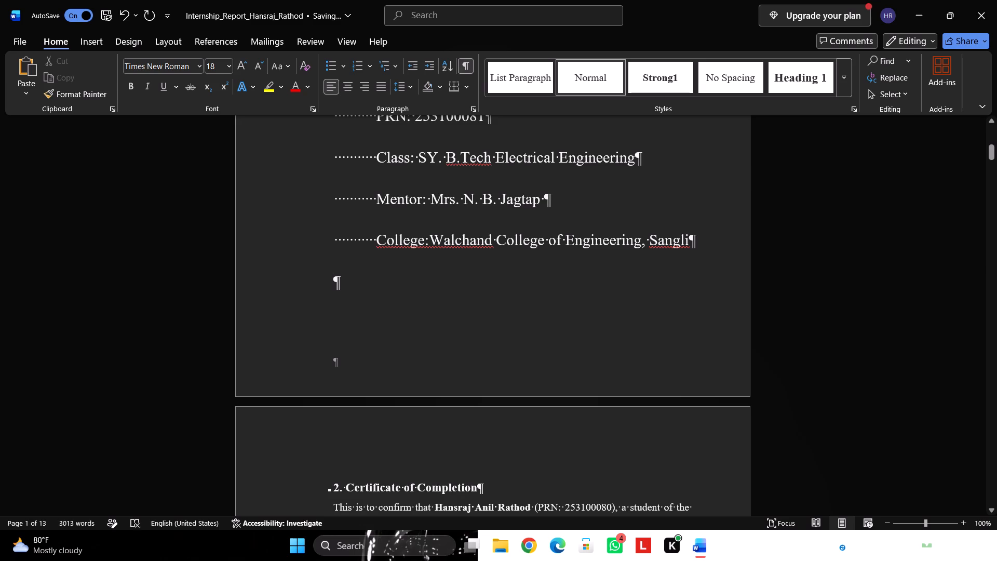
Paste "Academic Year: 2026-27" into the paragraph below the College line and indent it with leading spaces.
key(ctrl+v)
click(336, 283)
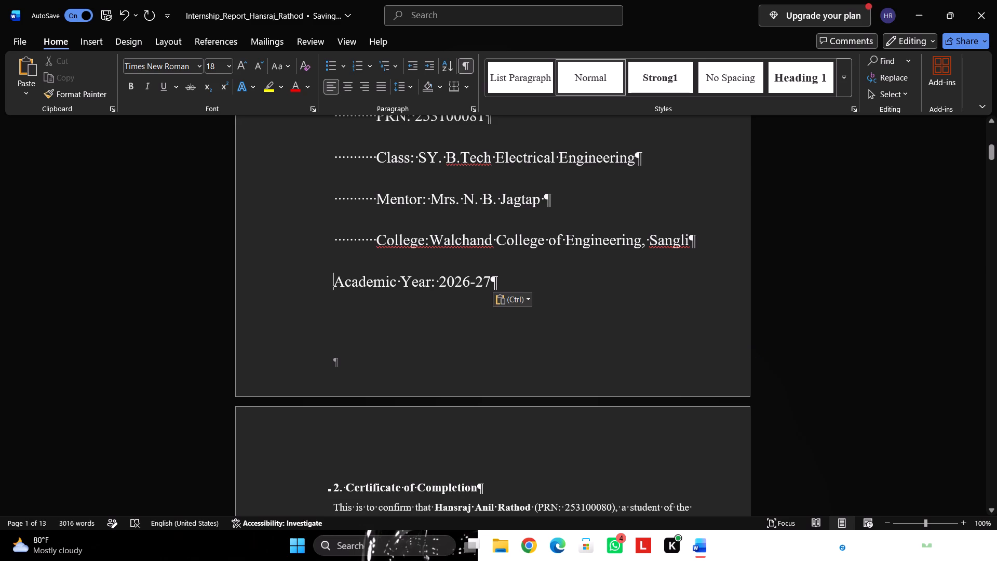
key(space)
key(space)
key(space)
key(space)
key(space)
key(space)
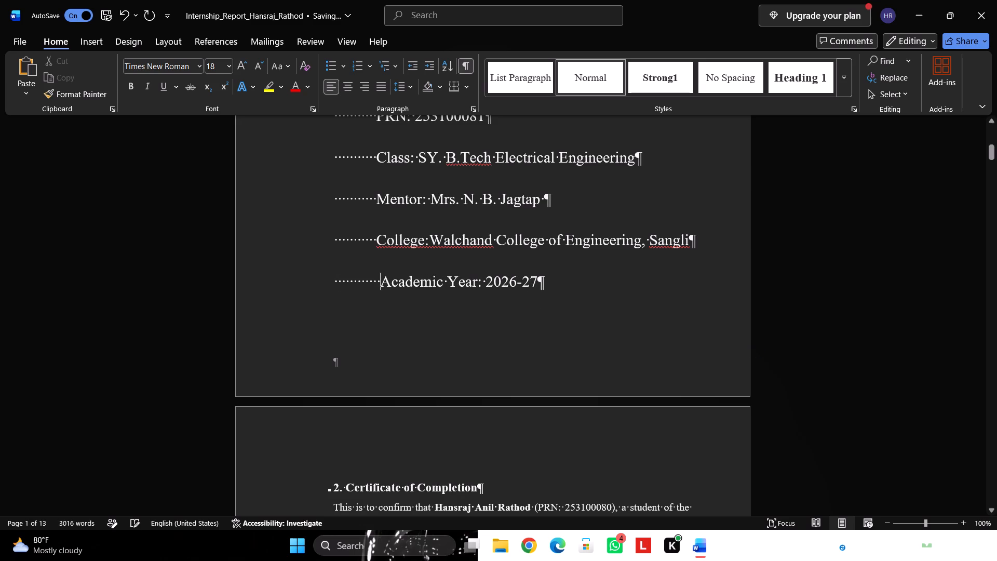
key(space)
key(space)
key(space)
key(space)
key(space)
click(342, 260)
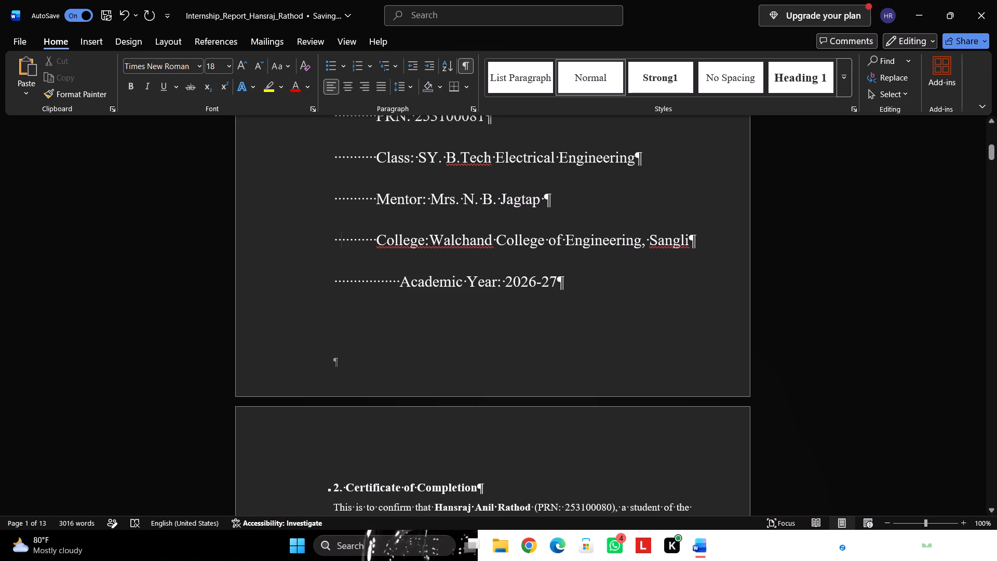
Check the academic year line in the smit1 report, and set "Academic Year: 2026-27" in the internship report to 14 pt.
click(706, 552)
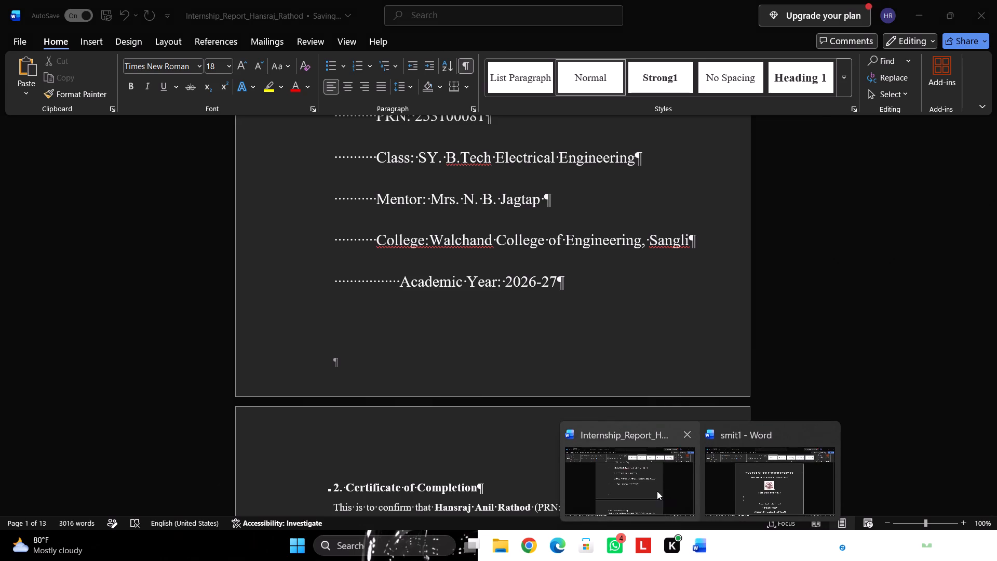
click(756, 488)
scroll(468, 272, down, 12)
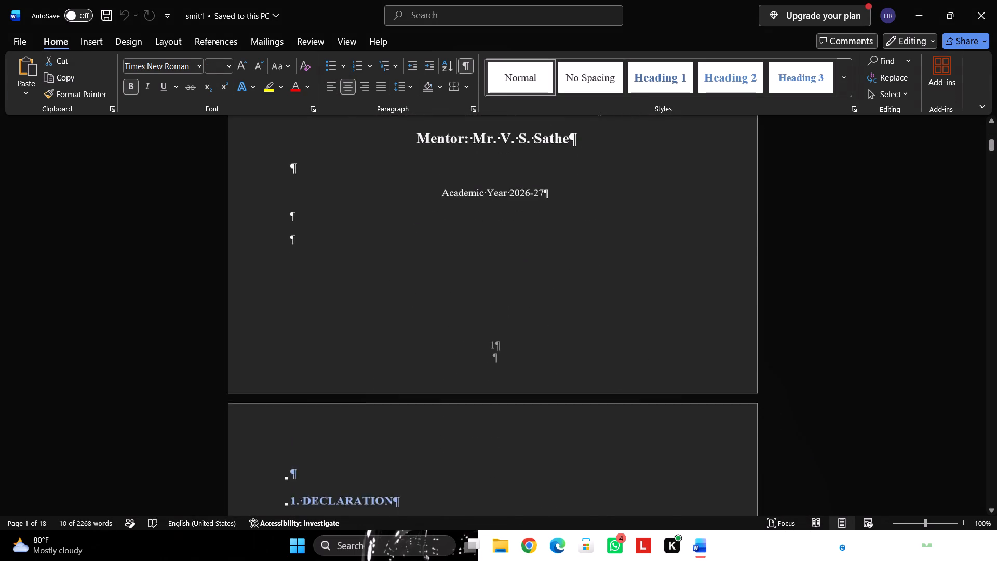
scroll(470, 267, down, 3)
scroll(470, 268, up, 4)
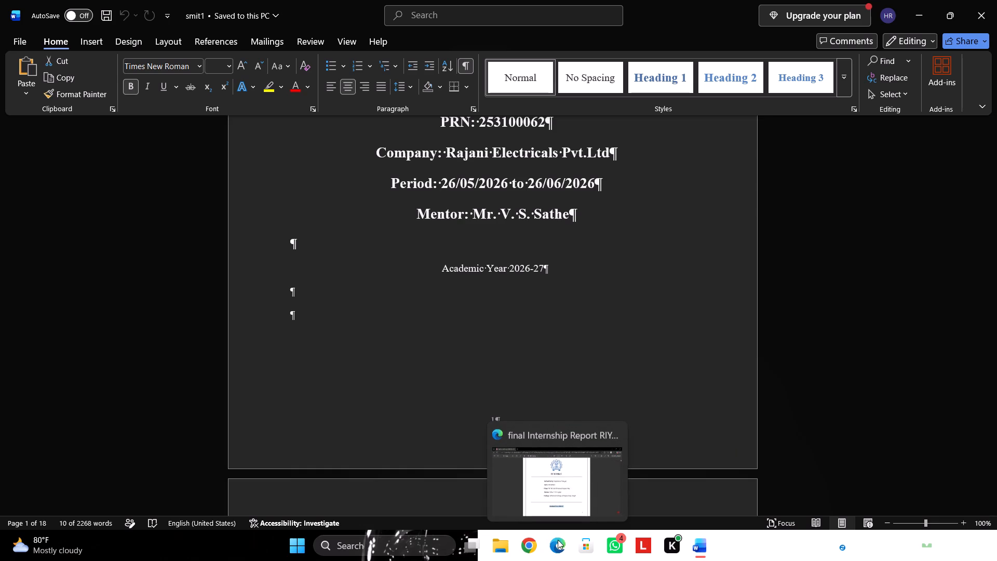
click(622, 479)
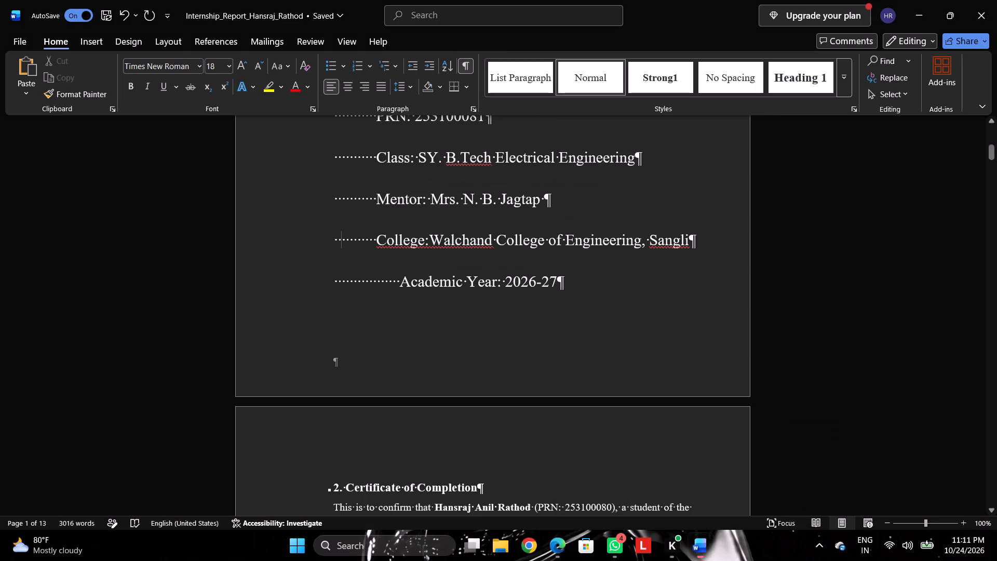
drag(573, 291, 432, 285)
click(530, 245)
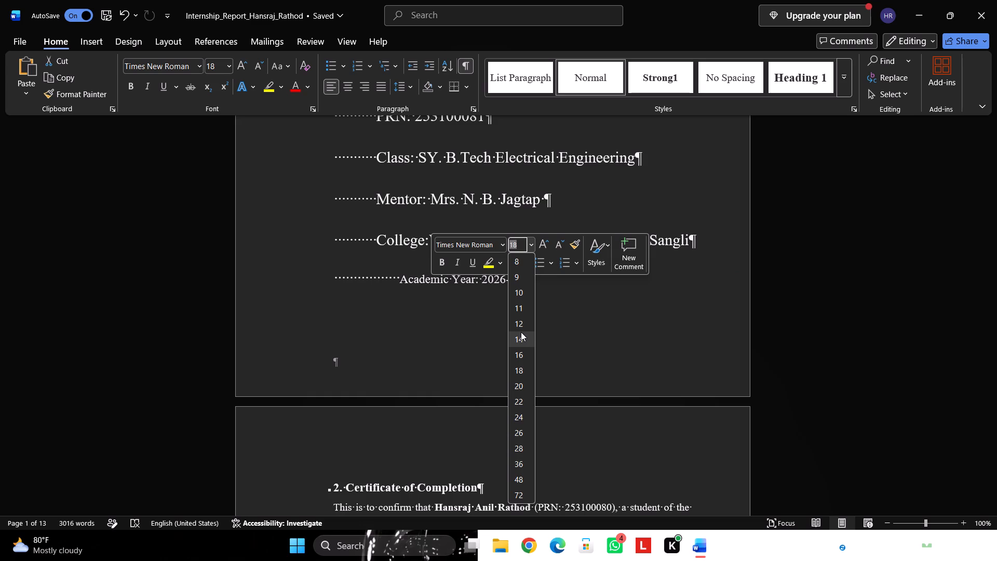
click(521, 332)
click(439, 313)
Shift the "Academic Year: 2026-27" text towards the page centre with ten more leading spaces.
click(399, 280)
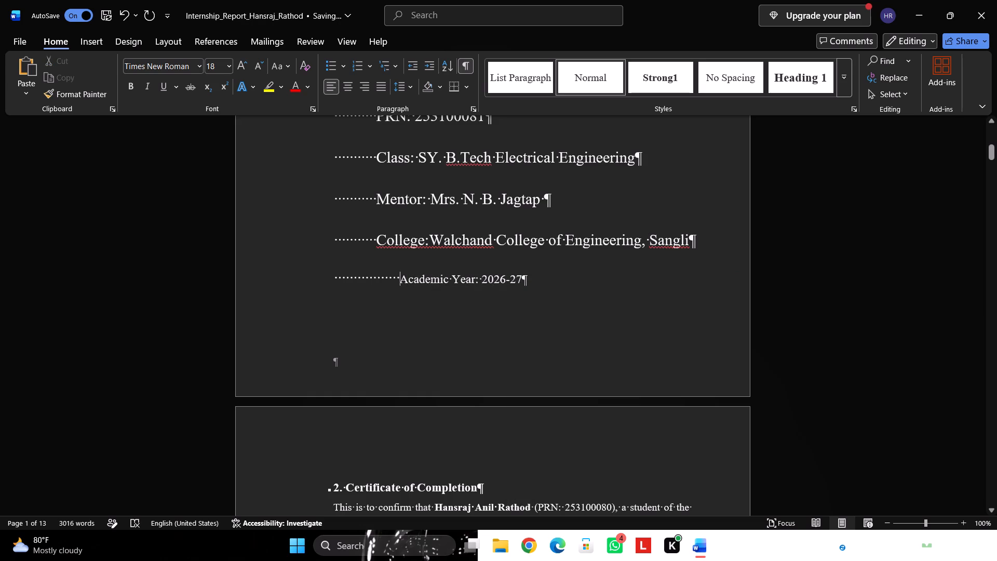
key(space)
key(space)
key(space)
key(space)
key(space)
key(space)
key(space)
key(space)
key(space)
key(space)
scroll(465, 325, up, 3)
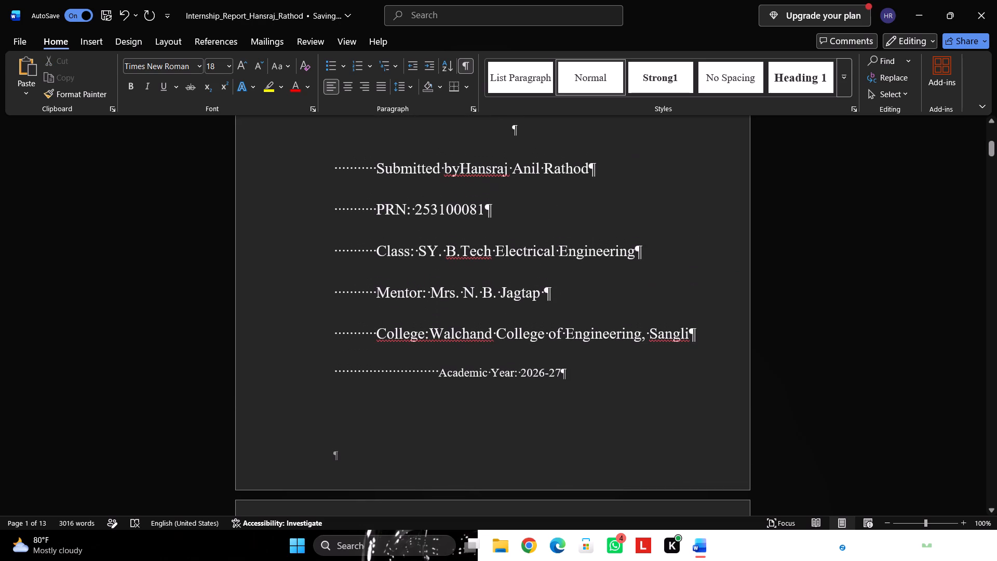
Add a hyphen directly after the colon in the College, Mentor, Class and PRN labels.
click(433, 329)
key(minus)
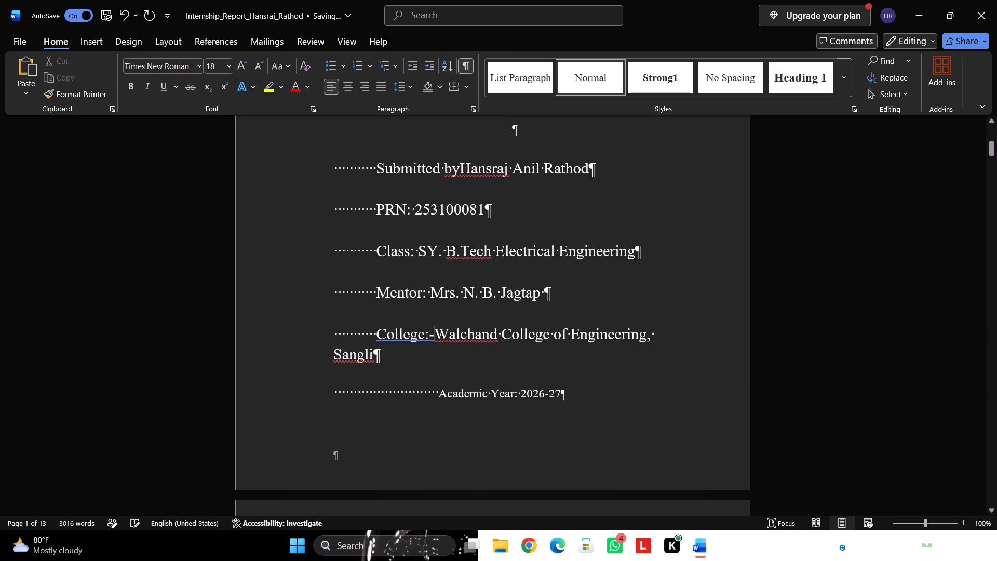
click(427, 293)
key(minus)
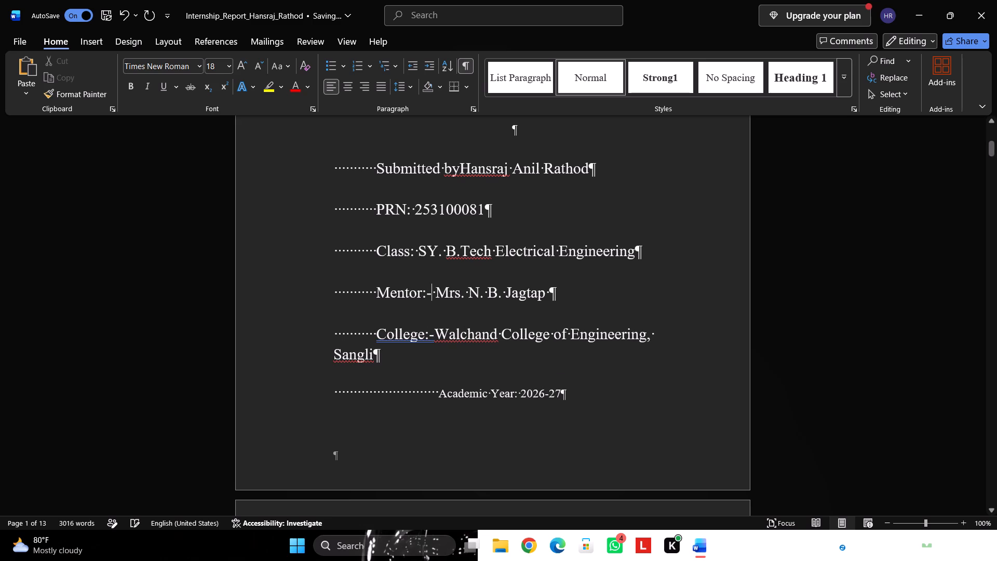
click(417, 251)
key(minus)
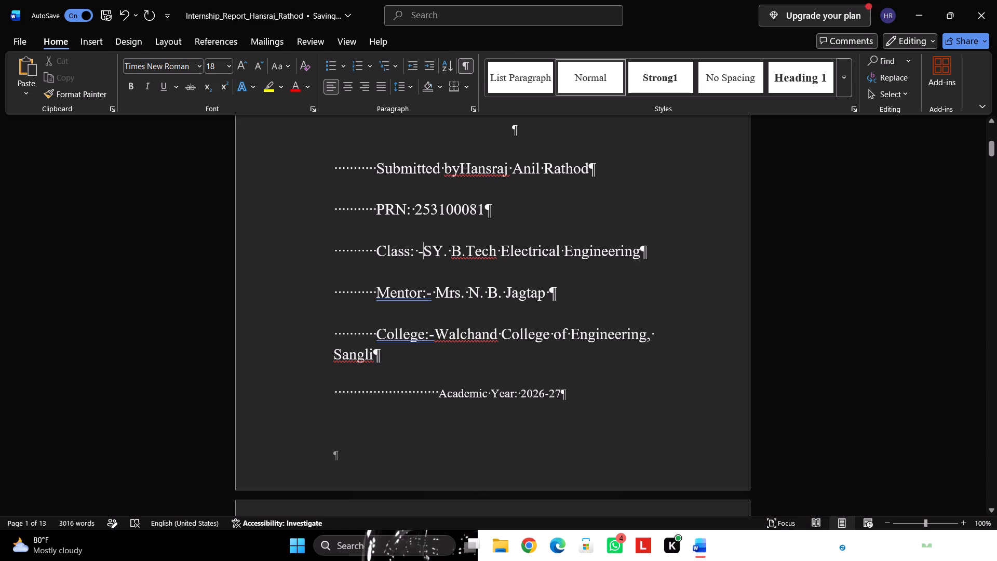
key(BackSpace)
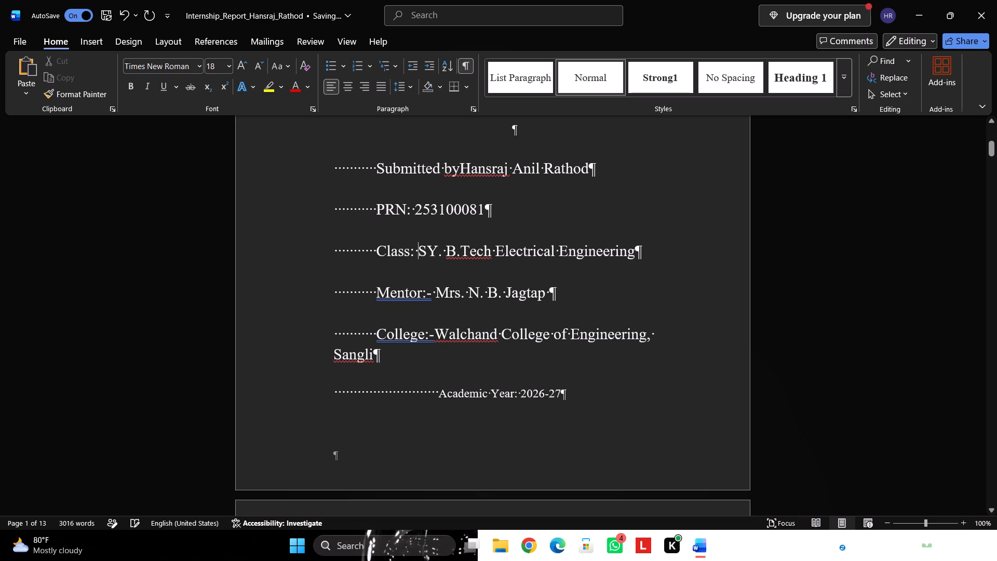
key(Left)
key(minus)
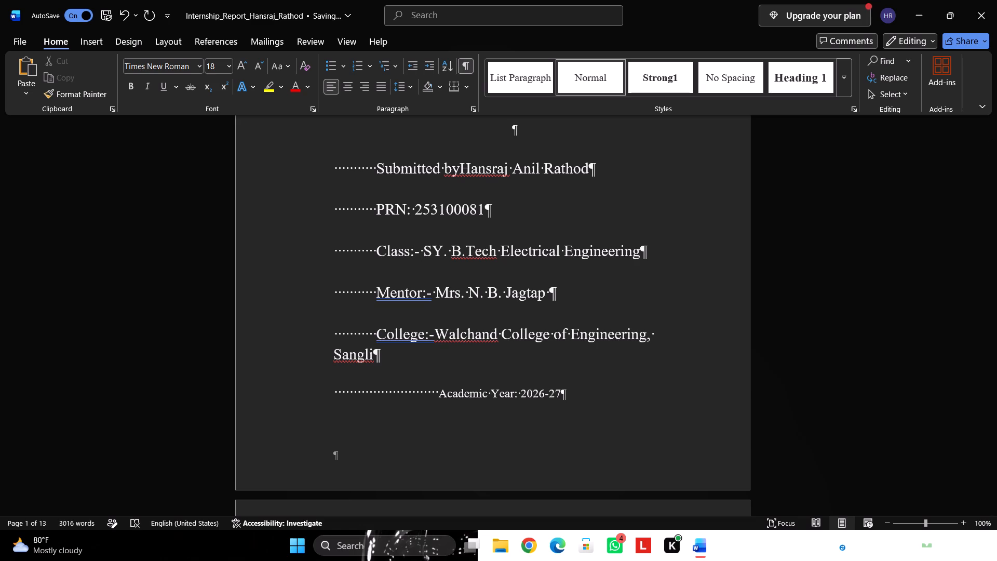
click(414, 210)
click(410, 210)
key(minus)
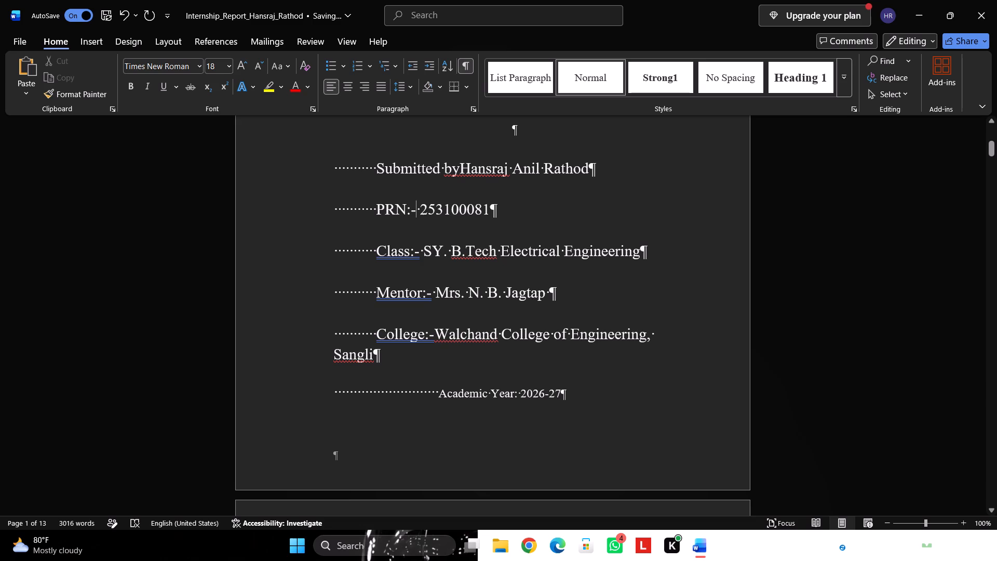
Remove two leading spaces from each of the College, Mentor, Class, PRN and "Submitted by" lines on the title page.
click(445, 170)
click(379, 332)
key(BackSpace)
key(BackSpace)
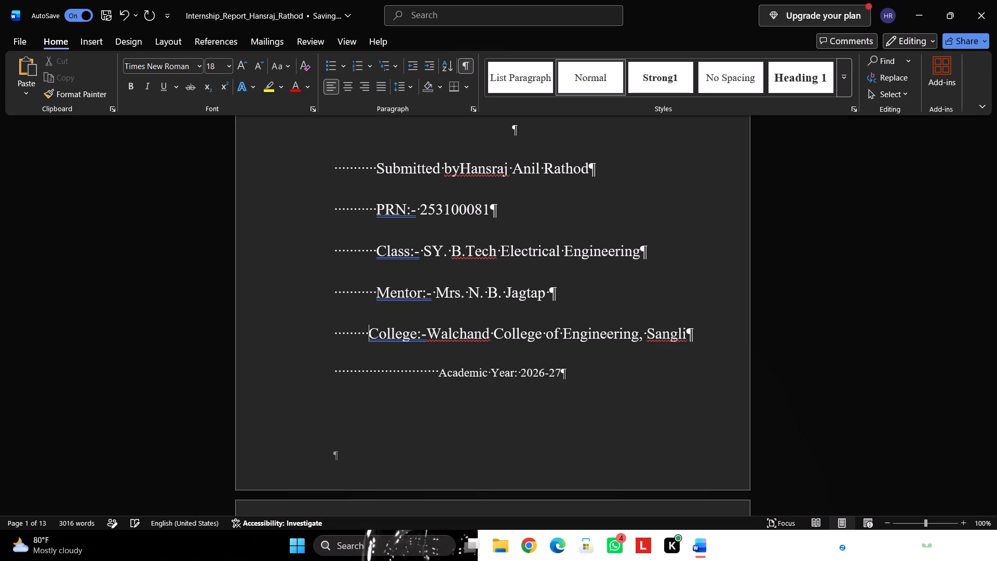
click(373, 294)
key(BackSpace)
key(BackSpace)
click(377, 257)
key(BackSpace)
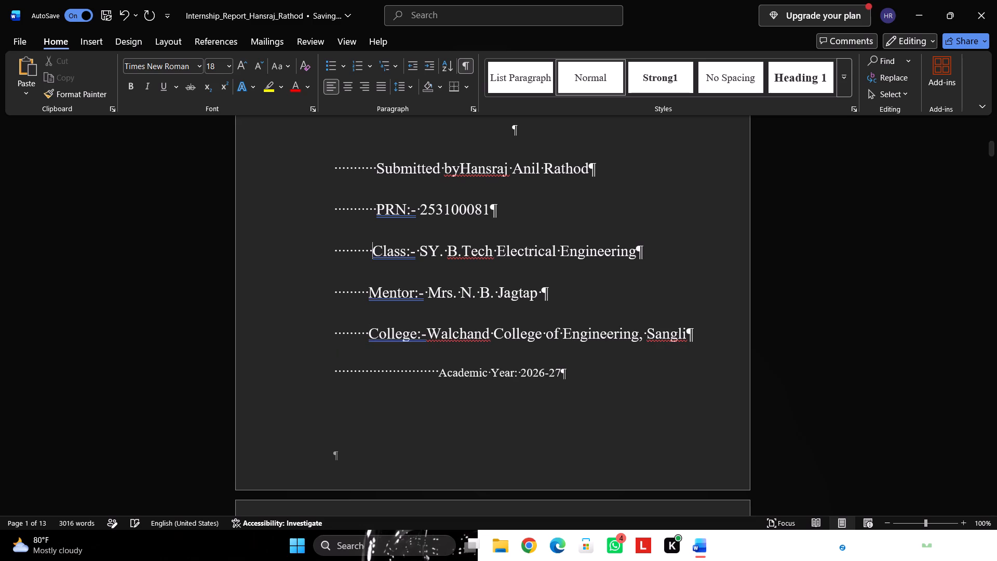
key(BackSpace)
click(372, 212)
key(BackSpace)
key(BackSpace)
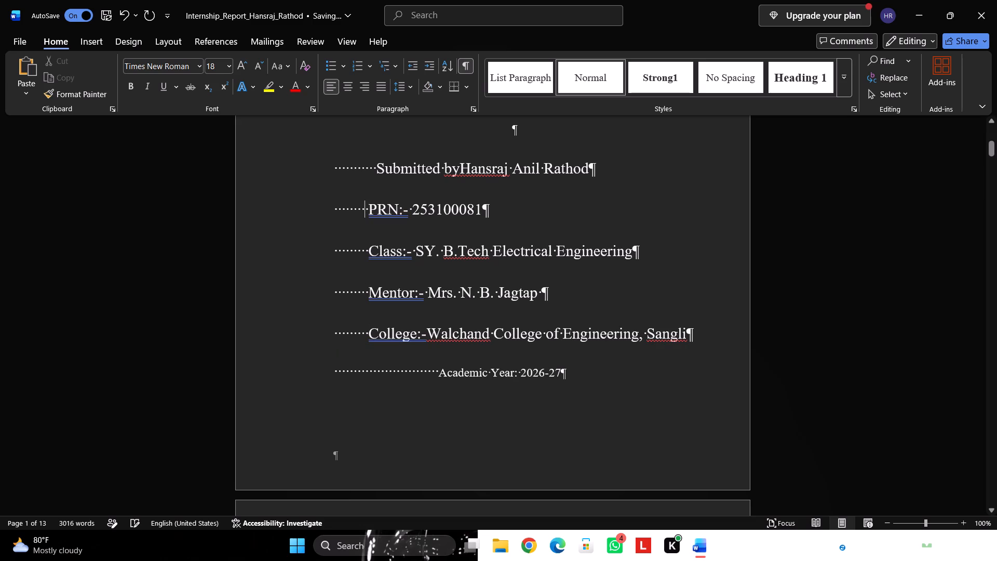
click(369, 167)
key(BackSpace)
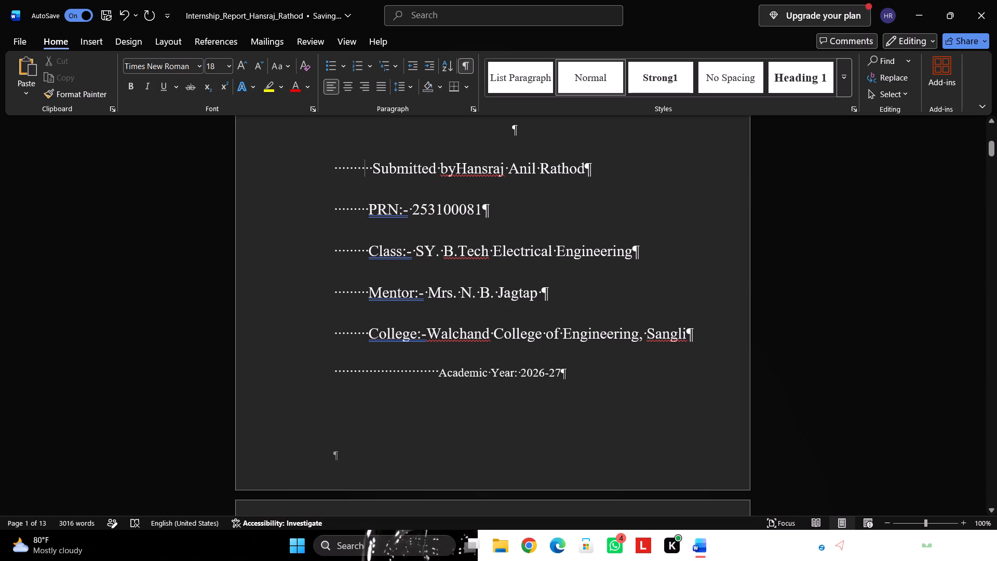
key(BackSpace)
click(516, 468)
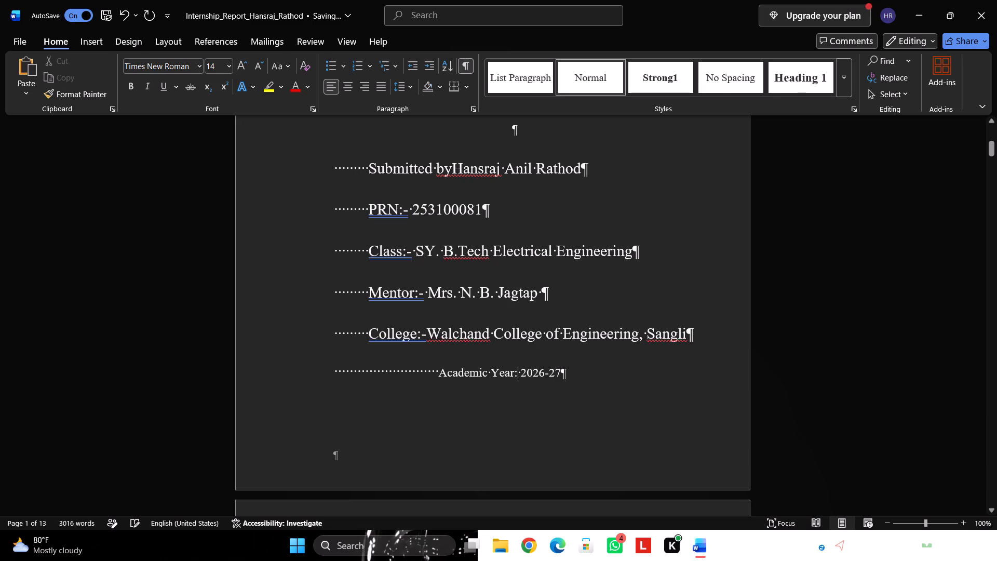
Save the internship report.
scroll(577, 395, up, 10)
scroll(595, 371, down, 9)
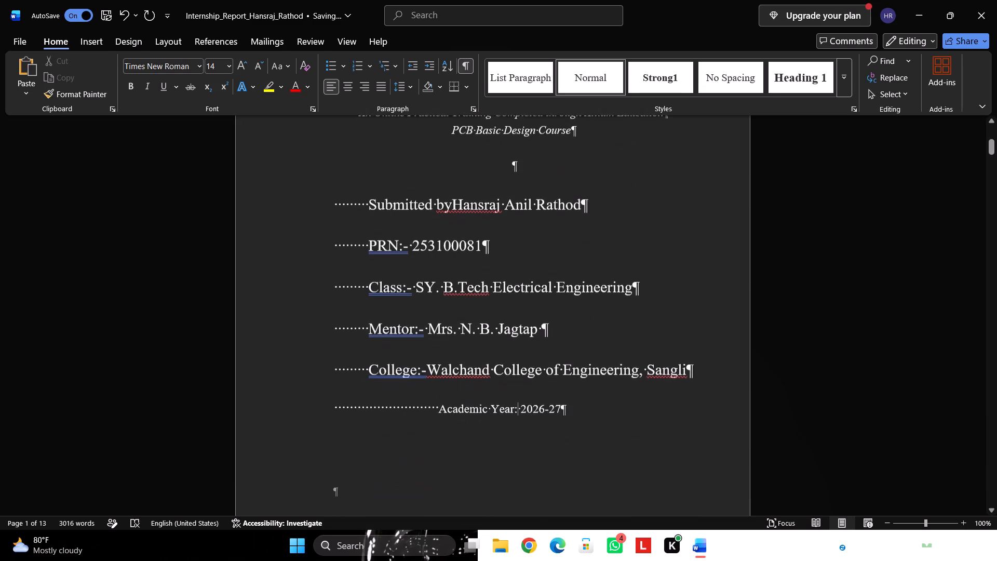
scroll(581, 430, down, 4)
click(109, 18)
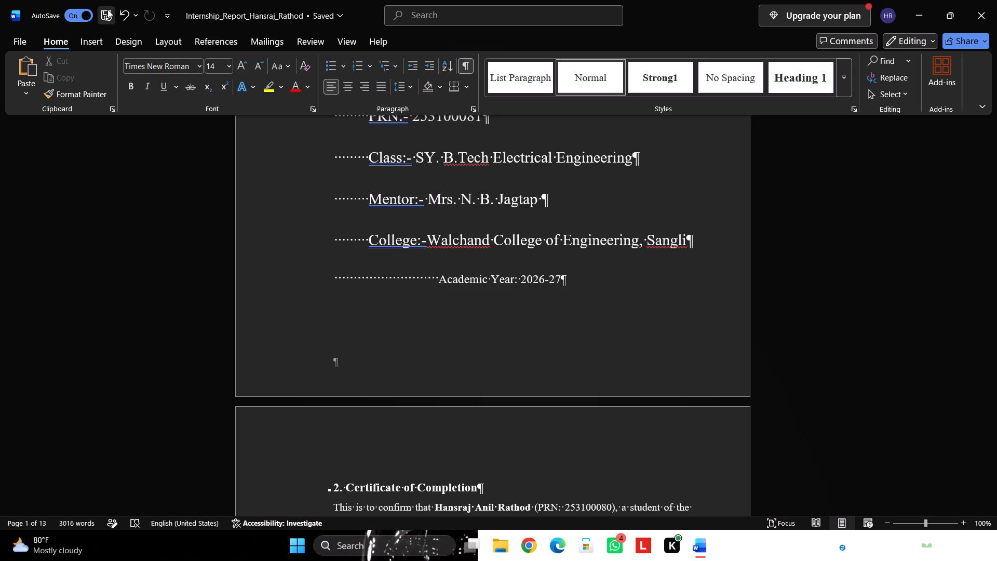
Switch to File Explorer, open the Documents folder and locate the internship report's Word document.
click(512, 540)
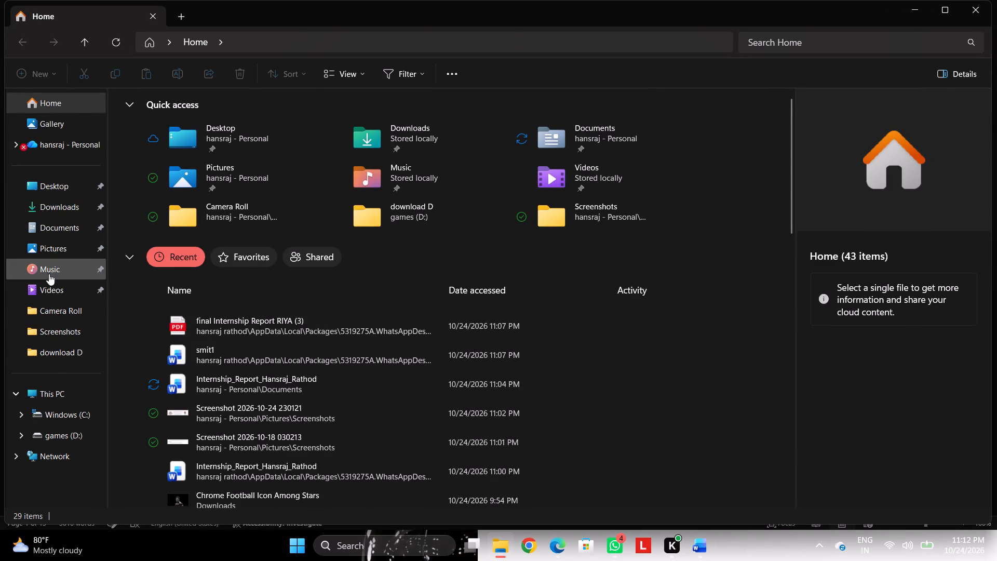
click(50, 227)
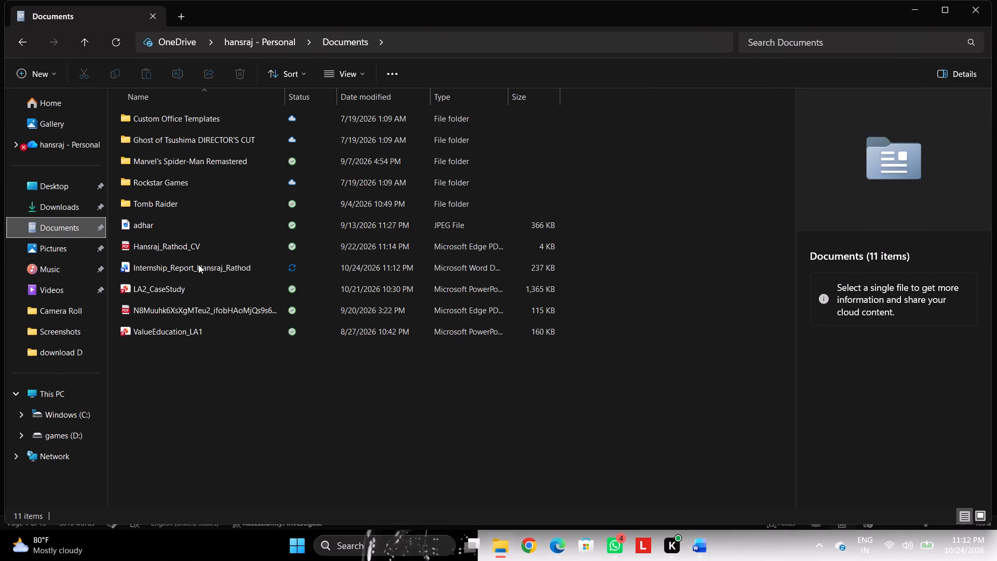
click(292, 266)
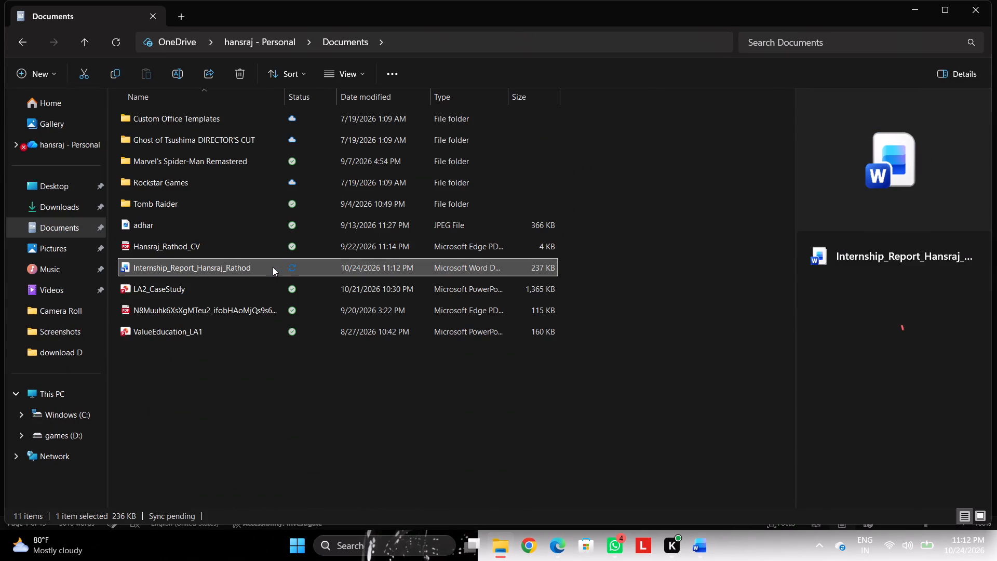
right_click(255, 264)
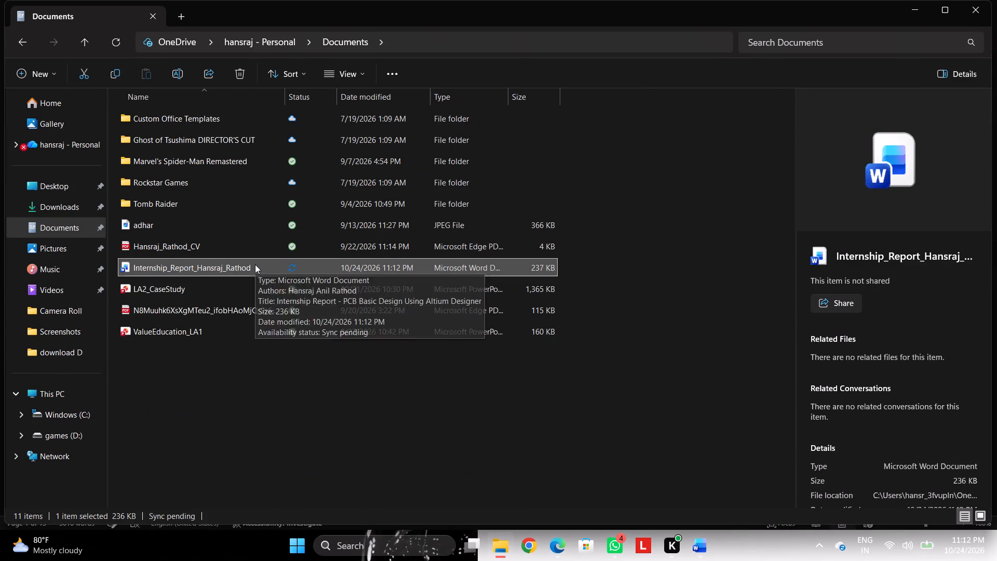
click(221, 422)
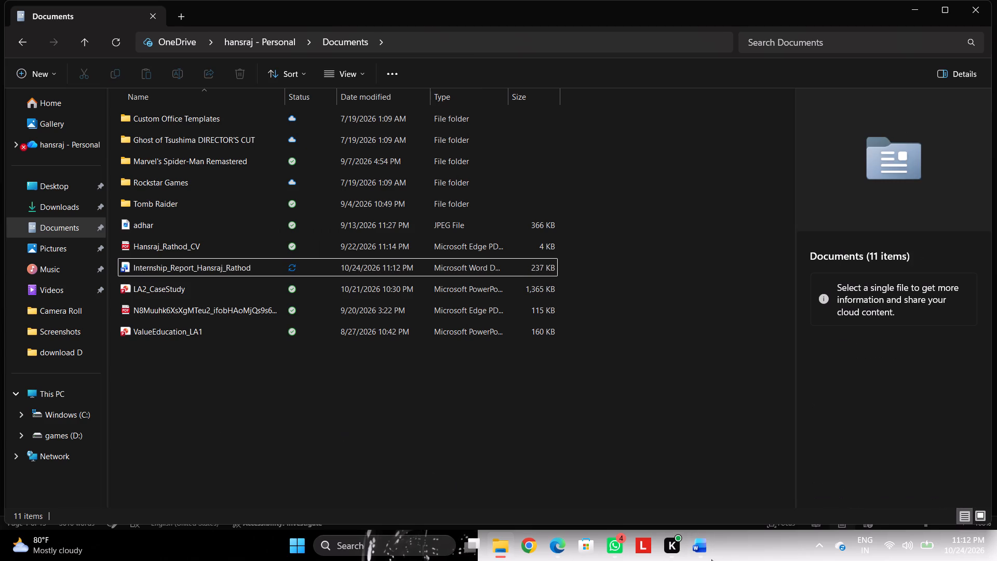
Return to the internship report in Word and save it again.
click(696, 546)
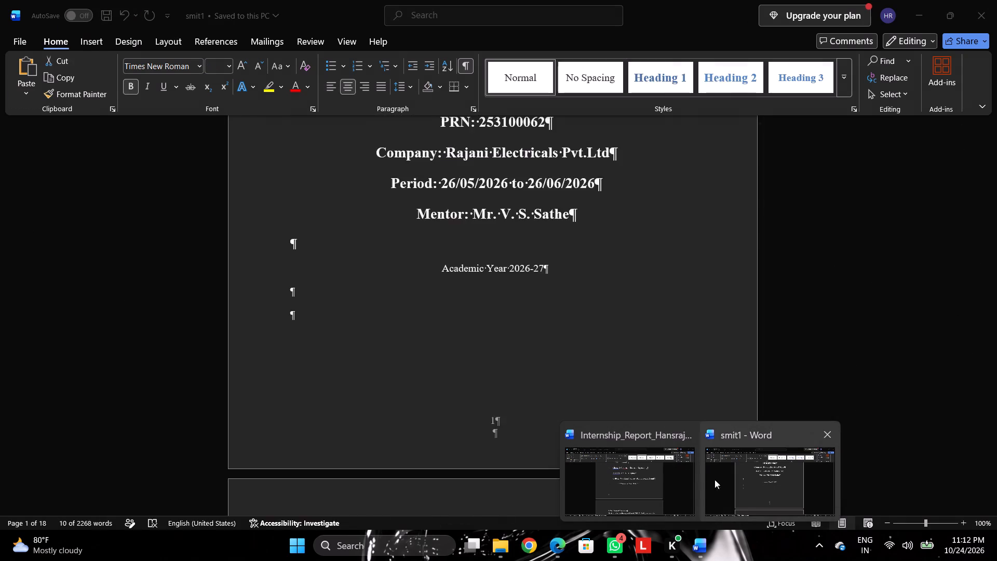
click(675, 484)
scroll(236, 230, up, 4)
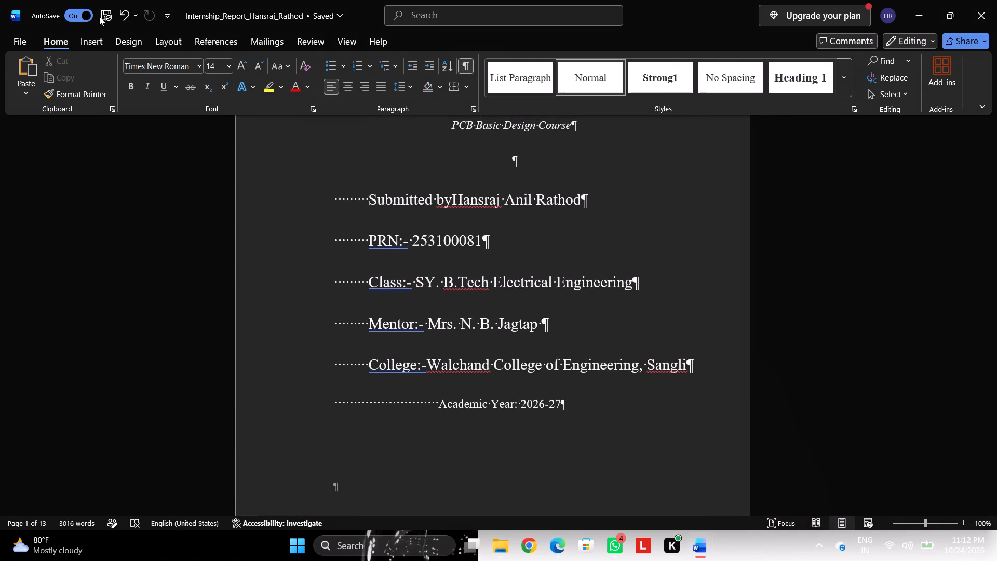
triple_click(100, 14)
triple_click(100, 13)
click(100, 13)
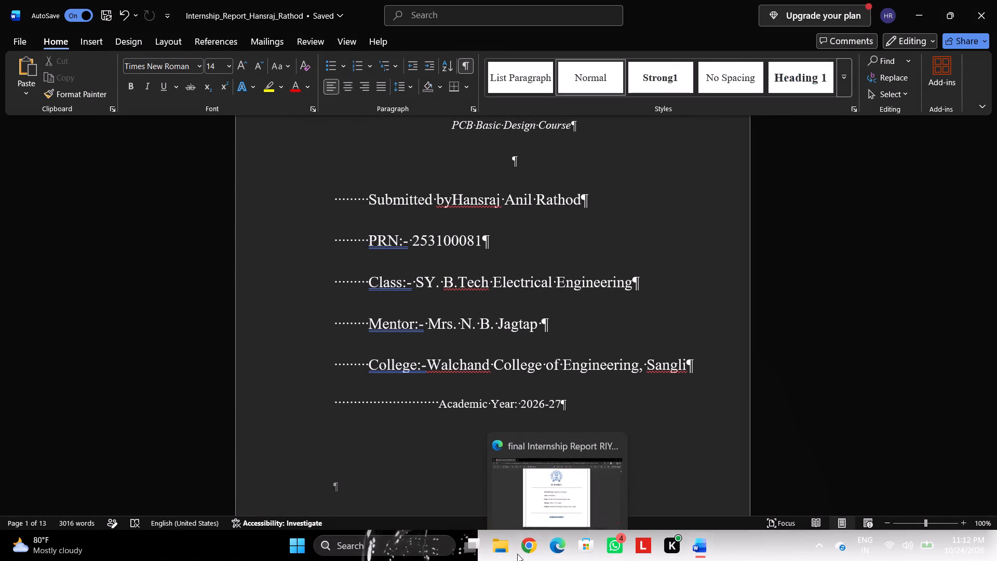
Switch to File Explorer and copy the internship report's Word document from the Documents folder.
click(501, 552)
right_click(304, 271)
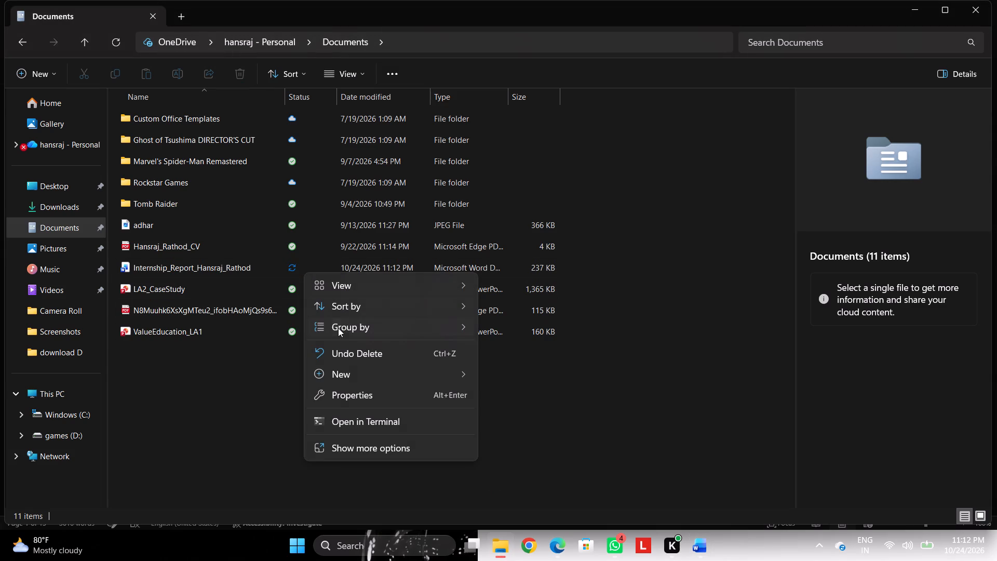
click(187, 262)
click(109, 75)
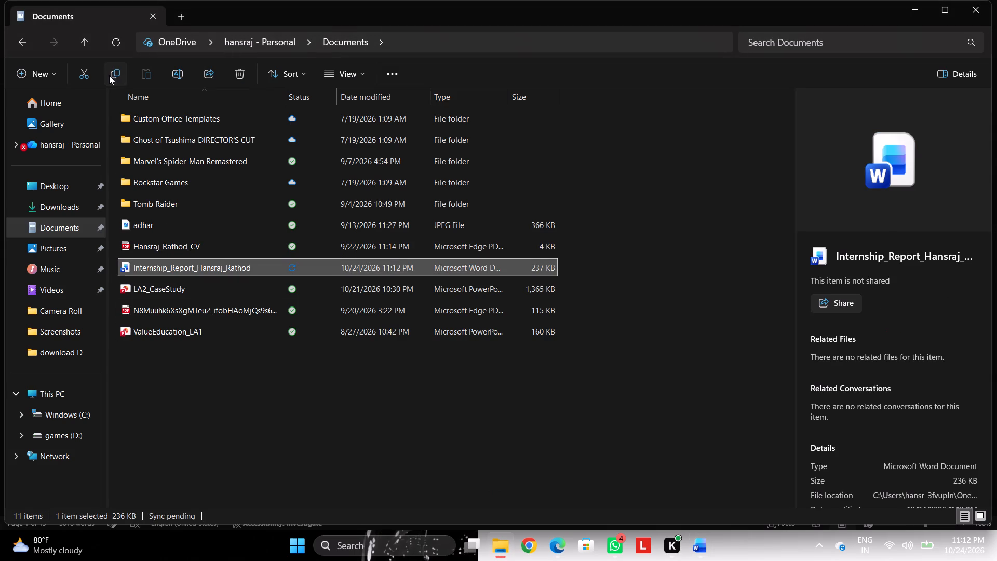
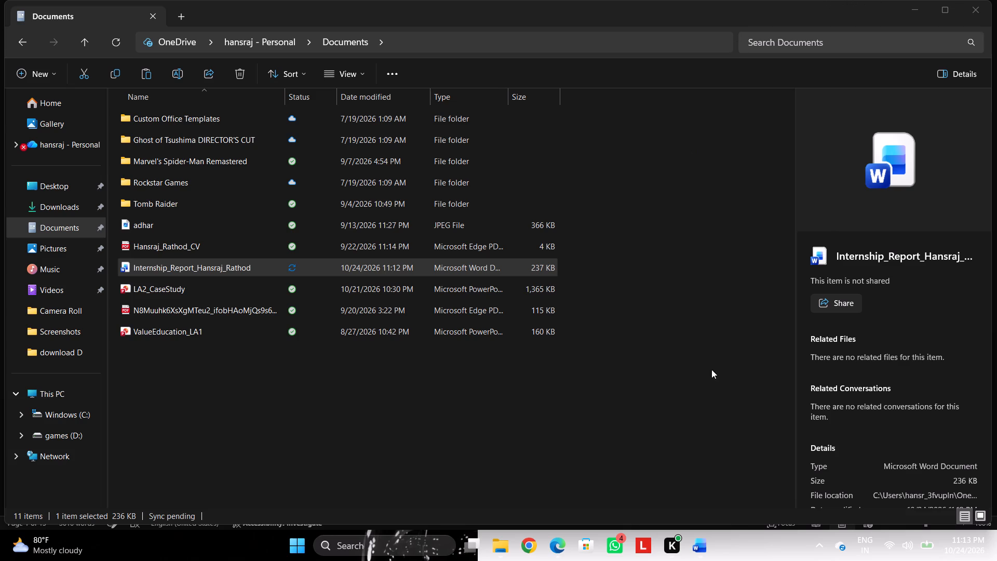
Switch back to the internship report in Word and save it again.
click(691, 553)
click(667, 464)
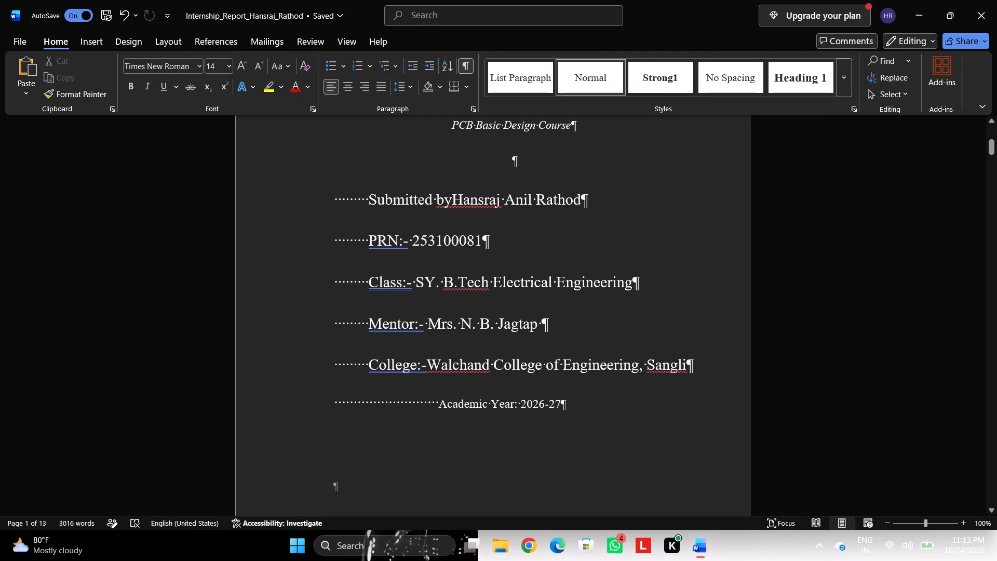
click(453, 453)
triple_click(104, 16)
triple_click(104, 16)
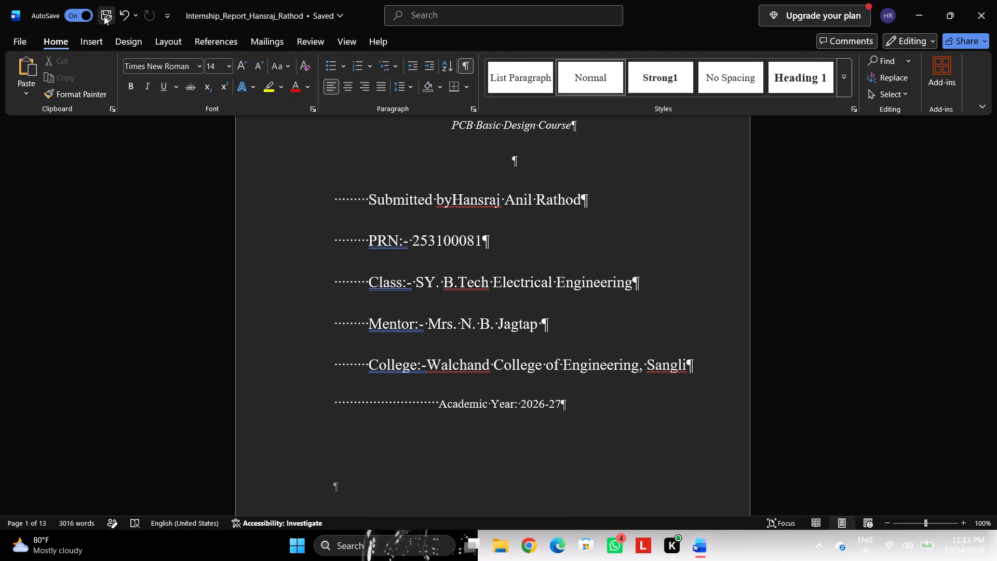
click(104, 16)
triple_click(104, 16)
triple_click(104, 16)
triple_click(104, 16)
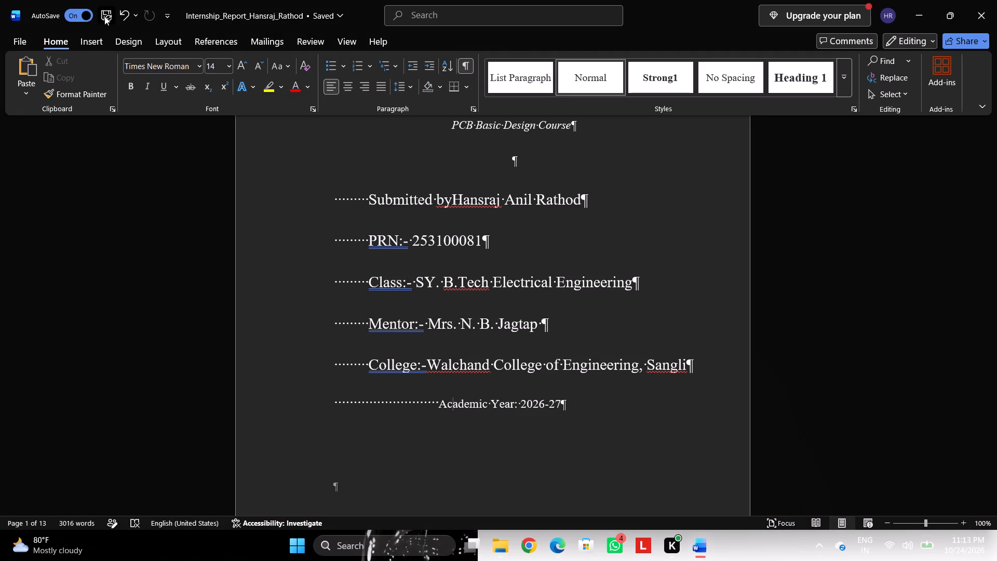
triple_click(105, 16)
double_click(105, 16)
click(582, 466)
Indent the Submitted by, PRN, Class, Mentor and College lines on the title page by two more spaces each.
click(365, 359)
key(space)
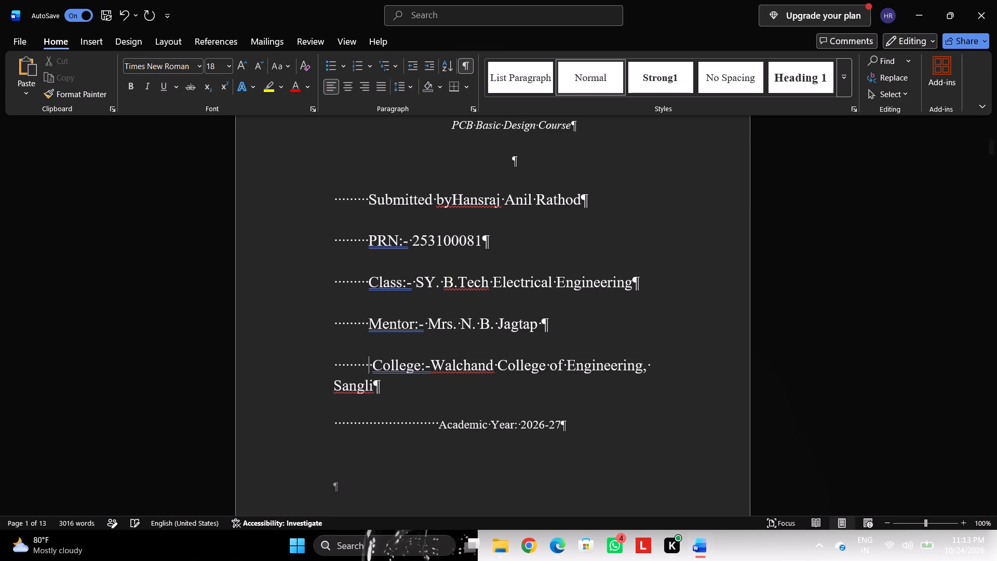
click(367, 322)
key(space)
key(space)
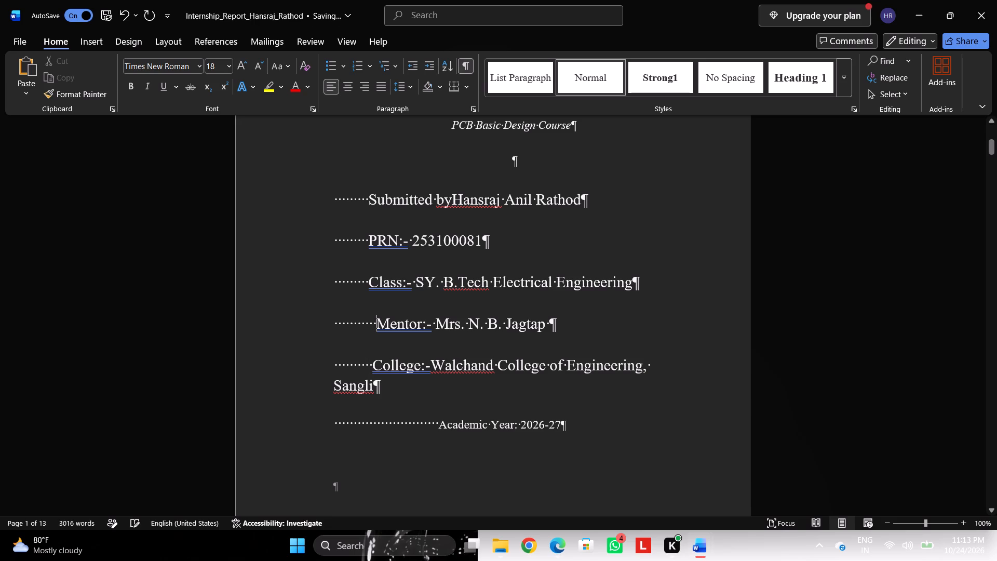
click(358, 284)
key(space)
key(space)
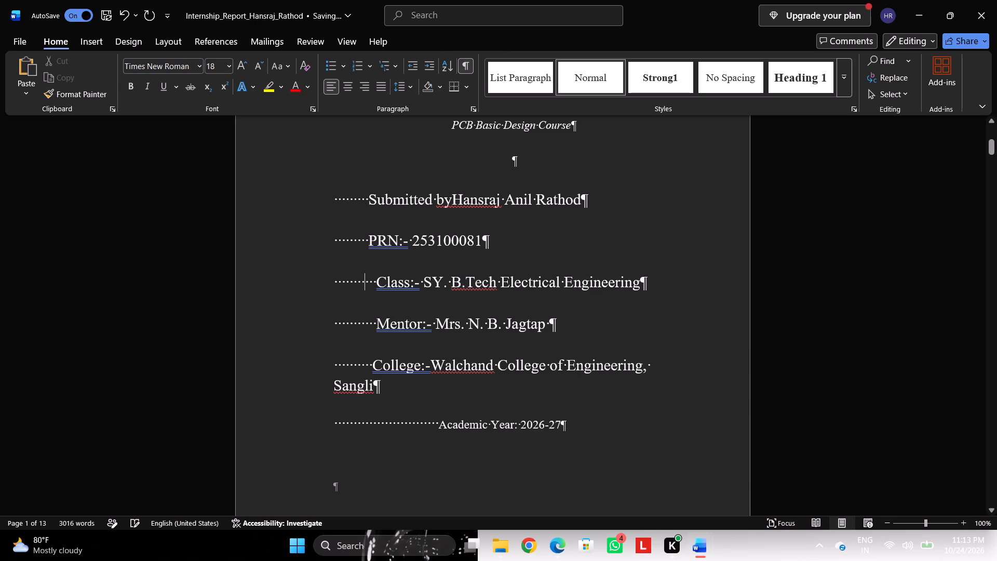
click(356, 239)
key(space)
key(space)
click(365, 195)
key(space)
key(space)
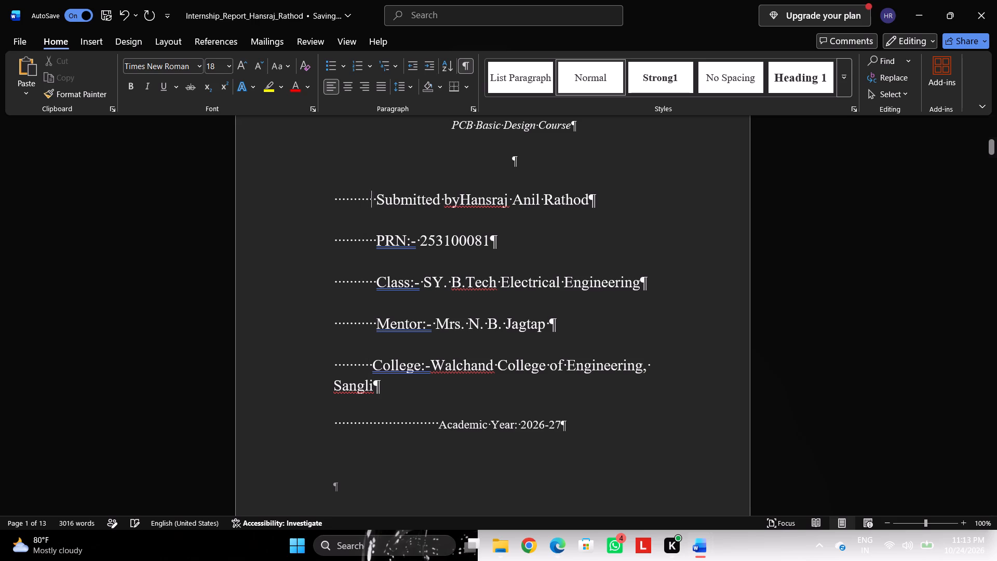
click(357, 363)
key(space)
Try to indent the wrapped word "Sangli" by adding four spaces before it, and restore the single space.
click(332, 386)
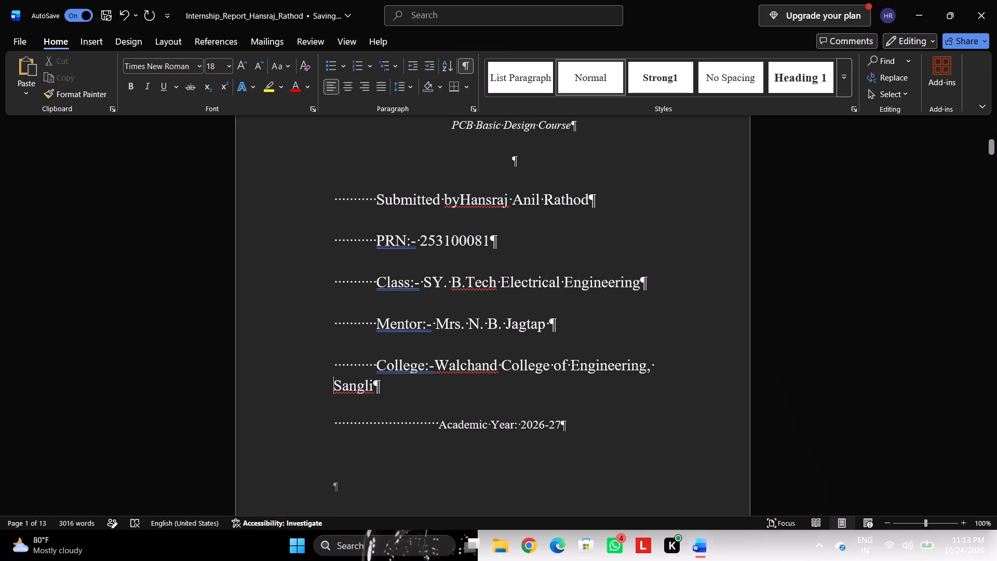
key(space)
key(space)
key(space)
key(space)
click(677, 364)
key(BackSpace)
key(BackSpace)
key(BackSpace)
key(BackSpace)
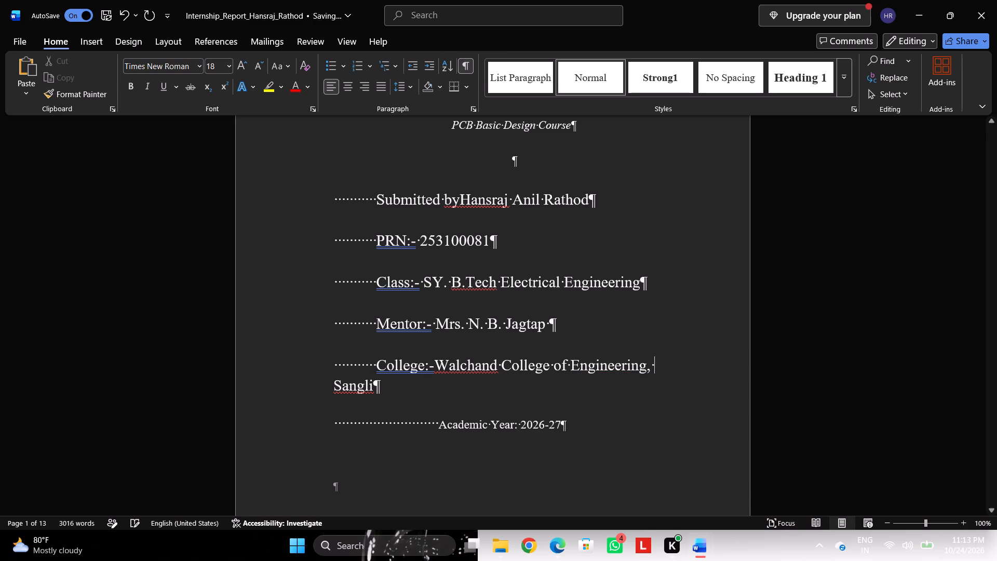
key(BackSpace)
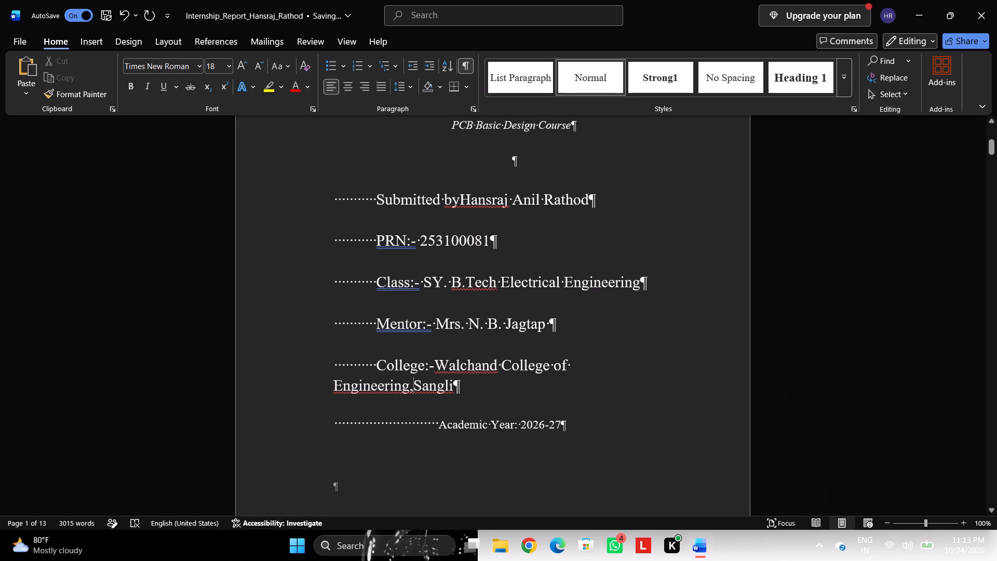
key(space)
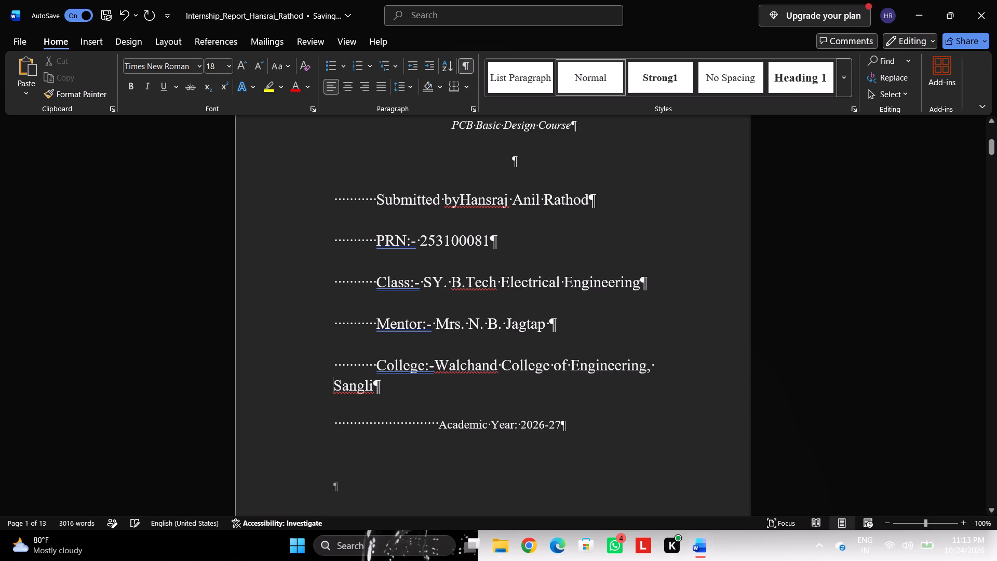
Insert a long run of spaces before "Sangli" in the College line to indent the wrapped word.
click(336, 392)
key(space)
key(space)
key(space)
key(space)
key(space)
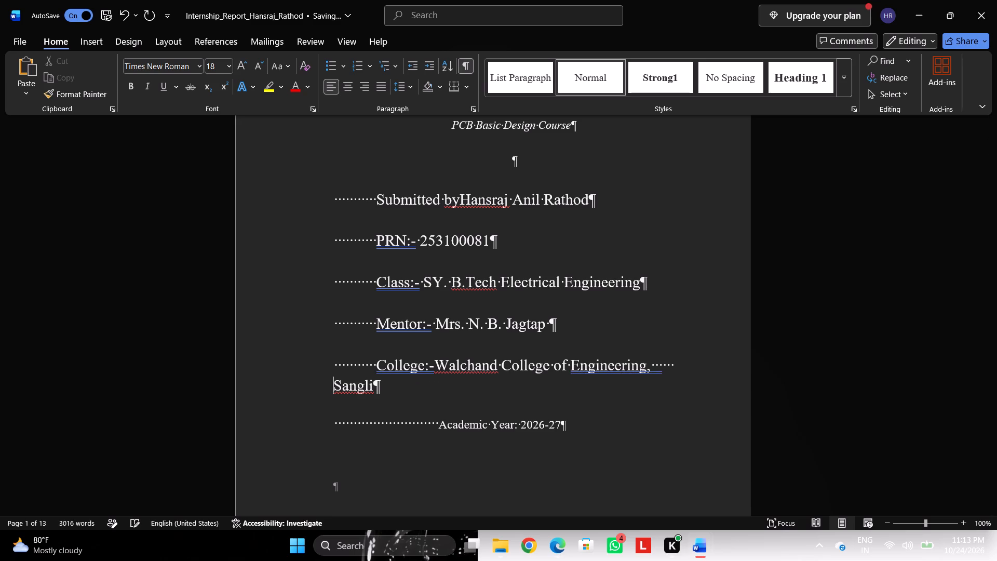
key(space)
key(space)
key(space)
key(space)
key(space)
key(space)
key(space)
key(space)
key(space)
key(space)
key(space)
key(space)
key(space)
key(space)
key(space)
key(space)
key(space)
key(space)
key(space)
key(space)
key(space)
key(space)
key(space)
key(space)
key(space)
key(space)
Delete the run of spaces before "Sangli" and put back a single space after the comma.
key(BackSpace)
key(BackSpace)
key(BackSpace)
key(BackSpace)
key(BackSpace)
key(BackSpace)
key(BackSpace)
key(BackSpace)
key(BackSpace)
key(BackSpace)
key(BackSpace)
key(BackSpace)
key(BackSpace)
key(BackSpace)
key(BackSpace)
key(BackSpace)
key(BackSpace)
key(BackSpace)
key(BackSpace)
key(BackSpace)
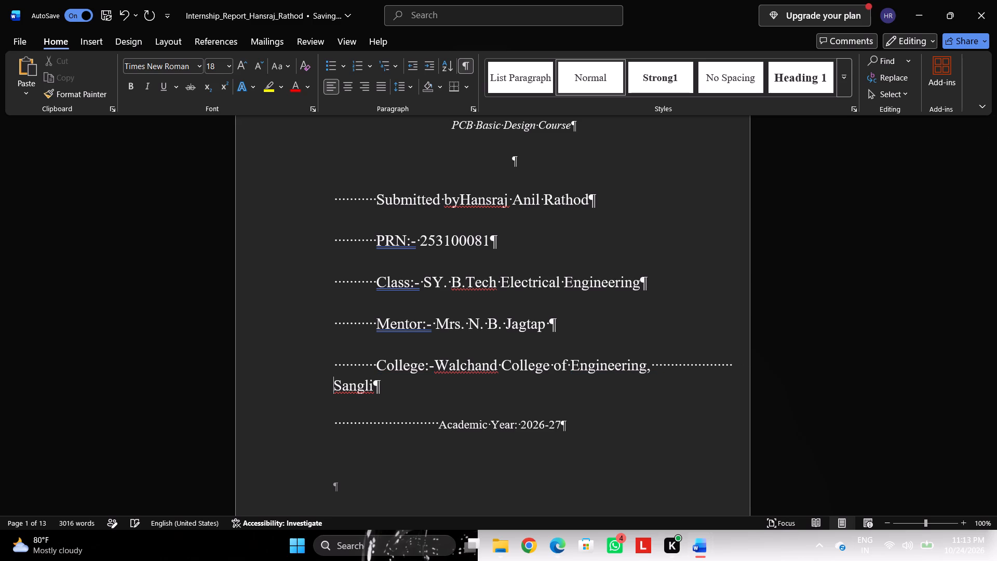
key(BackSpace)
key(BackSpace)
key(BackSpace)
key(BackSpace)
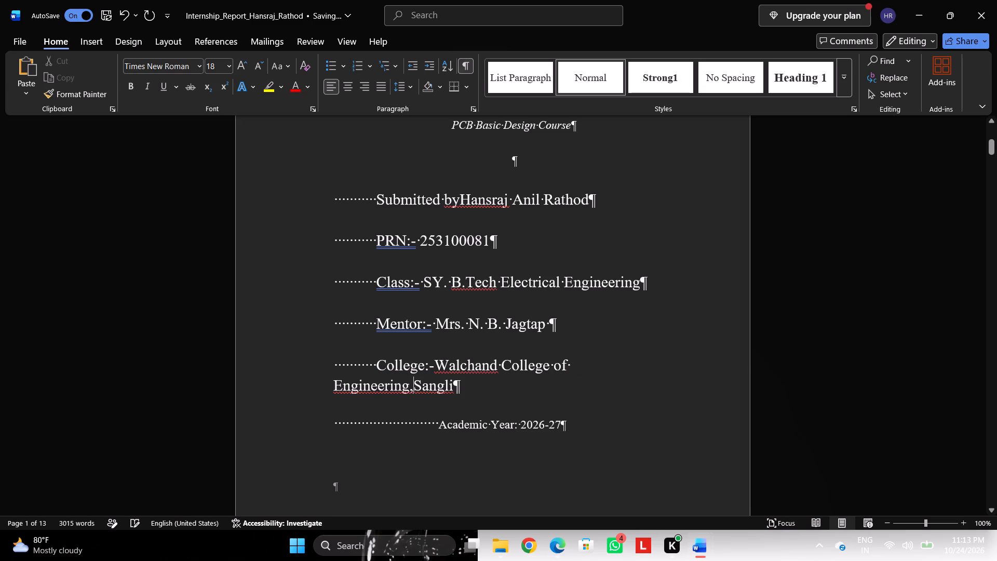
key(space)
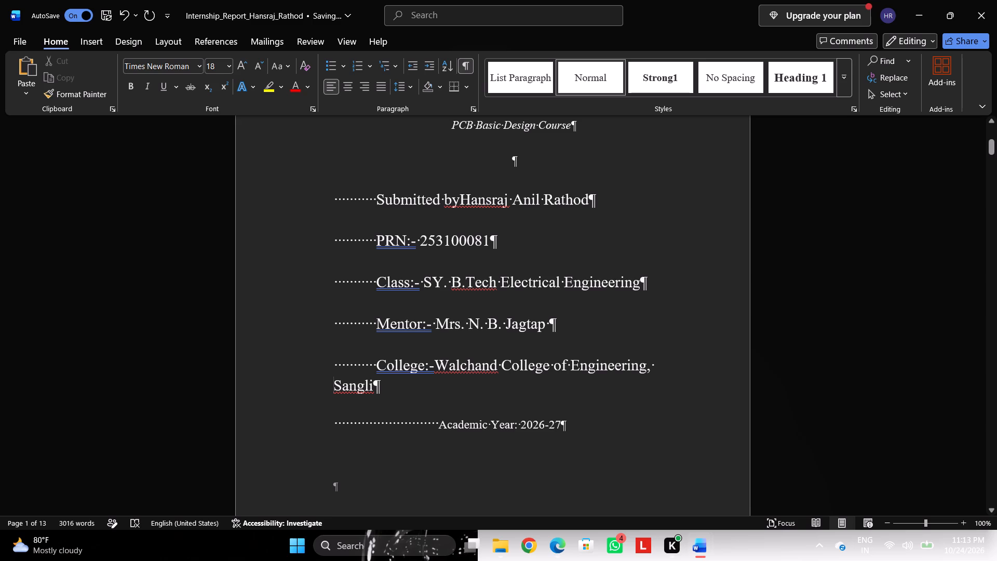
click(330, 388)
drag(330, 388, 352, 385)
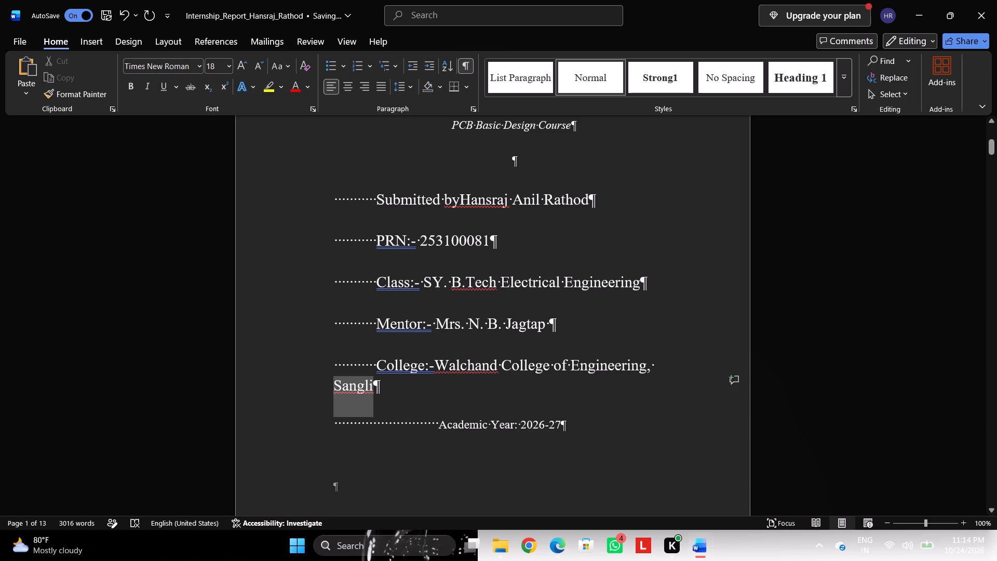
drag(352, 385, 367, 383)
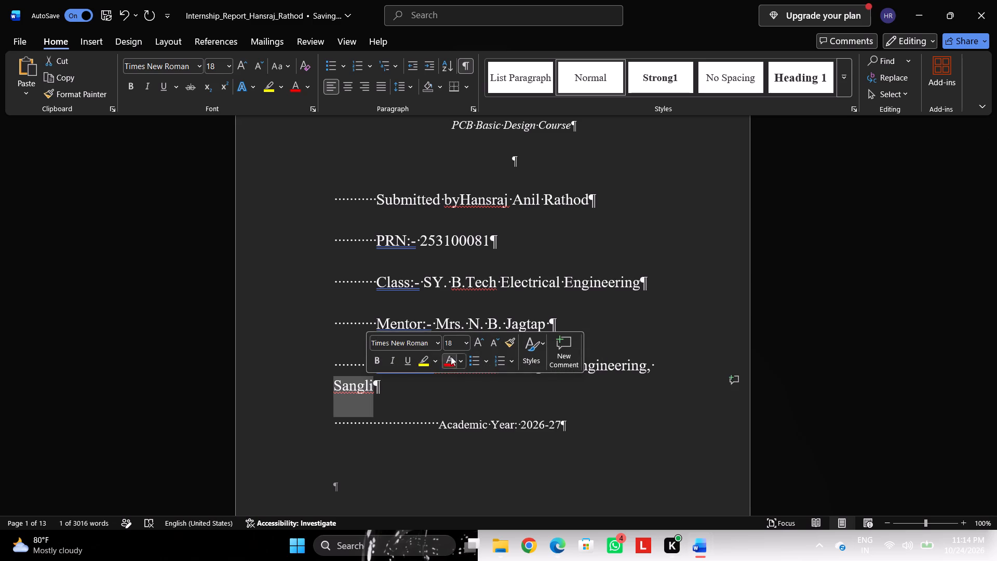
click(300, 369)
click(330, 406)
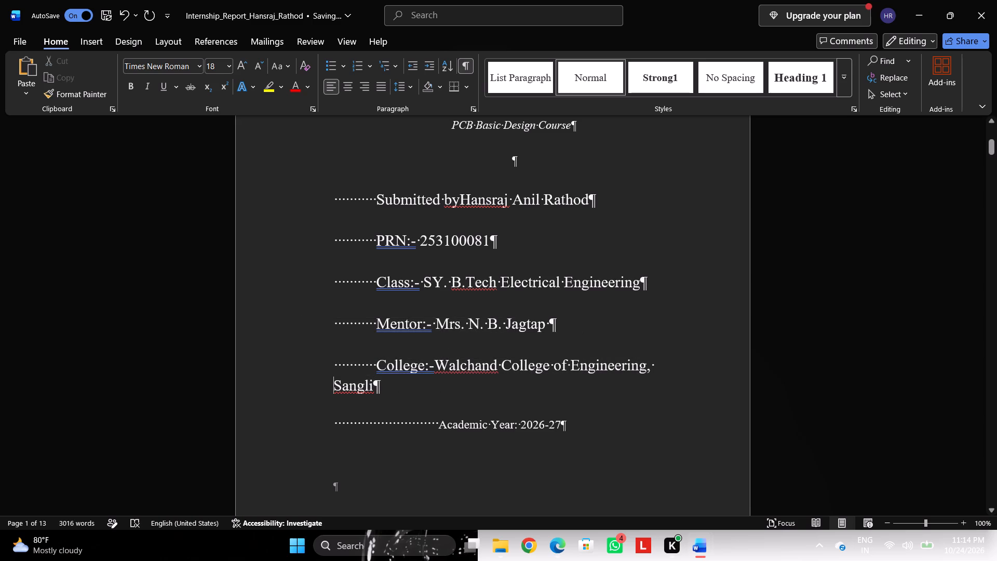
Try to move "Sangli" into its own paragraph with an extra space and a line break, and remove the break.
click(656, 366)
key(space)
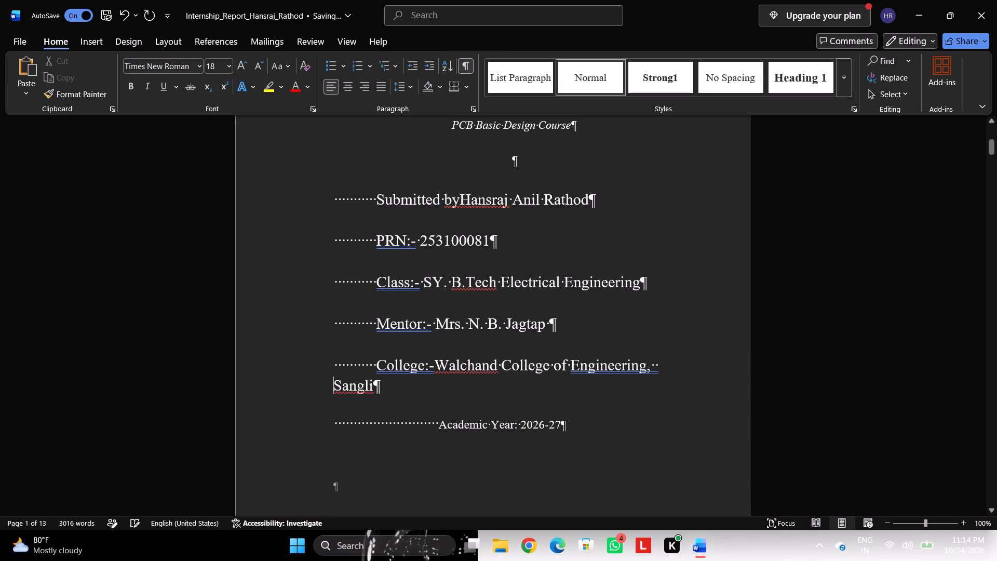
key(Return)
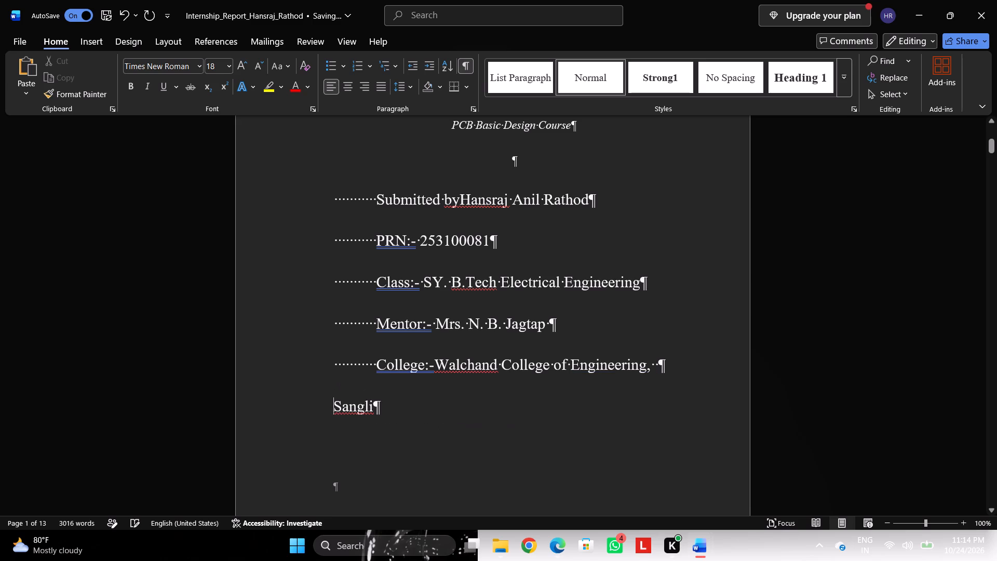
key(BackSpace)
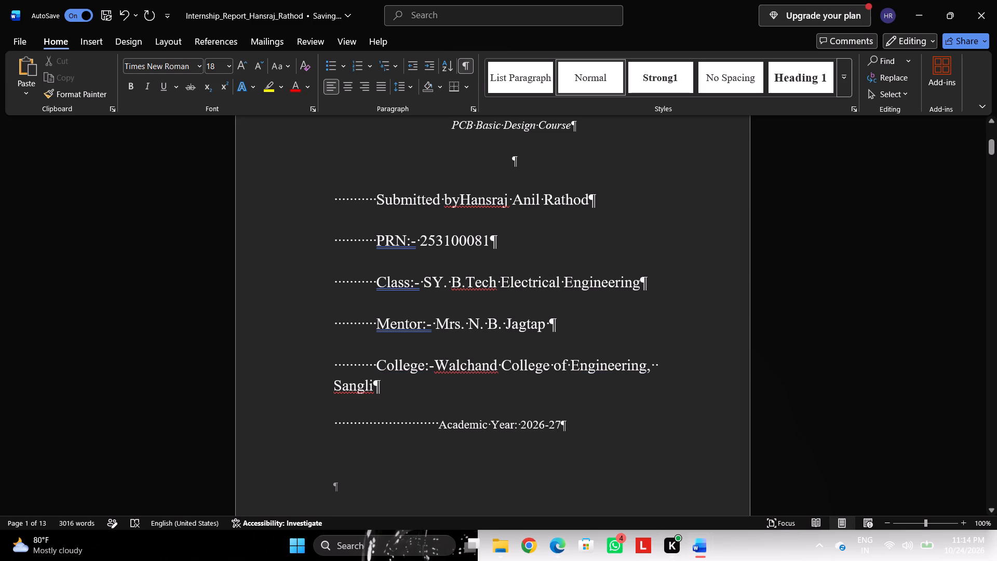
Undo the recent line-break and spacing changes before "Sangli", including part of the deletion of the space run.
click(118, 6)
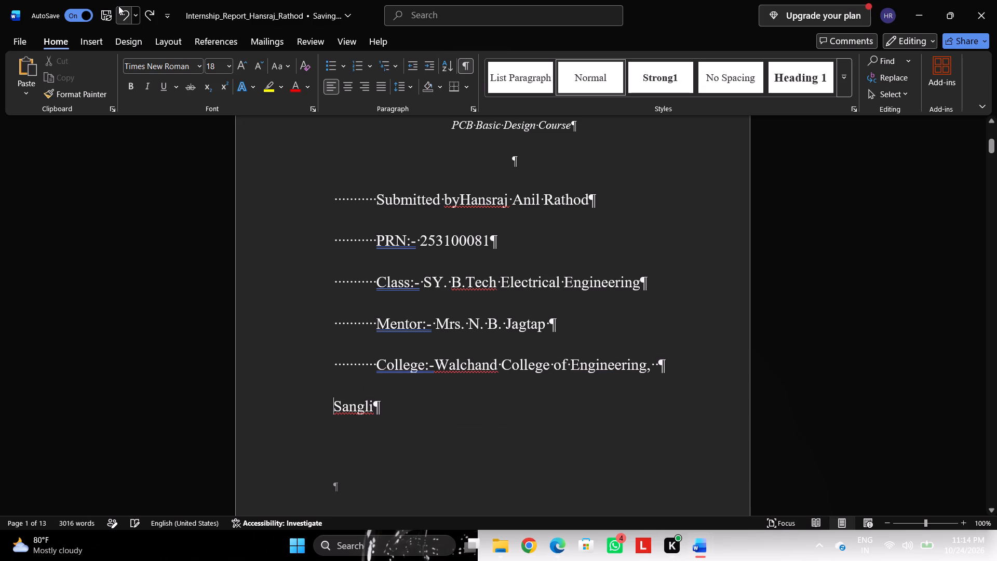
click(118, 6)
click(118, 6)
click(118, 6)
triple_click(118, 6)
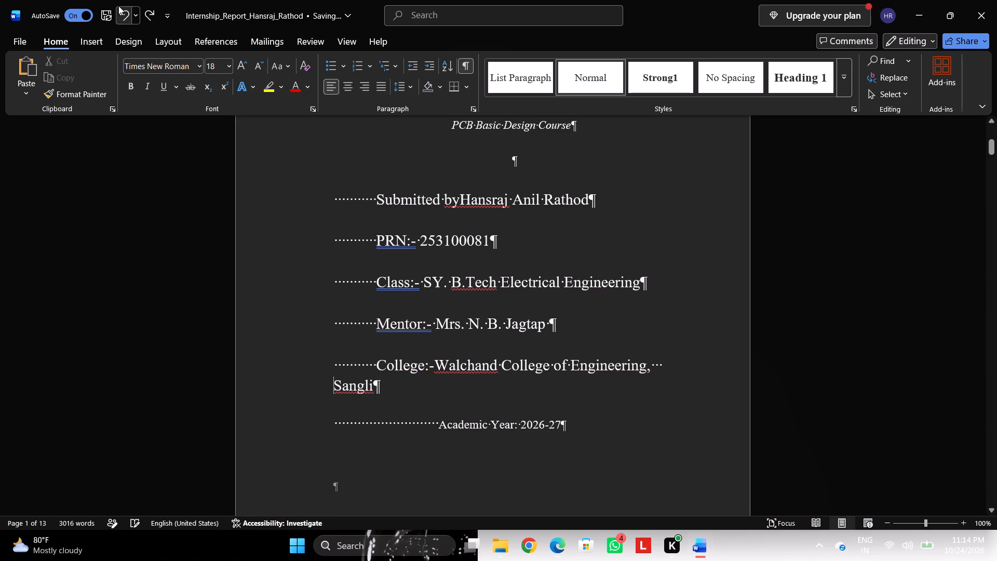
triple_click(118, 6)
double_click(118, 6)
double_click(118, 6)
Close the internship report and reopen it from the Documents folder in File Explorer.
click(996, 0)
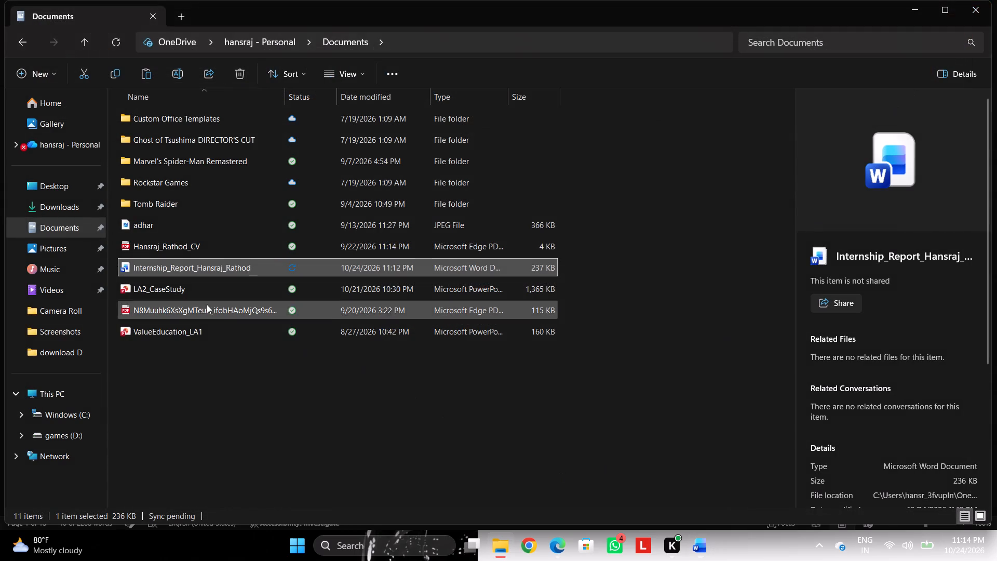
double_click(228, 268)
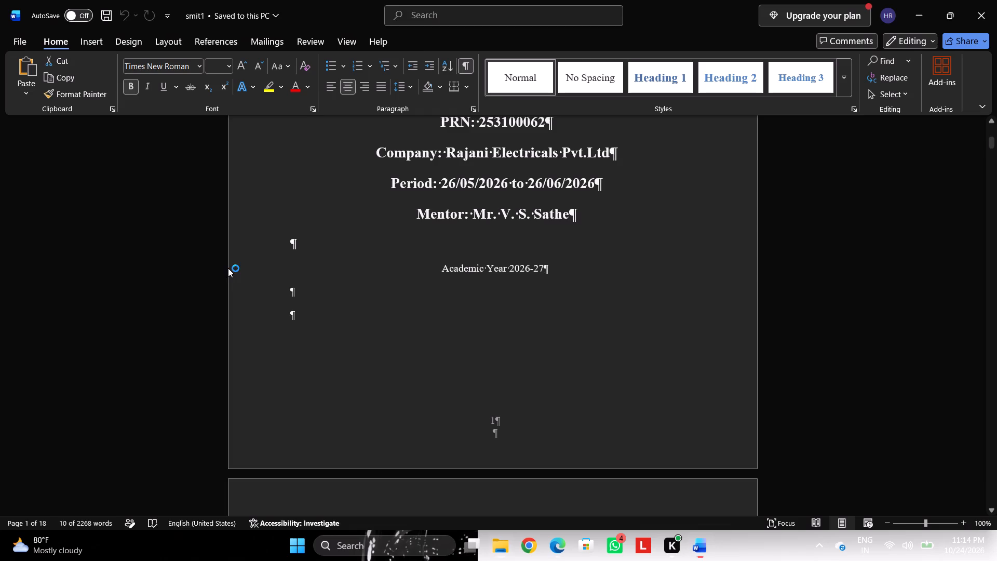
Add one more leading space before "College" in the submission details on the title page.
scroll(321, 320, up, 3)
scroll(321, 320, down, 7)
scroll(475, 350, down, 3)
click(376, 383)
key(space)
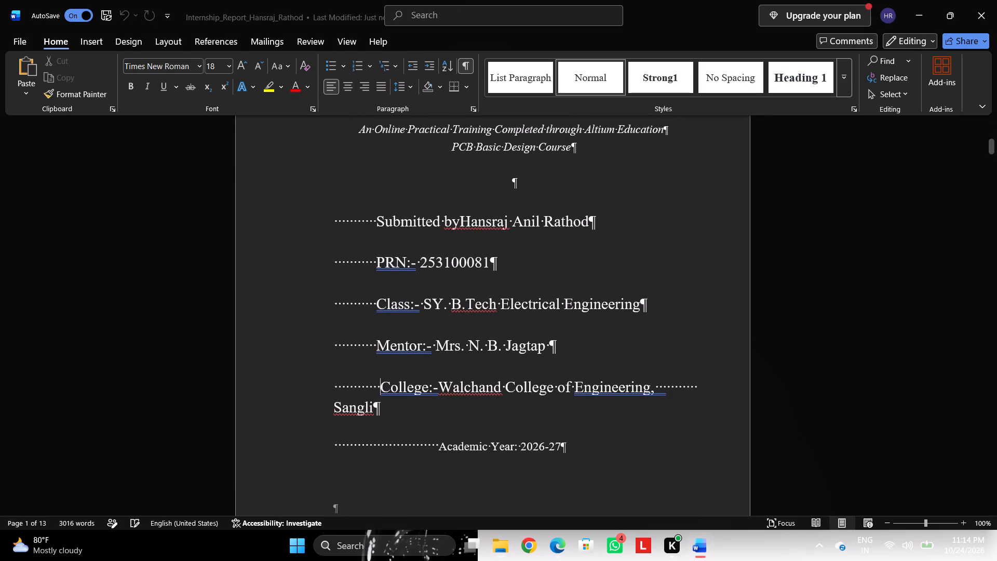
Remove two leading spaces before "College" in the submission details on the title page.
key(BackSpace)
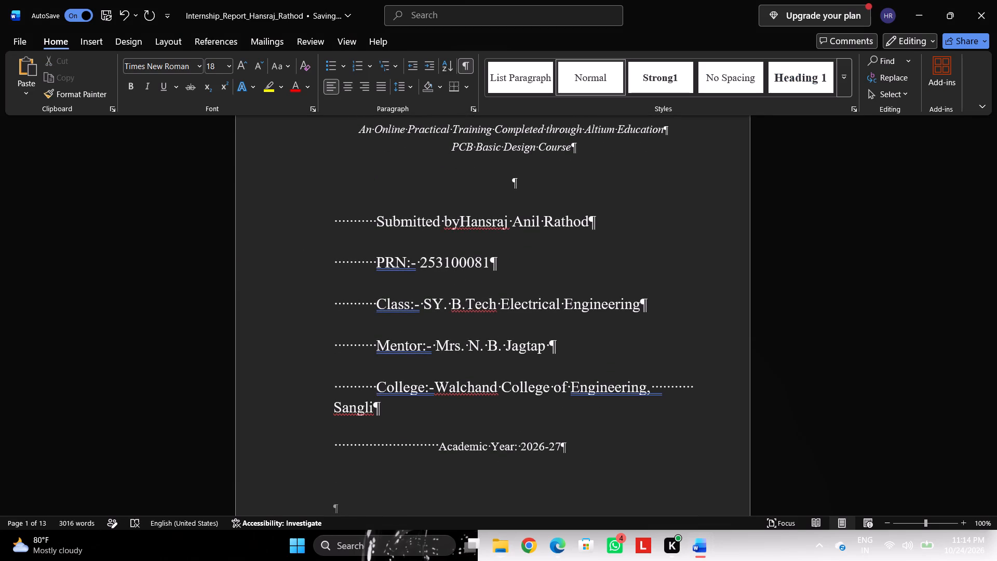
key(BackSpace)
Delete all the spaces between "Engineering," and "Sangli" so the college name fits on one line.
click(695, 393)
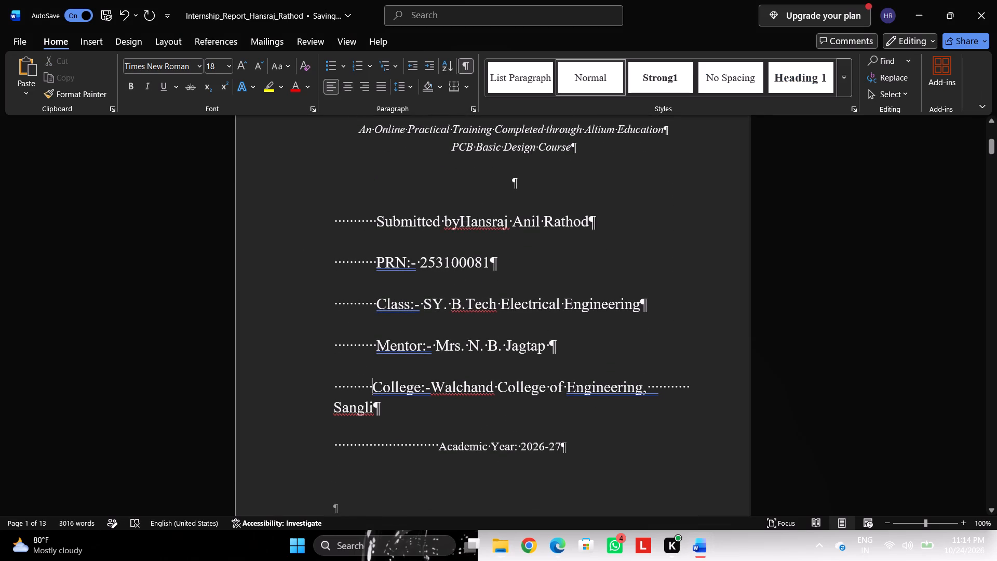
key(backslash)
key(BackSpace)
key(BackSpace)
key(BackSpace)
key(BackSpace)
key(BackSpace)
key(BackSpace)
key(BackSpace)
key(BackSpace)
key(BackSpace)
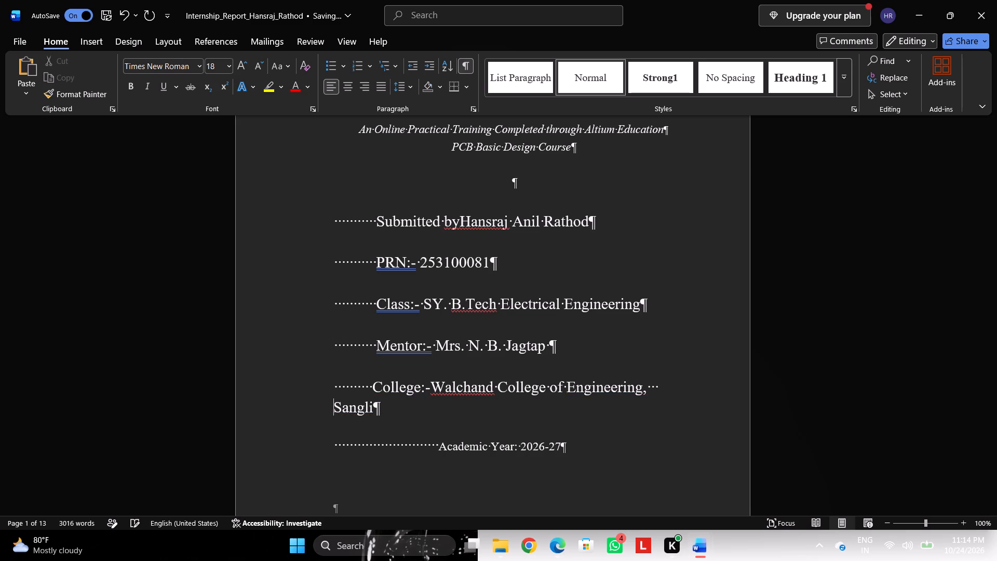
key(BackSpace)
key(BackSpace)
key(BackSpace)
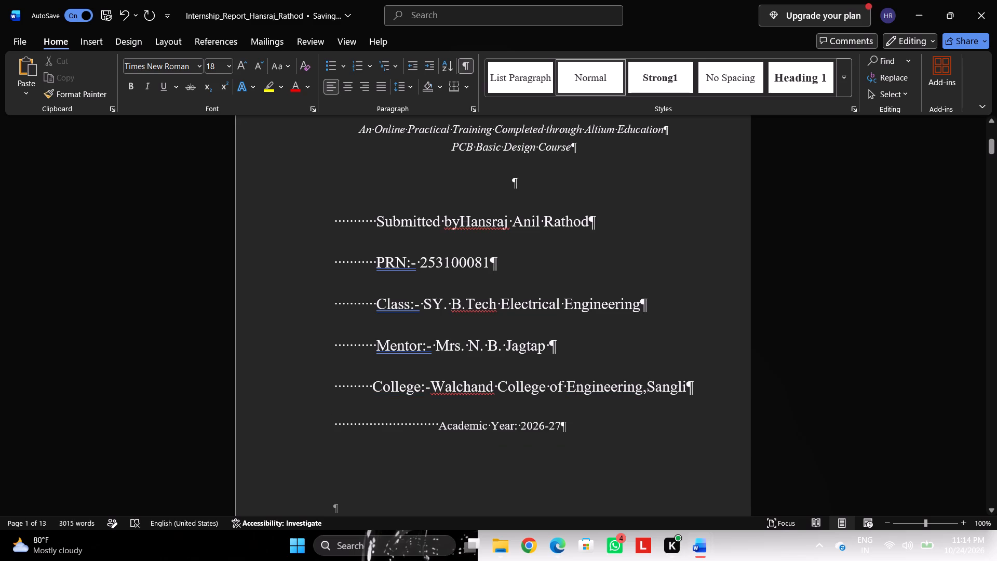
Remove one leading space from each of the Mentor, Class, PRN and "Submitted by" lines to align them with the College line.
click(372, 351)
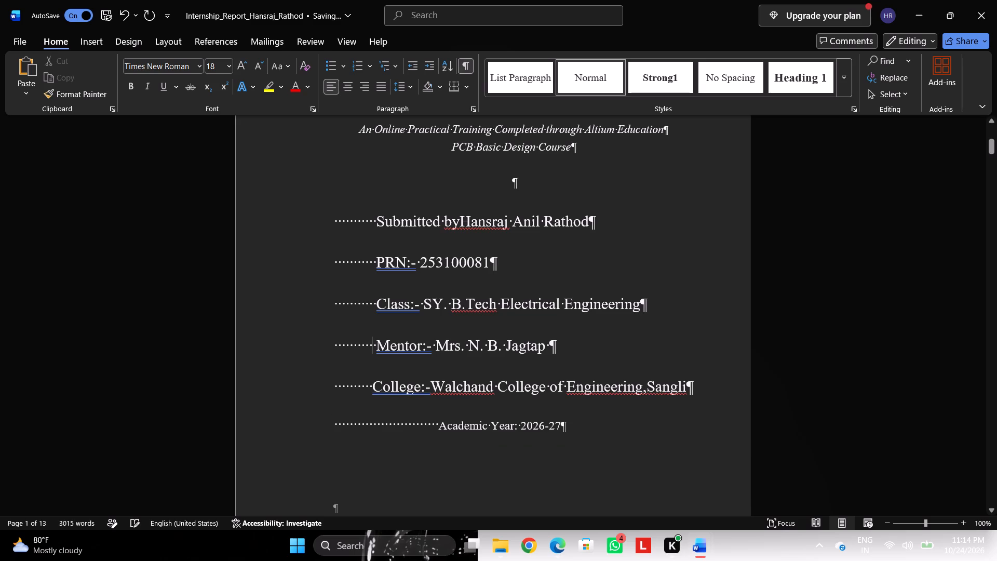
key(BackSpace)
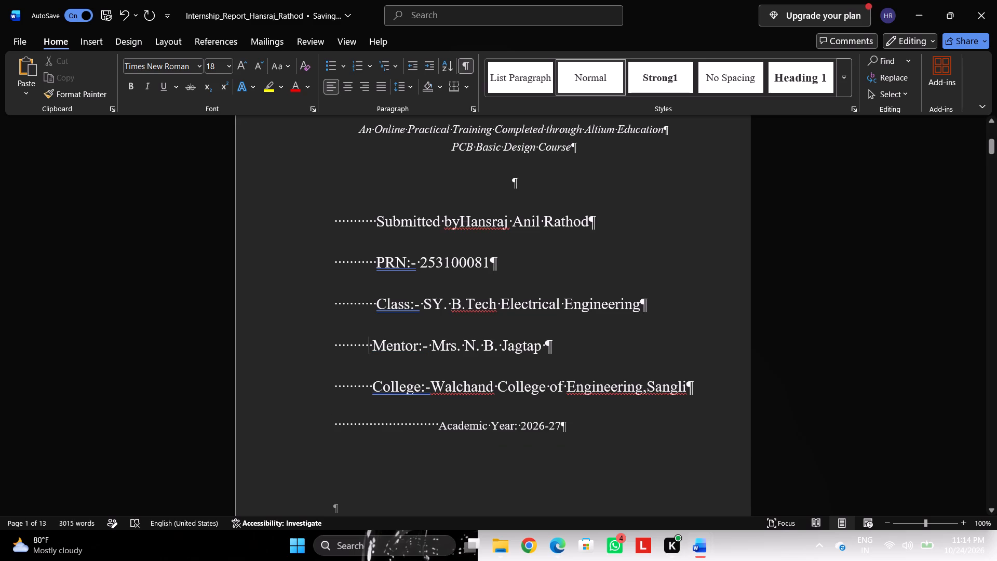
click(375, 299)
key(BackSpace)
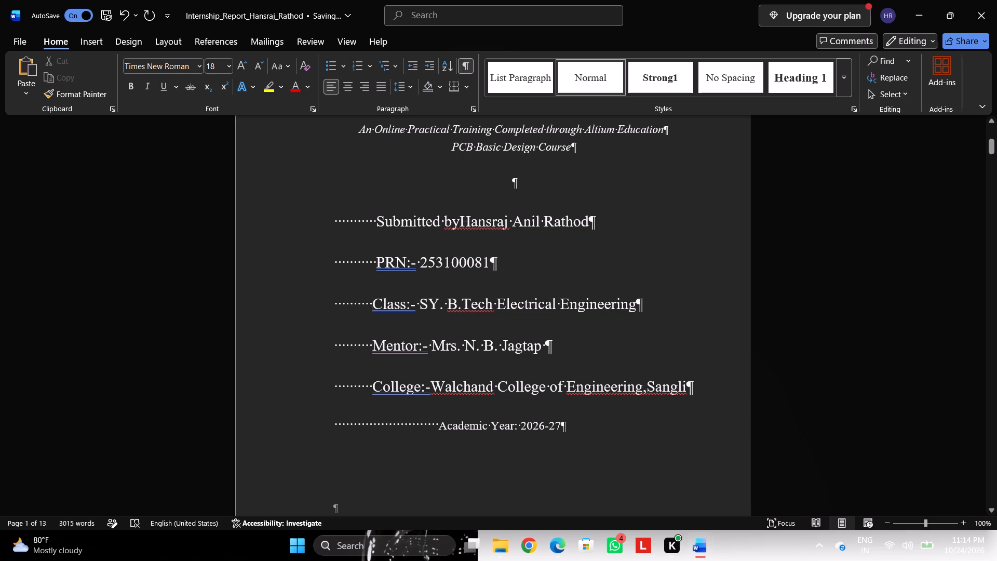
click(377, 262)
key(BackSpace)
click(372, 222)
key(BackSpace)
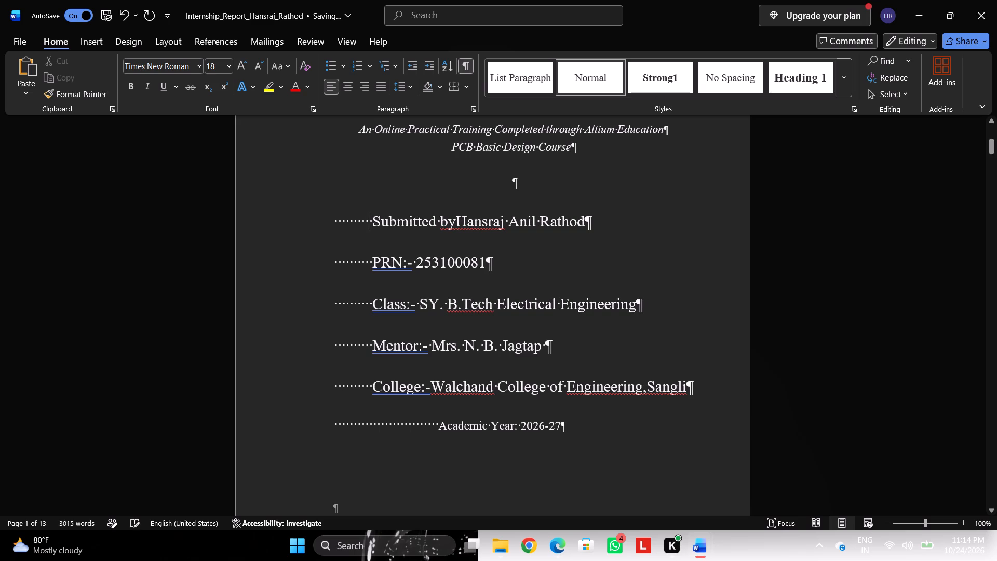
click(286, 304)
click(358, 450)
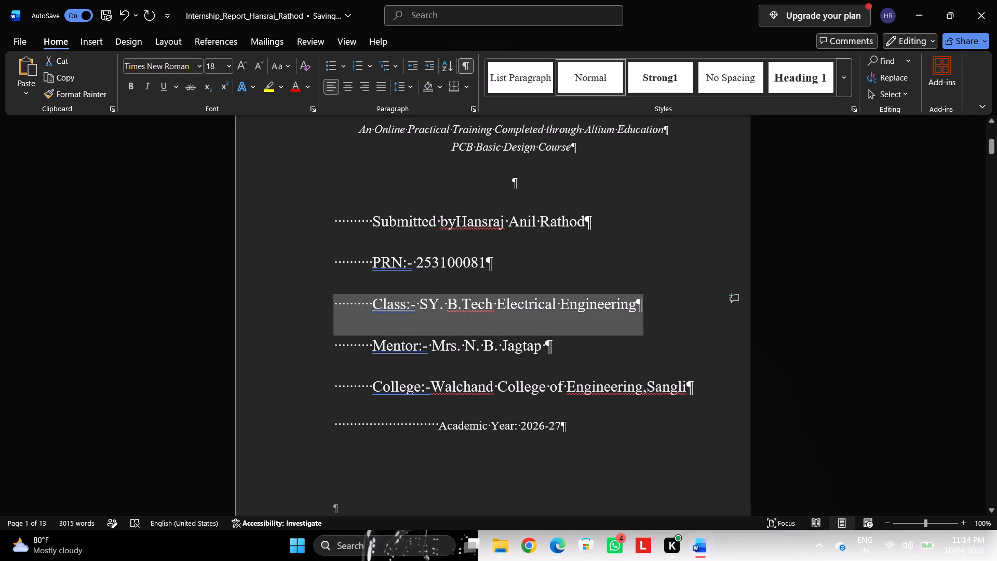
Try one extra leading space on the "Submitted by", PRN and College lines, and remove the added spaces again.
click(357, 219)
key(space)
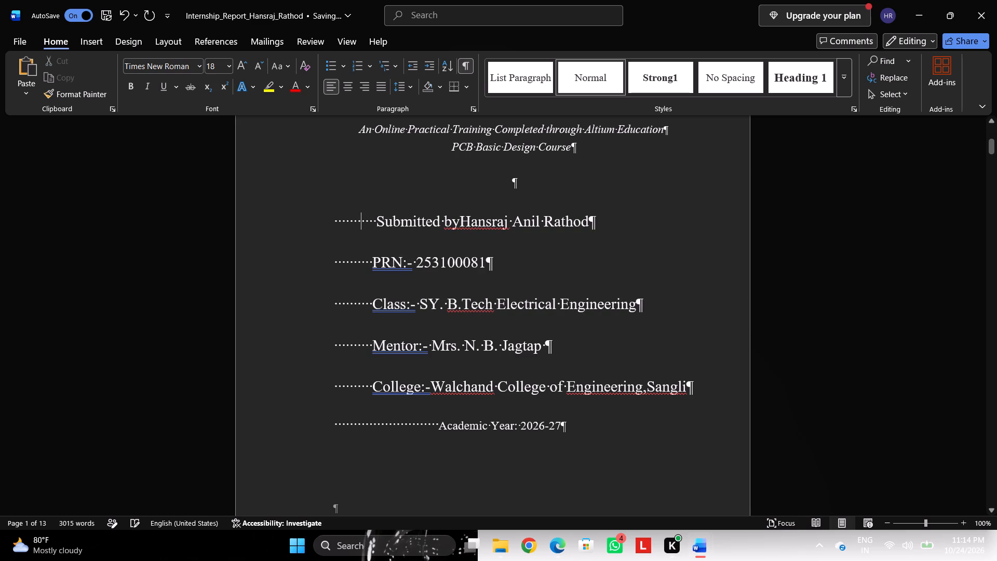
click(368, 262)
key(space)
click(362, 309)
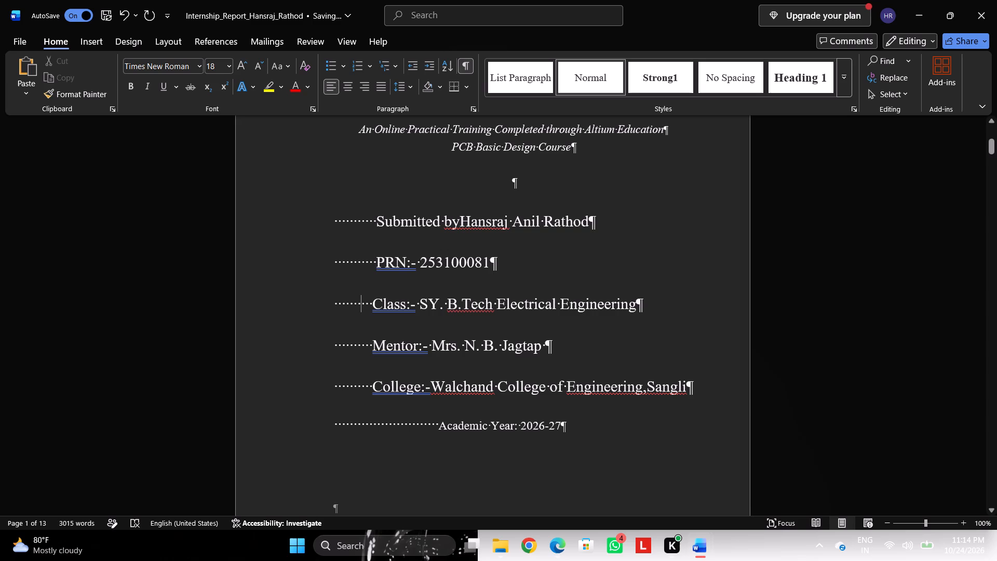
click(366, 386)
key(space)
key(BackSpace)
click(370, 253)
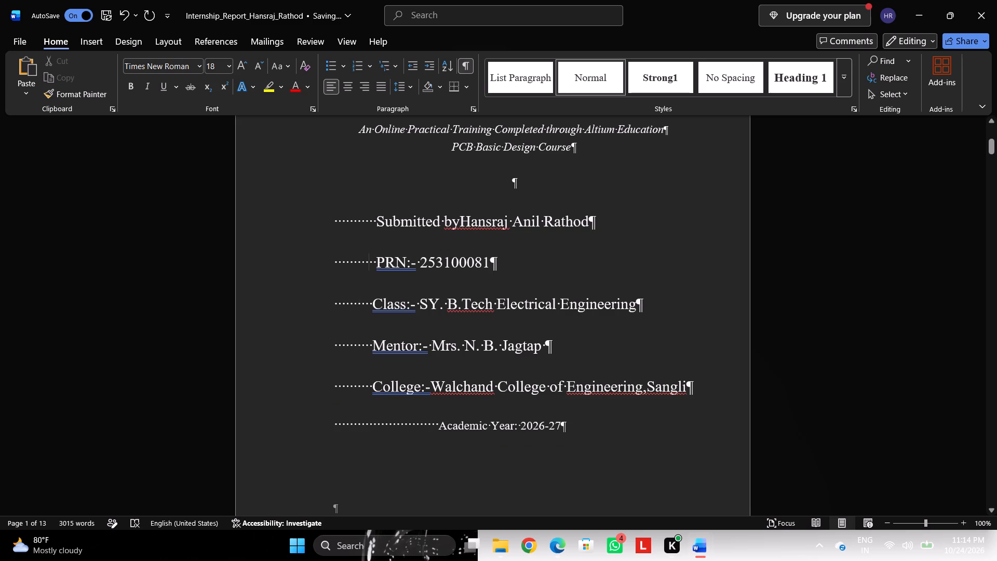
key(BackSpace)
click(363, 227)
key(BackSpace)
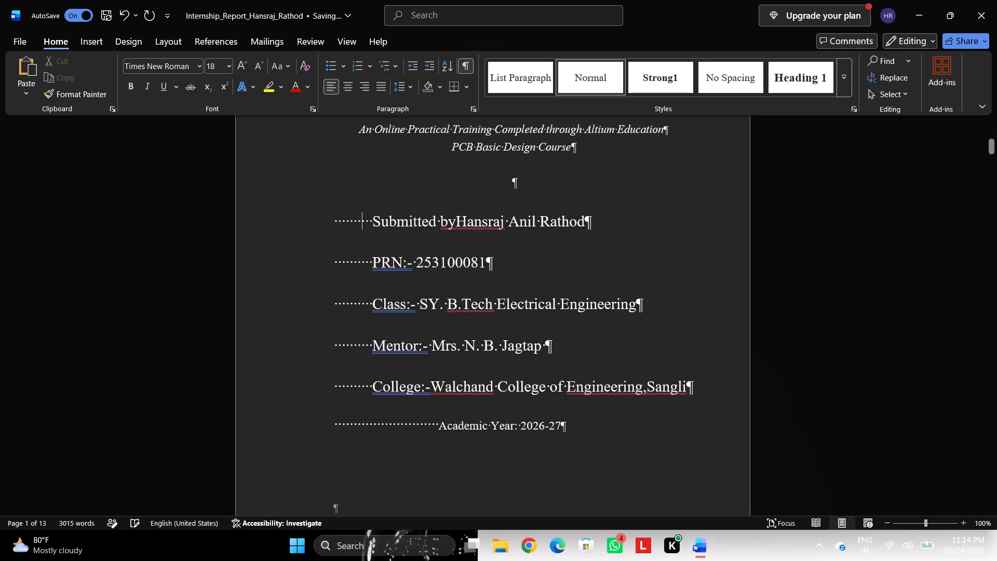
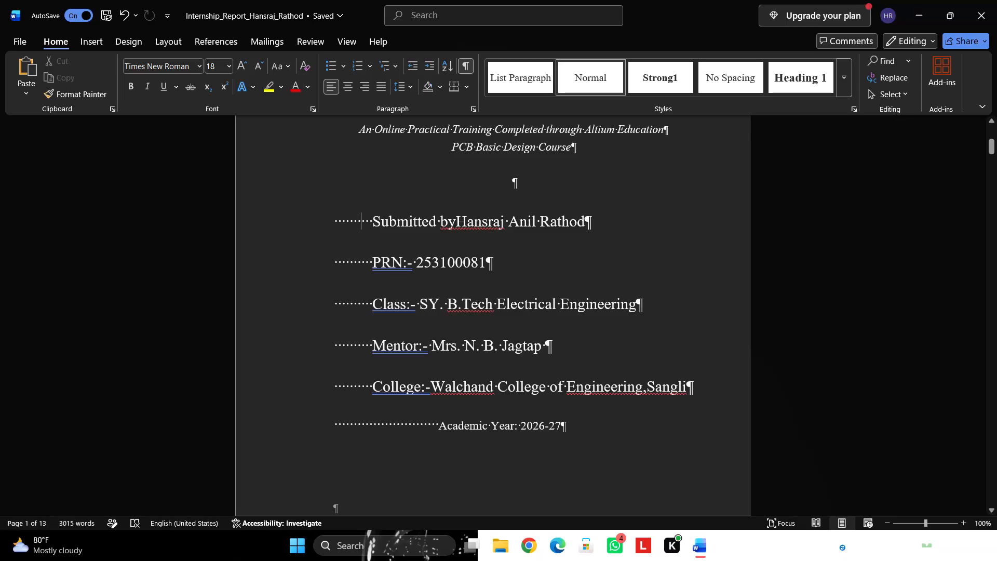
Review the report's Certificate of Completion and Declaration pages, comparing their student details with the title page.
scroll(487, 439, down, 11)
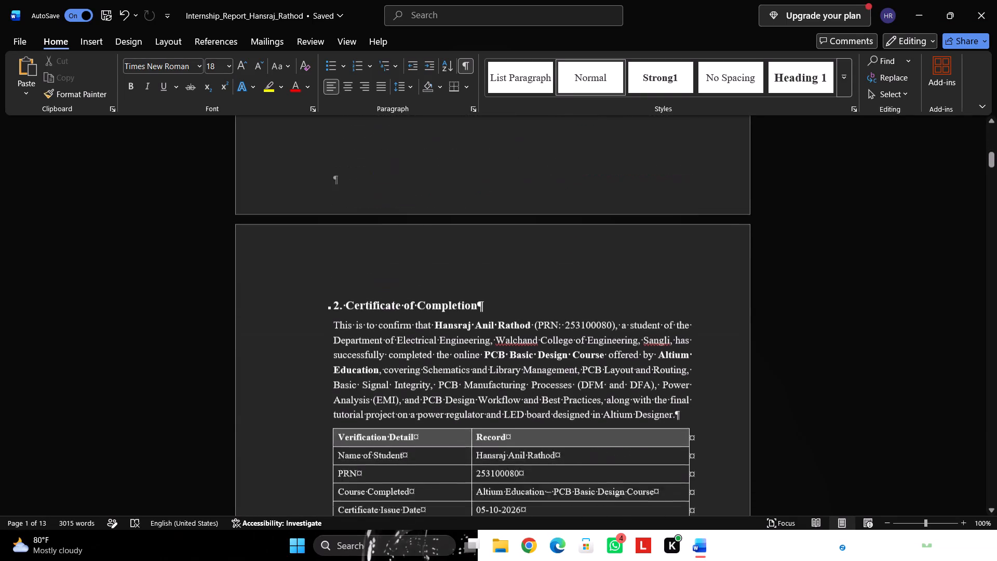
scroll(403, 382, down, 2)
scroll(587, 295, down, 6)
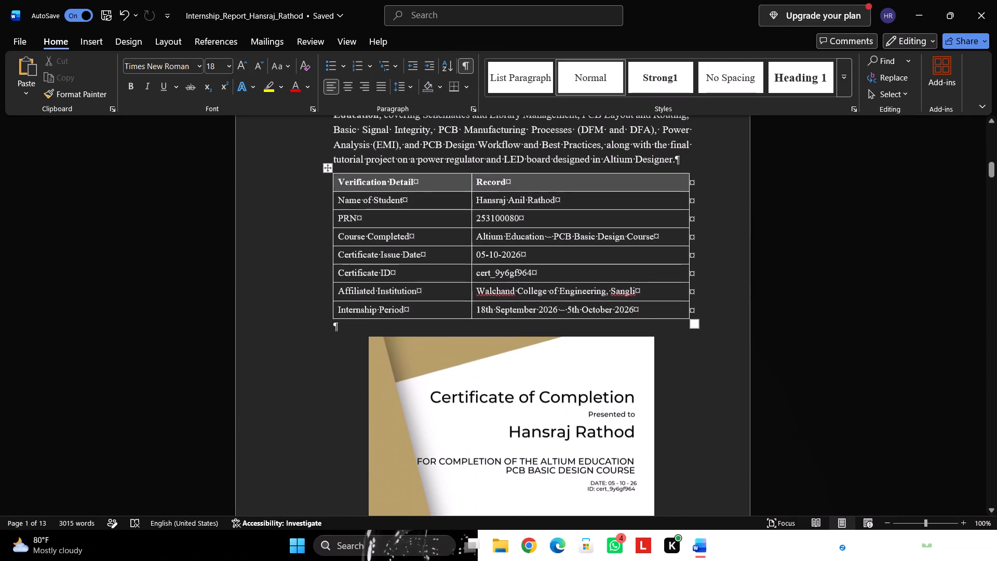
scroll(584, 292, down, 14)
scroll(541, 269, down, 2)
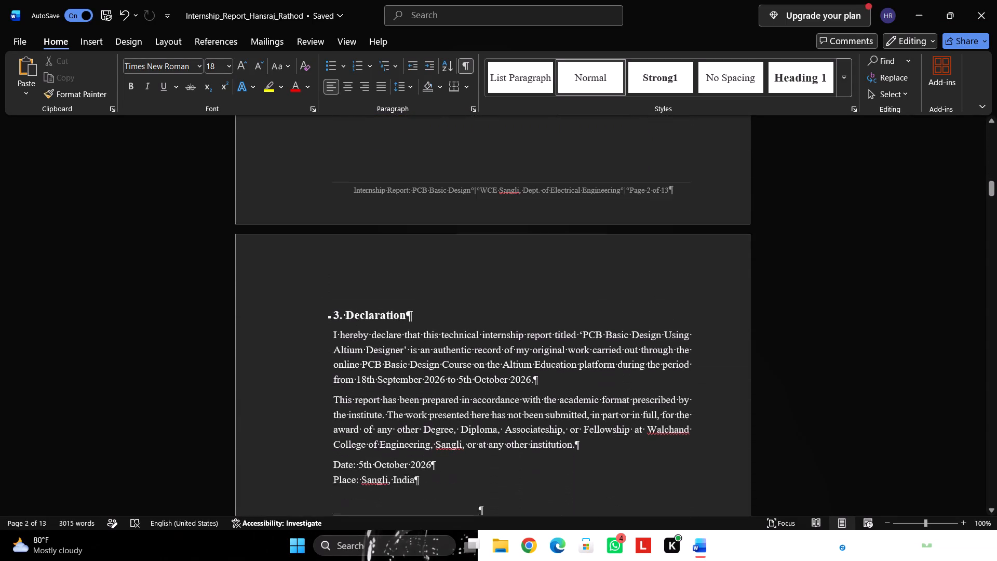
scroll(540, 271, down, 1)
scroll(485, 281, down, 1)
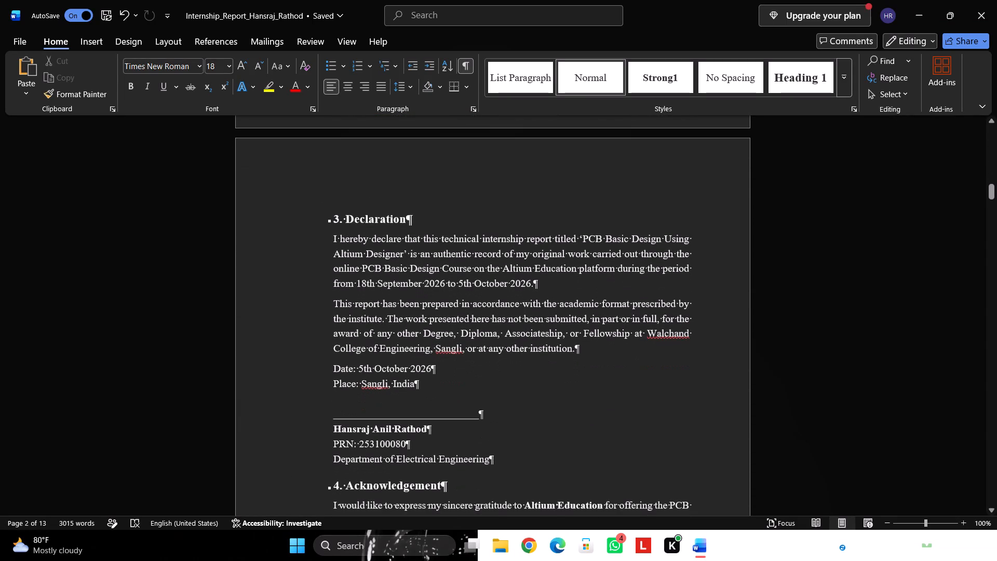
Change the last digit of the PRN on the title page to 0.
scroll(484, 286, up, 20)
scroll(484, 286, up, 2)
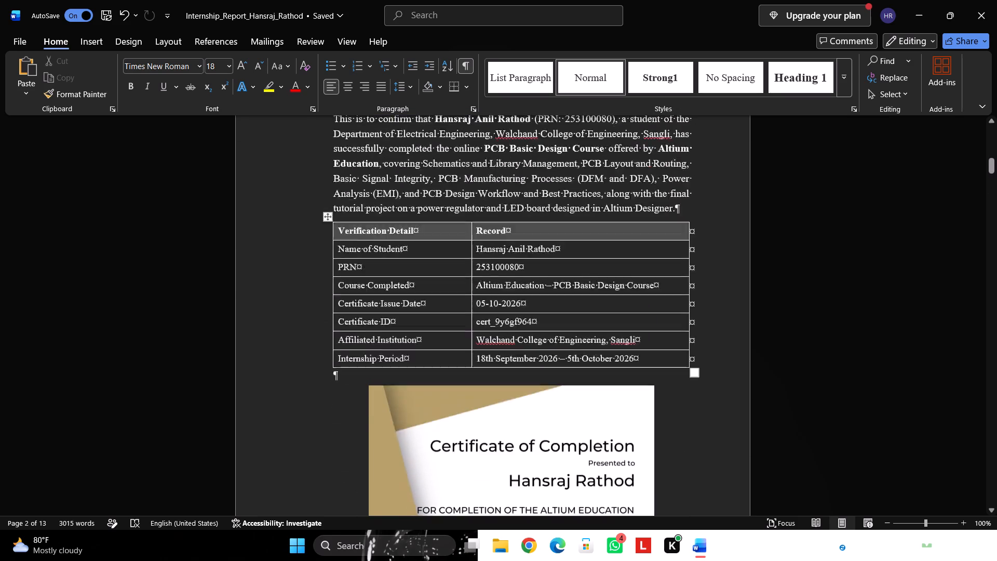
scroll(489, 286, up, 11)
scroll(541, 208, up, 3)
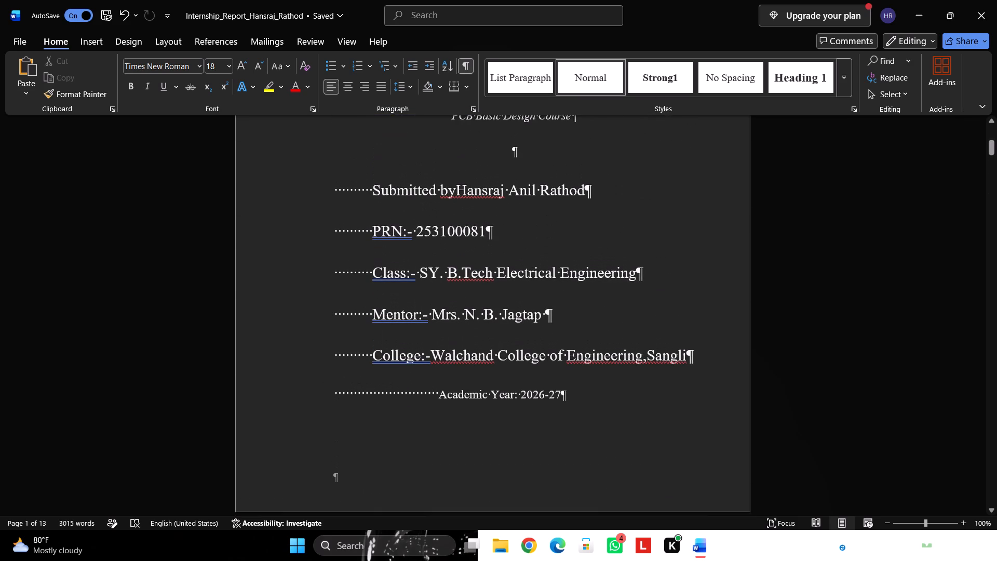
click(483, 229)
key(BackSpace)
key(Insert)
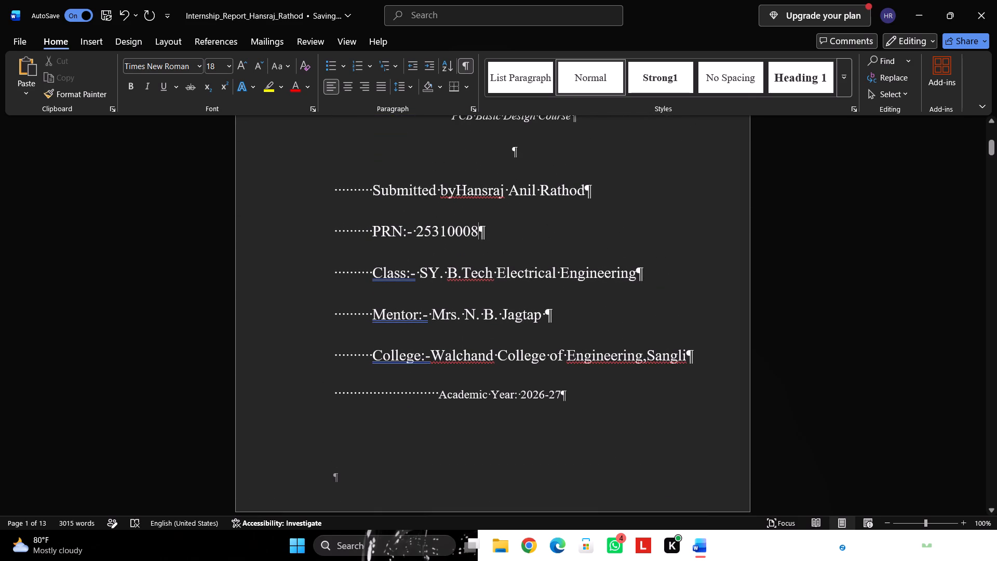
key(0)
Look through the report from the Certificate of Completion page to the end of the Acknowledgement section.
scroll(480, 248, down, 16)
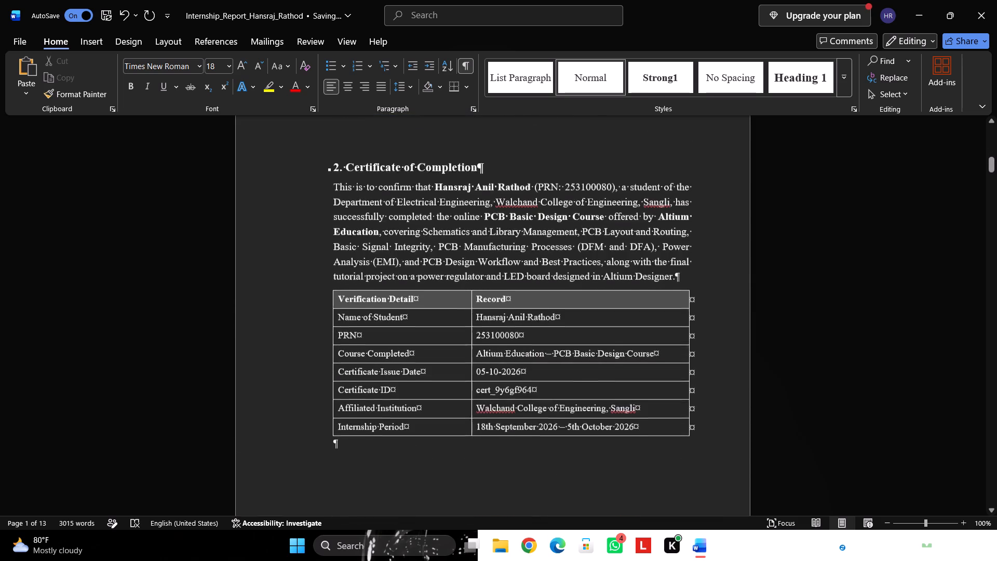
scroll(490, 258, down, 9)
scroll(487, 263, up, 10)
scroll(487, 262, up, 12)
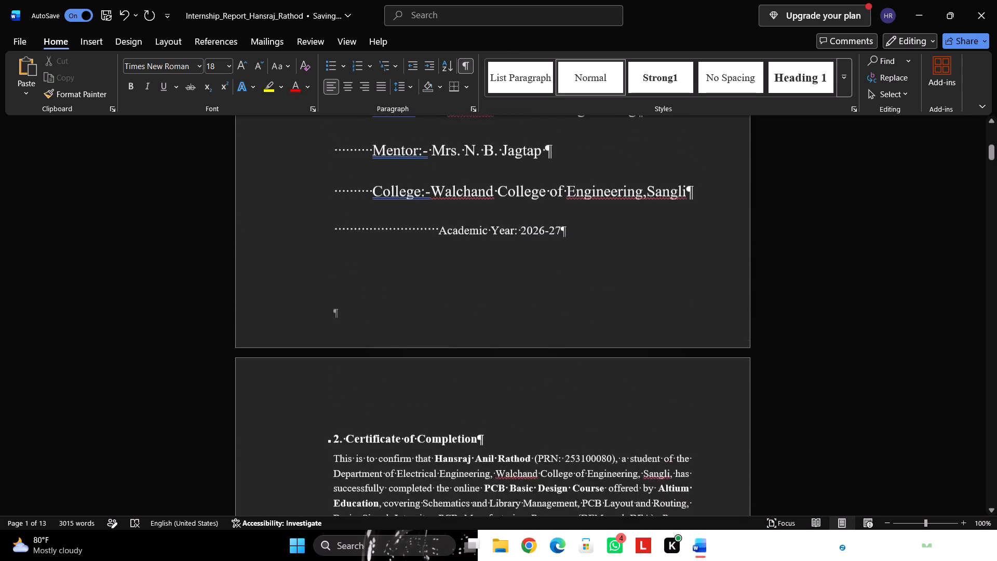
scroll(487, 262, up, 17)
scroll(487, 262, down, 20)
scroll(487, 262, down, 4)
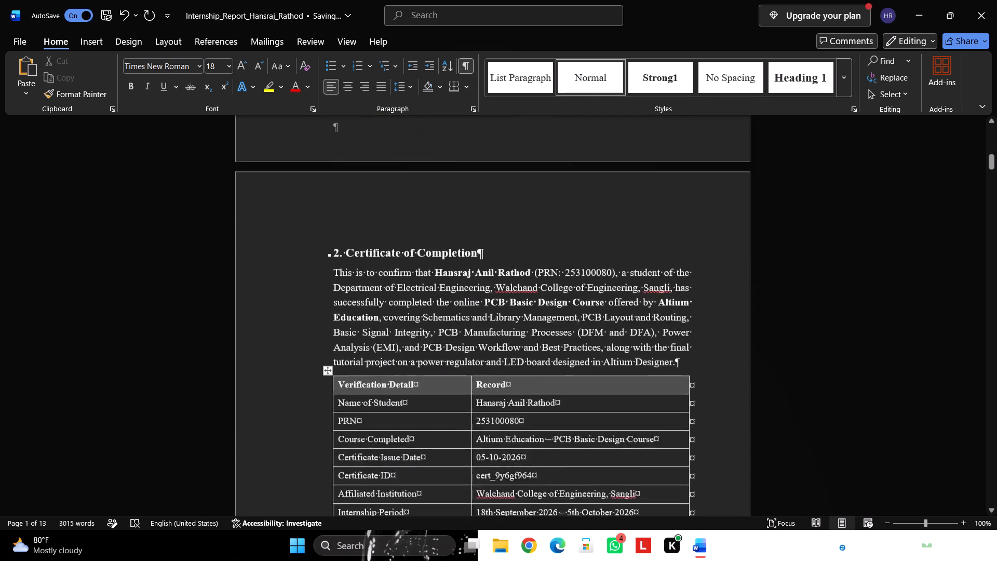
scroll(492, 263, down, 5)
scroll(492, 264, down, 19)
scroll(494, 265, down, 9)
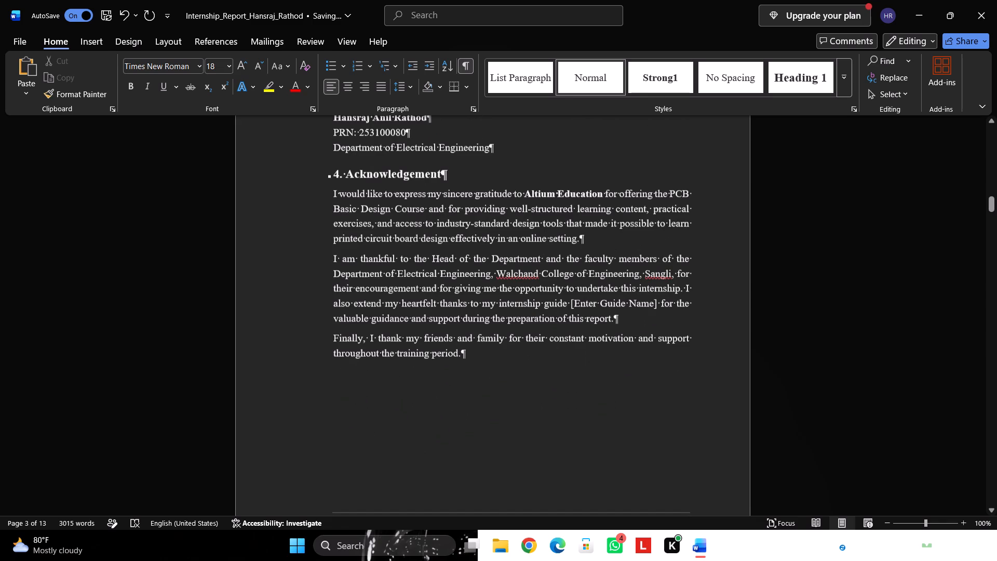
click(465, 404)
scroll(464, 397, down, 2)
scroll(456, 384, up, 4)
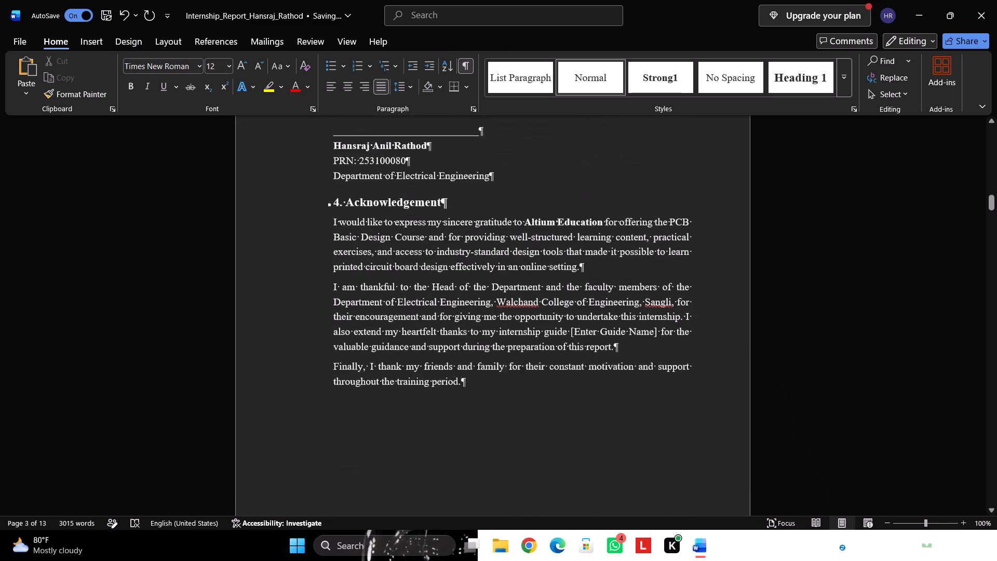
Examine the report's Table of Contents, Abstract, Introduction and Company Background sections and how they are laid out on the pages.
scroll(456, 379, down, 14)
scroll(457, 371, down, 7)
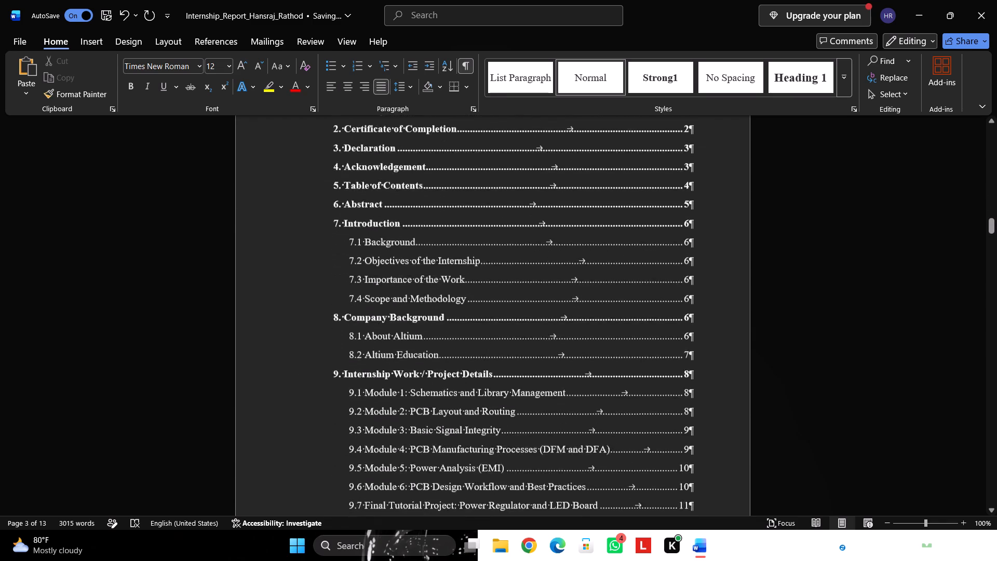
scroll(457, 371, down, 6)
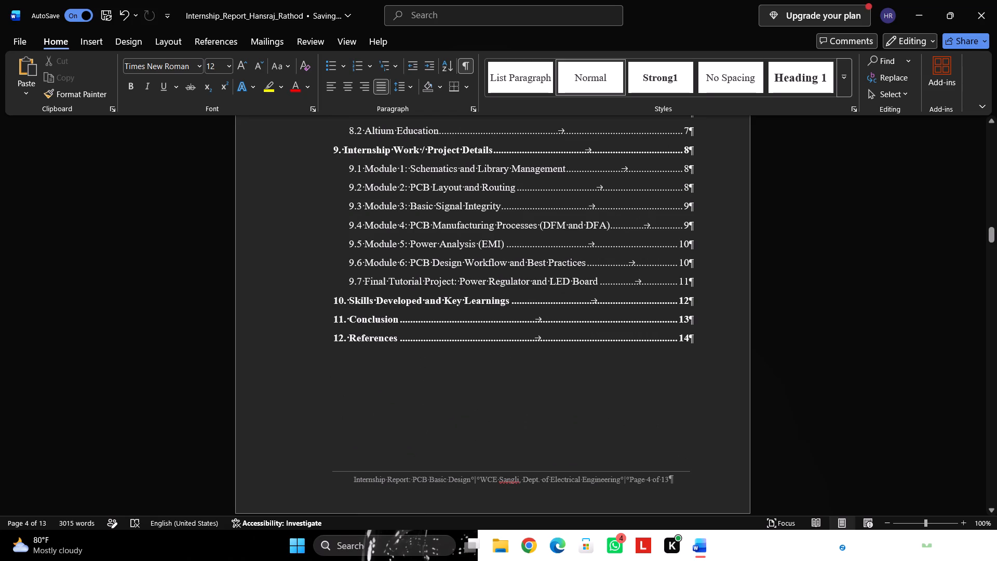
scroll(457, 370, down, 7)
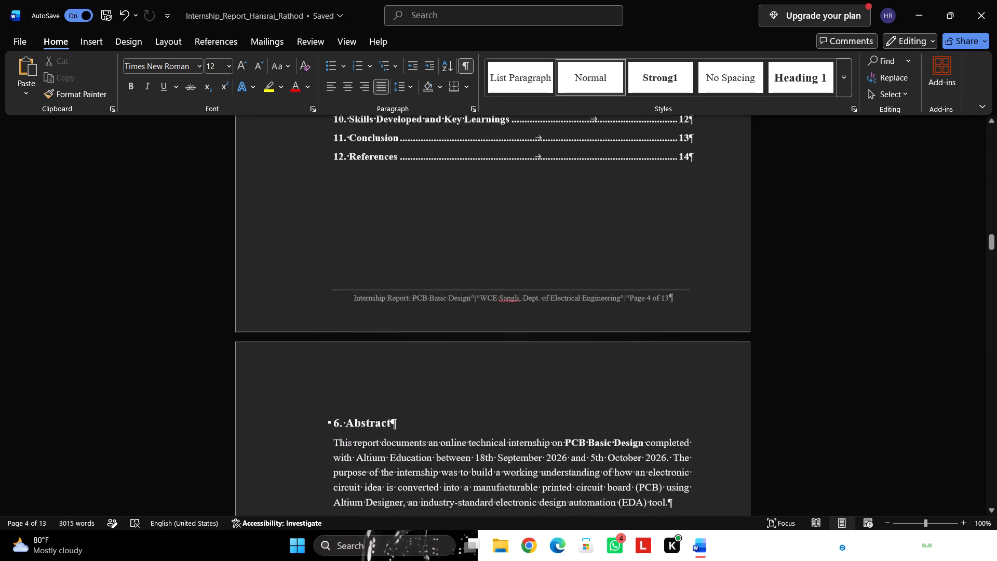
scroll(457, 370, down, 6)
scroll(457, 370, up, 5)
scroll(452, 361, down, 7)
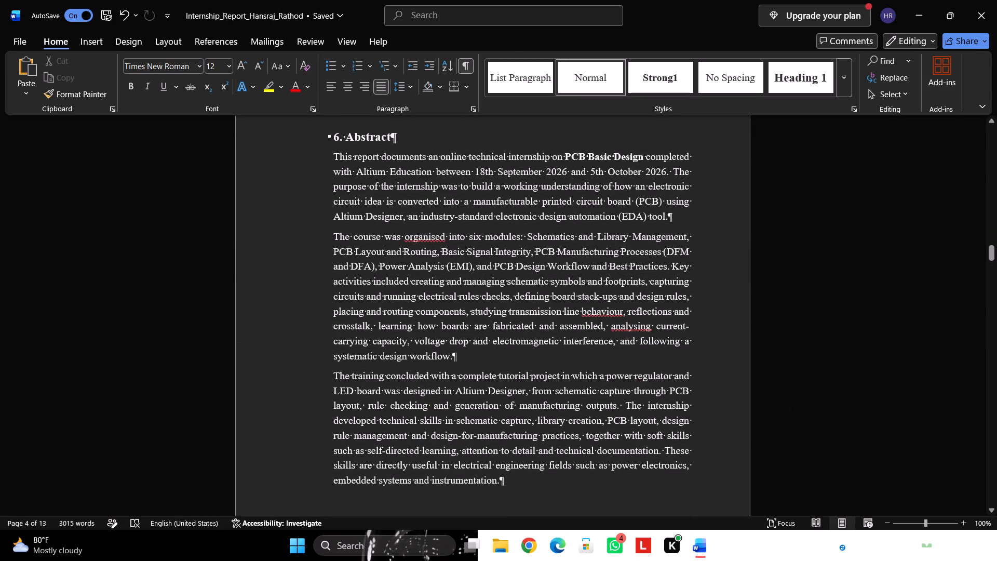
scroll(437, 360, down, 20)
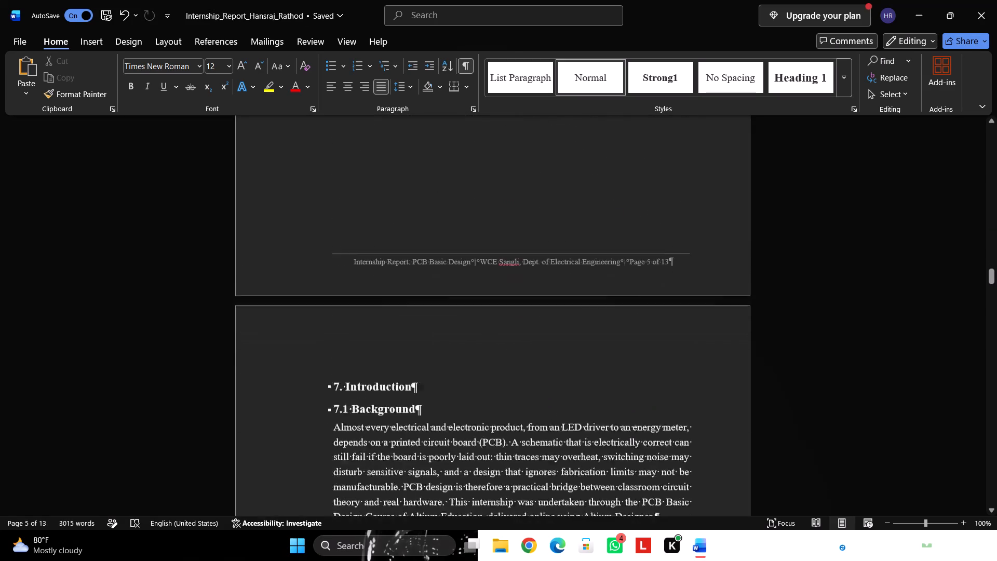
scroll(449, 354, down, 14)
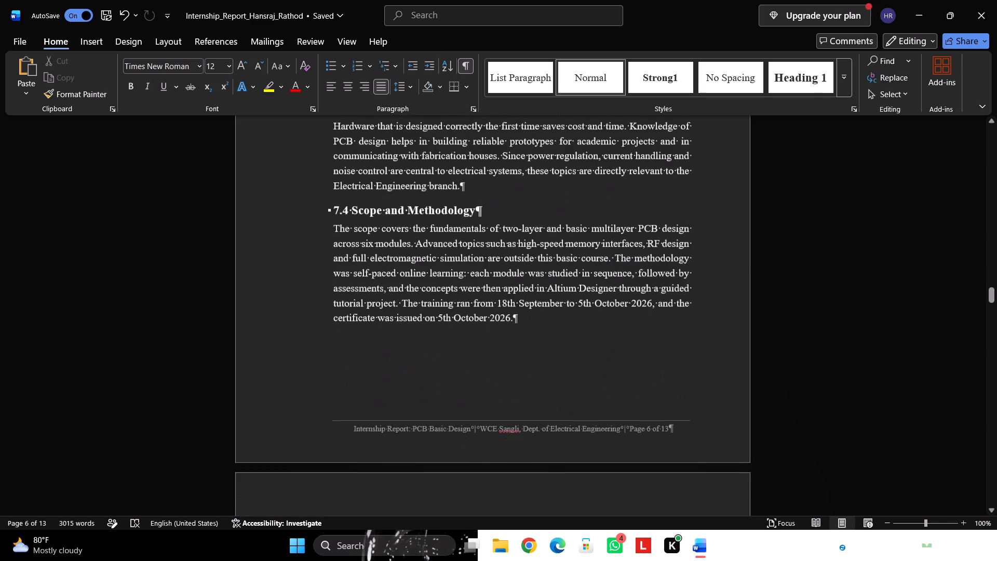
scroll(480, 328, down, 13)
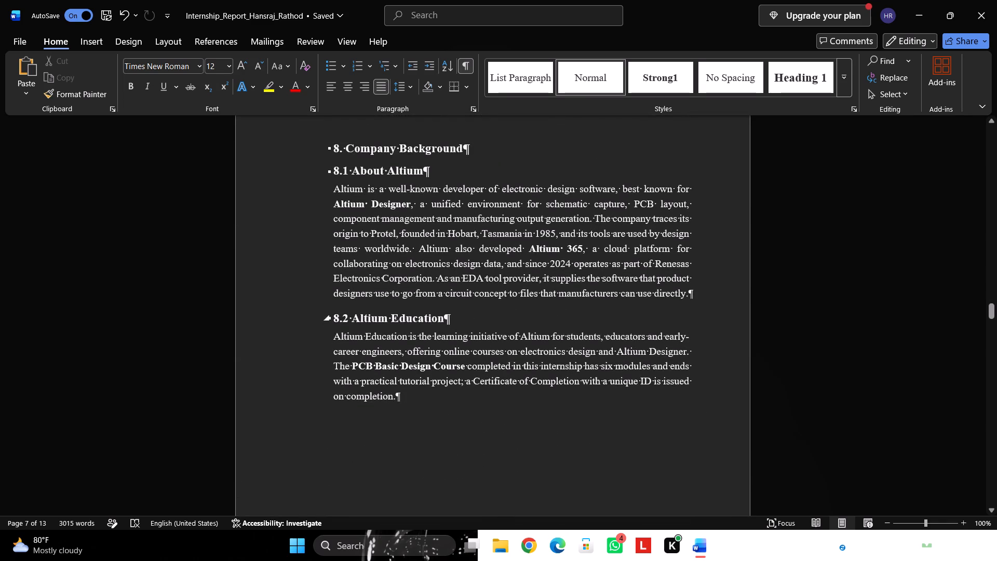
Switch to the reference internship report PDF in Edge and examine its certificate, declaration, acknowledgement, abstract and objectives pages.
click(546, 543)
scroll(423, 201, down, 14)
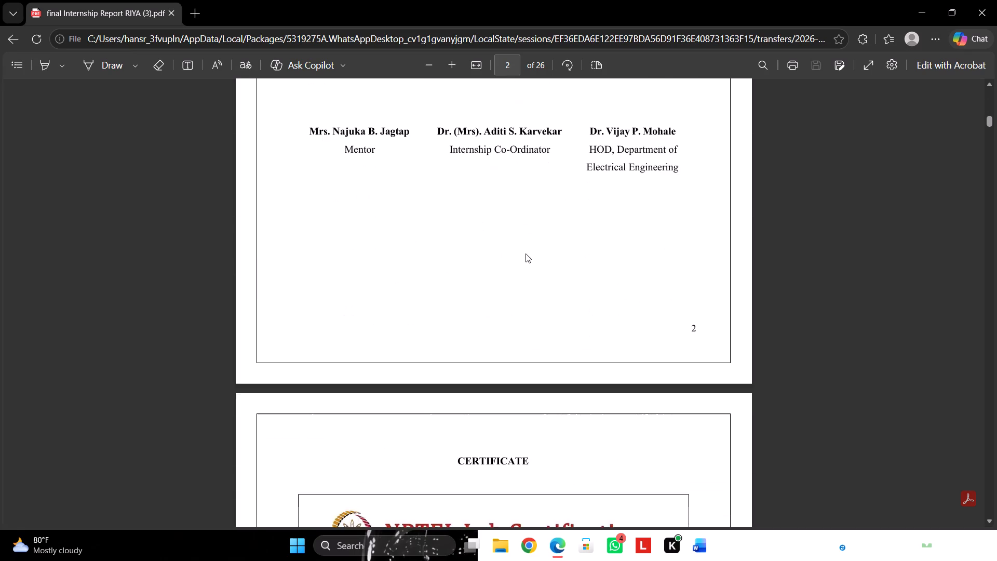
scroll(526, 253, down, 18)
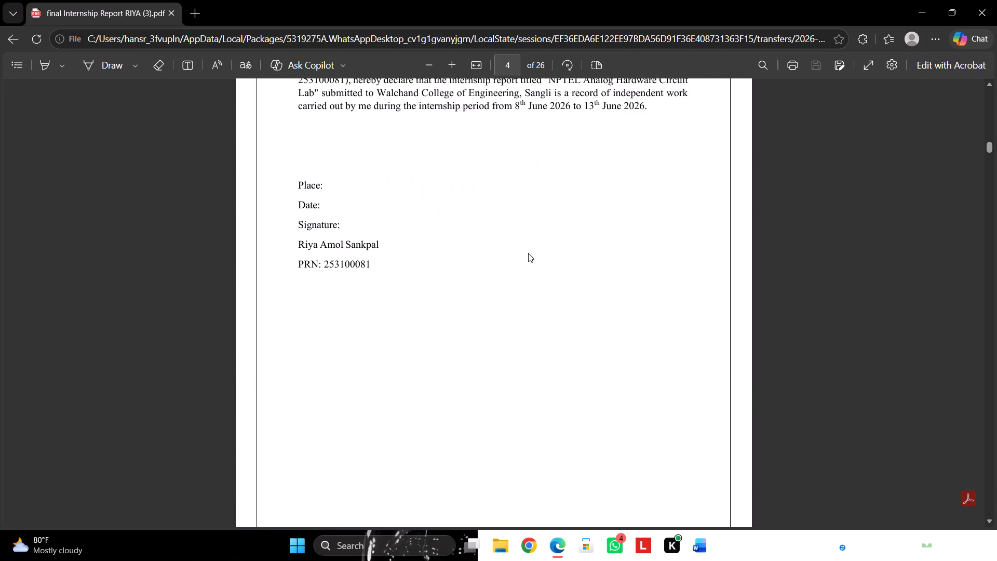
scroll(527, 253, down, 2)
scroll(526, 253, up, 7)
scroll(526, 255, down, 15)
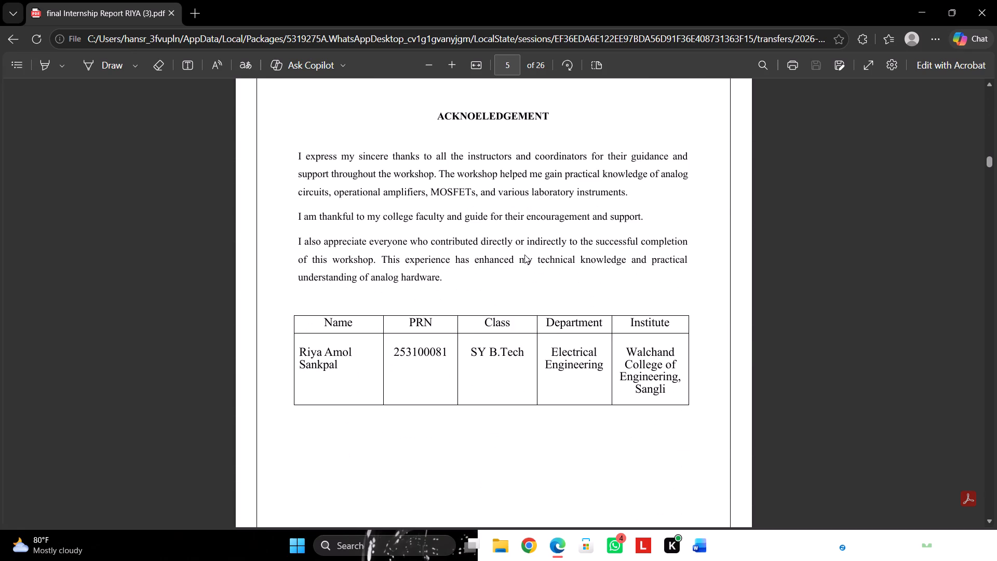
scroll(524, 255, down, 13)
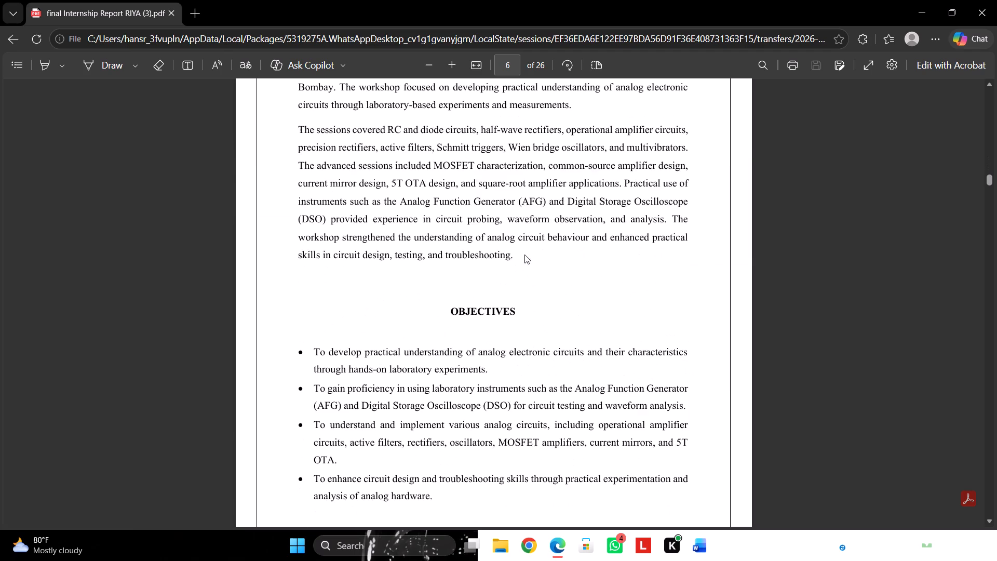
scroll(524, 255, up, 3)
scroll(524, 255, down, 4)
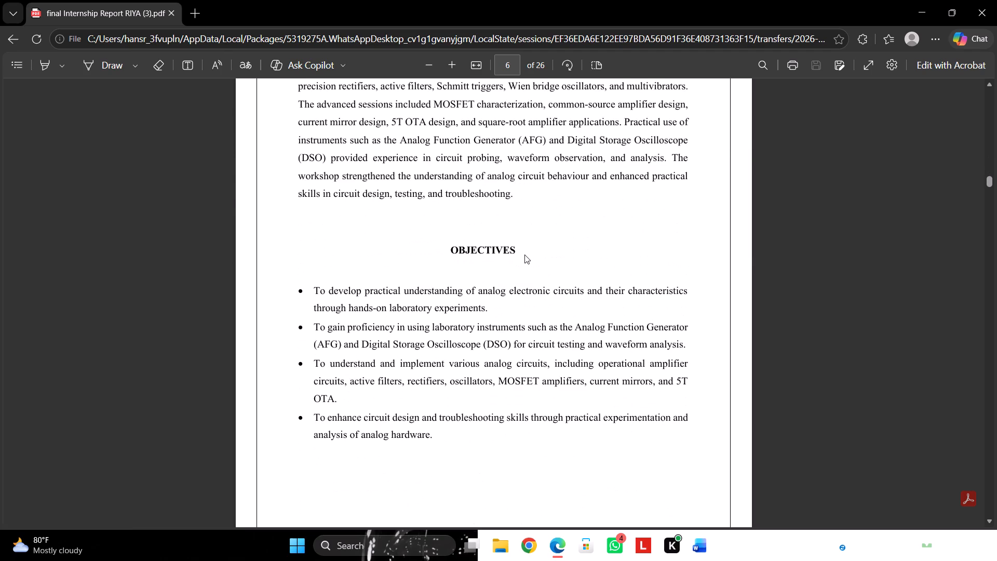
scroll(524, 255, up, 5)
Switch to the smit1 document in Word and examine how its Declaration and acknowledgement pages are laid out.
click(692, 542)
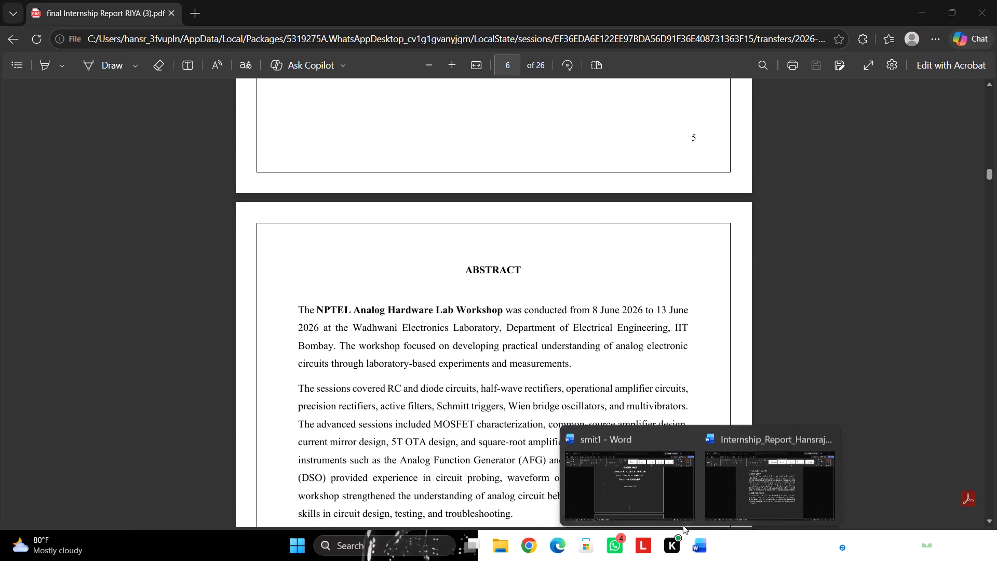
click(666, 475)
scroll(573, 370, up, 5)
scroll(565, 366, down, 11)
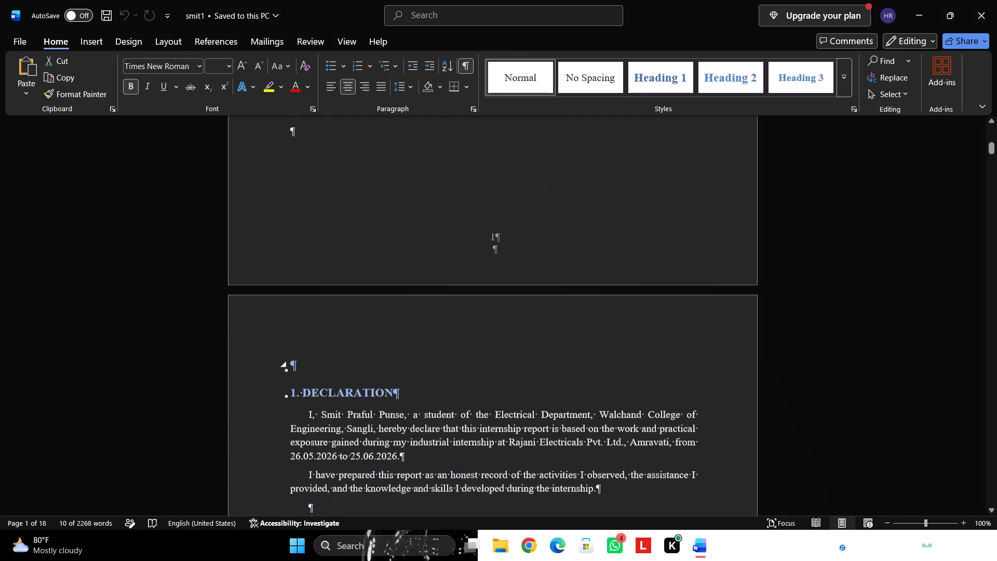
scroll(435, 325, down, 4)
scroll(387, 311, down, 8)
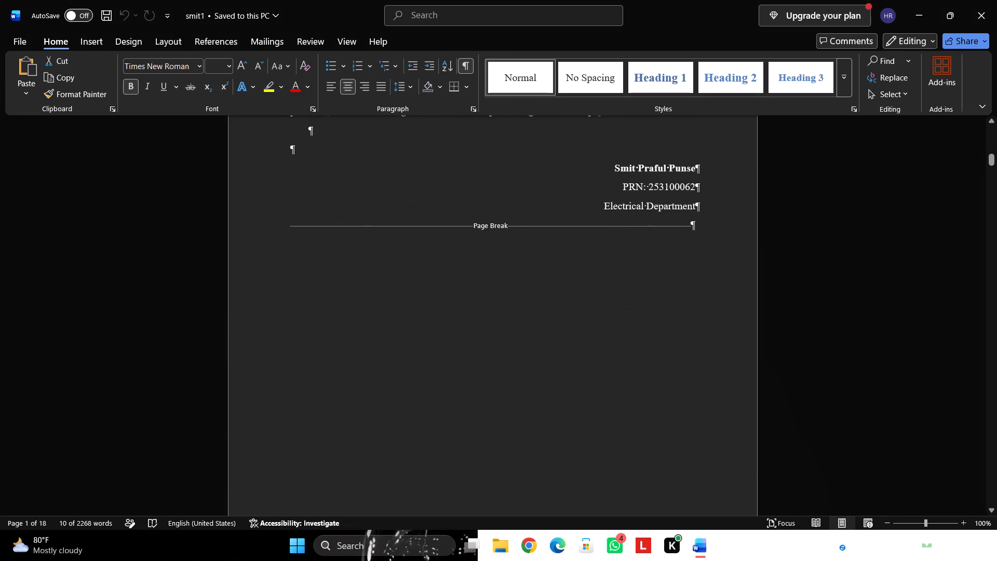
scroll(642, 418, down, 4)
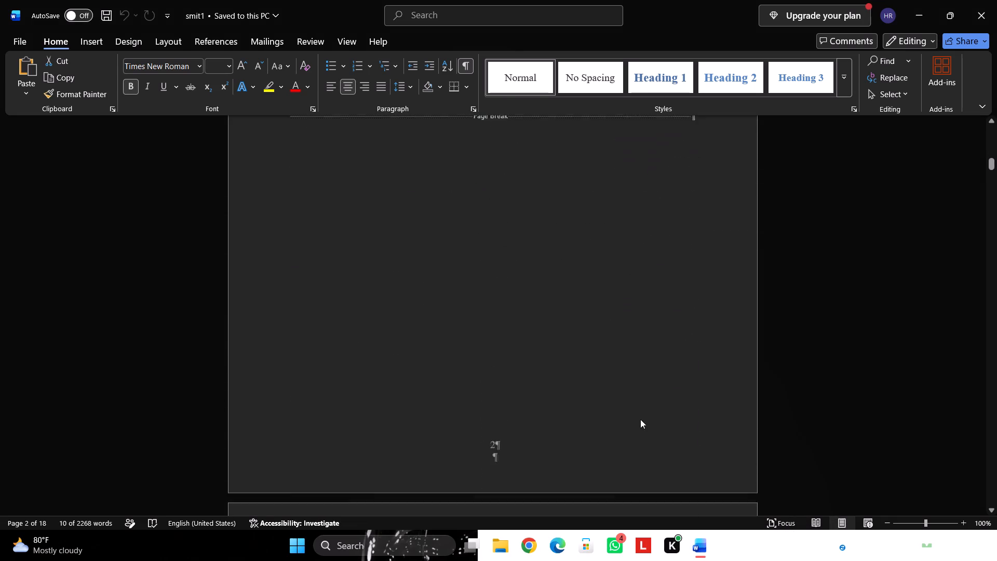
scroll(640, 419, down, 17)
scroll(634, 415, up, 1)
scroll(634, 415, down, 5)
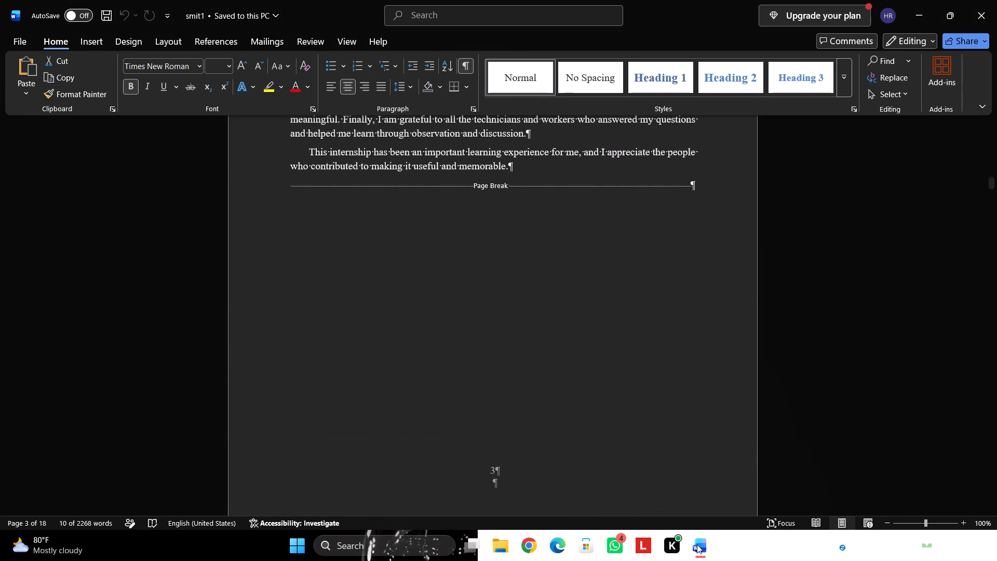
Switch back to the internship report document in Word.
click(654, 496)
click(731, 492)
Insert 11 blank paragraphs after the Declaration's department line to move the Acknowledgement section onto the next page.
scroll(659, 403, up, 19)
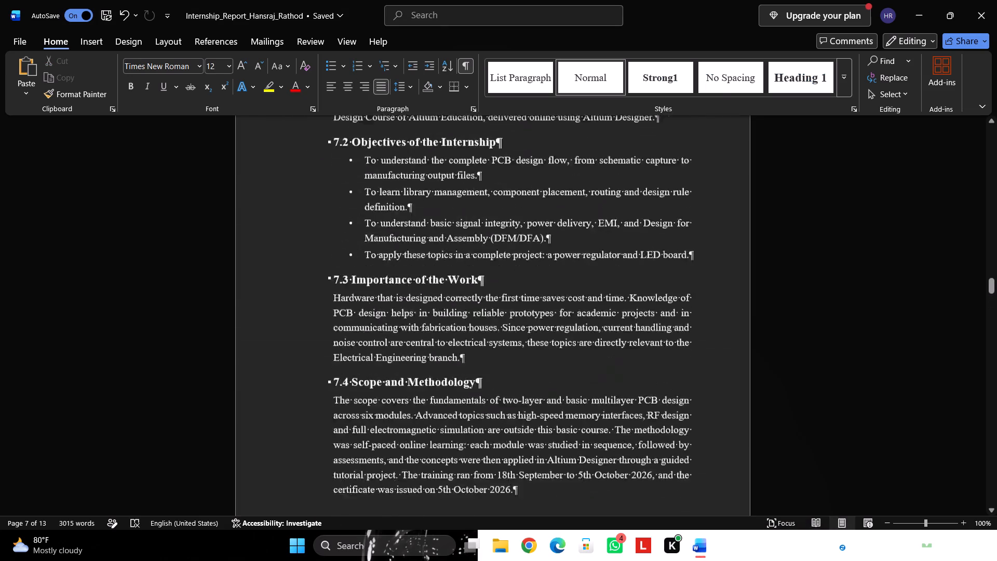
scroll(634, 379, up, 12)
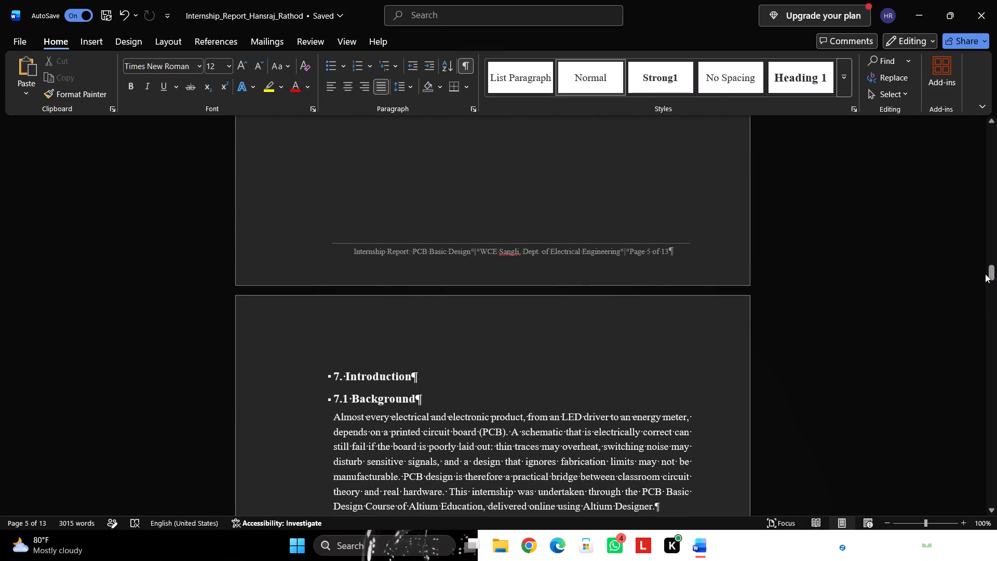
drag(991, 271, 996, 114)
scroll(682, 274, down, 15)
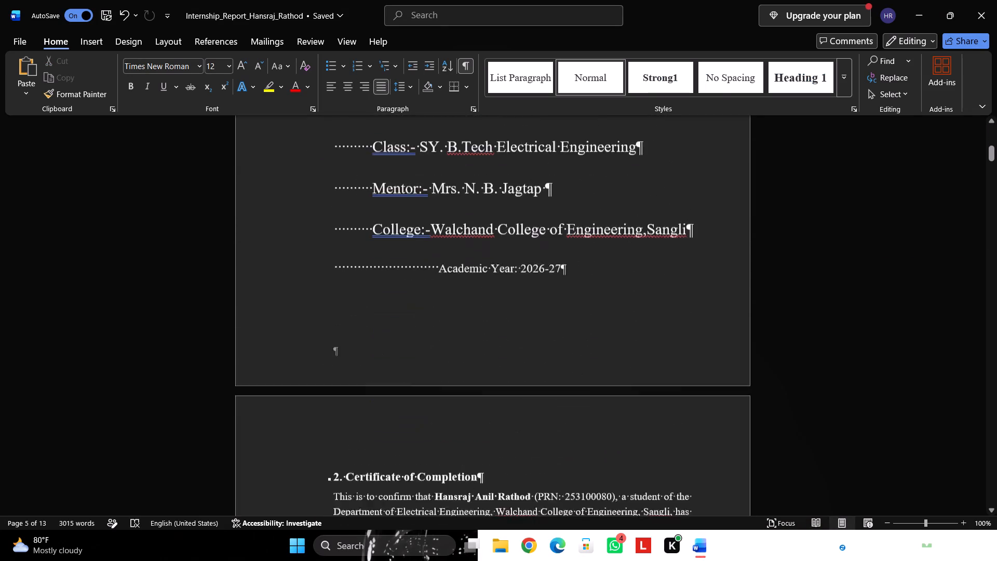
scroll(641, 299, down, 11)
scroll(508, 310, down, 6)
scroll(466, 304, down, 11)
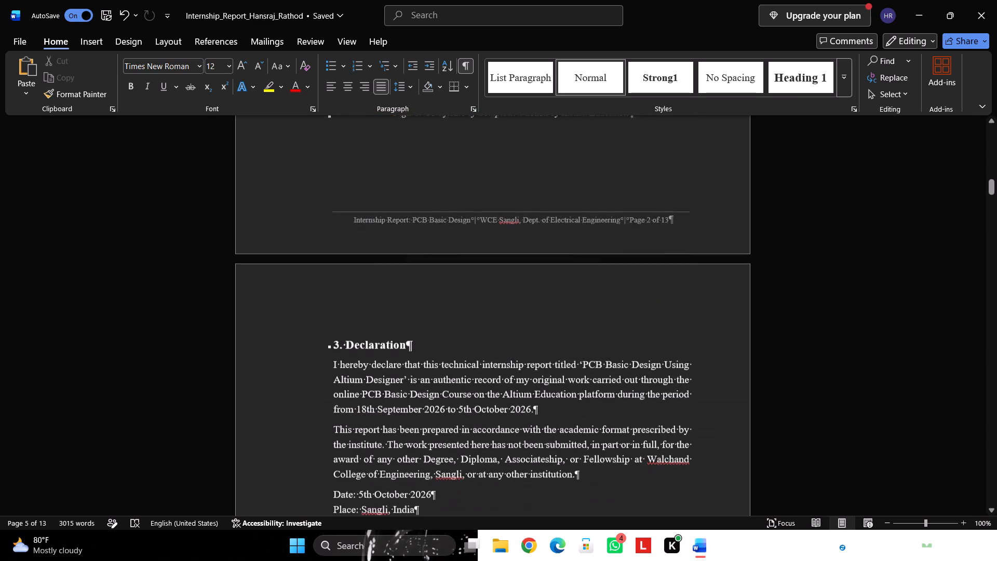
scroll(454, 304, down, 8)
click(470, 353)
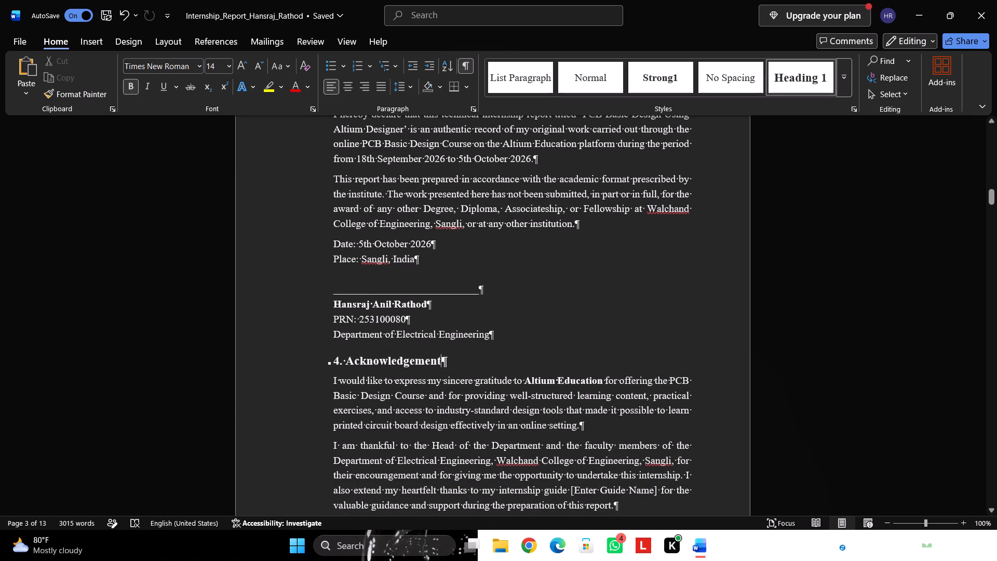
click(504, 336)
key(Return)
key(Return)
scroll(522, 338, down, 4)
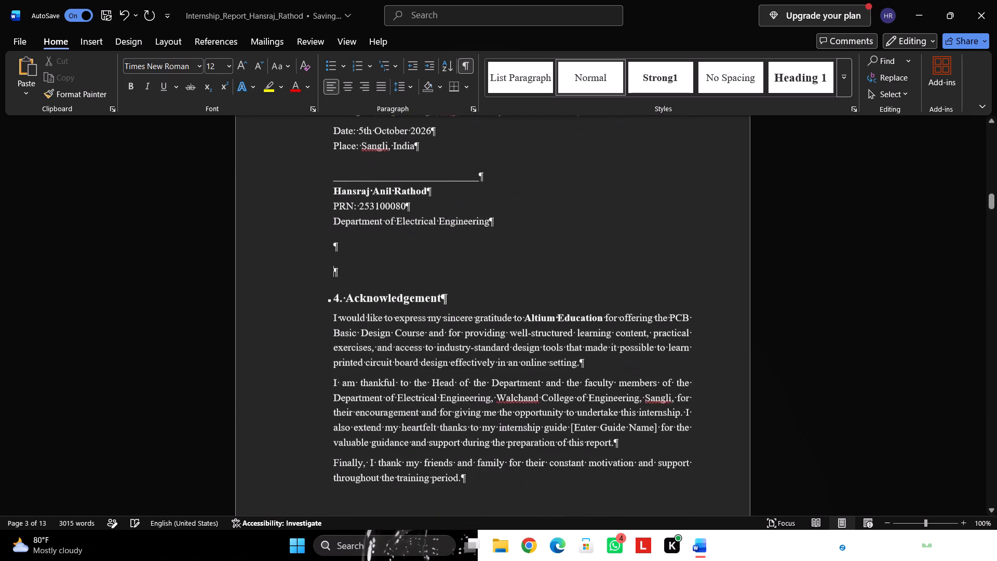
key(Return)
scroll(522, 330, down, 2)
key(Return)
key(Return)
key(Return)
scroll(522, 330, down, 3)
key(Return)
key(Return)
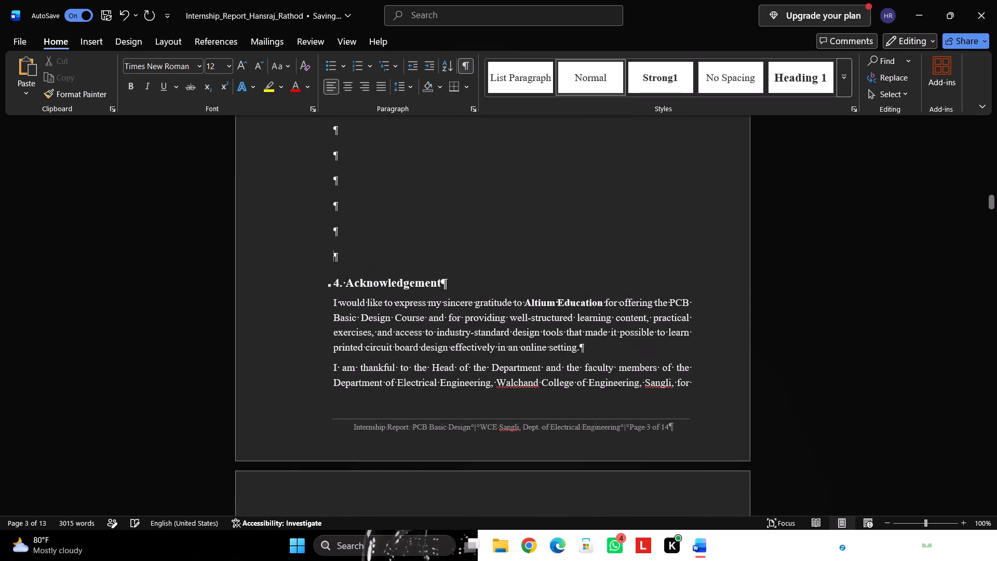
key(Return)
key(Return)
key(Return)
Examine the page layout from the Acknowledgement through the Table of Contents and Abstract to the Introduction.
scroll(522, 329, down, 4)
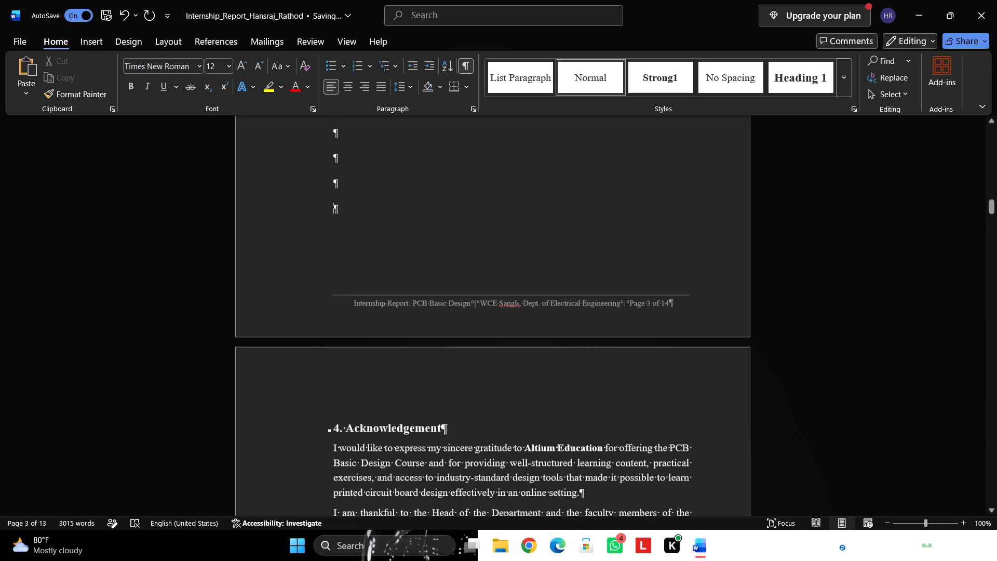
scroll(522, 329, down, 20)
scroll(522, 329, down, 10)
scroll(523, 326, down, 12)
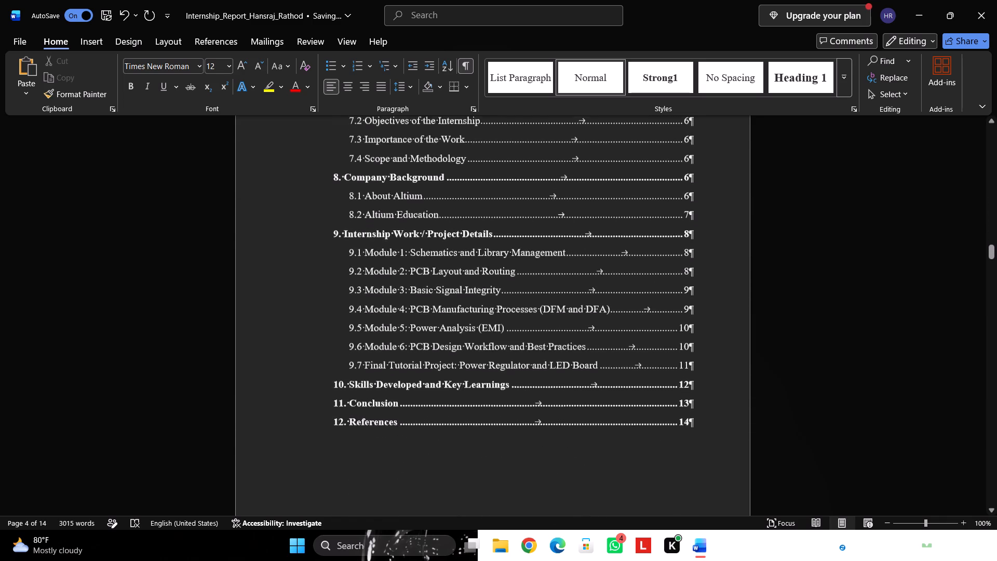
scroll(523, 325, down, 16)
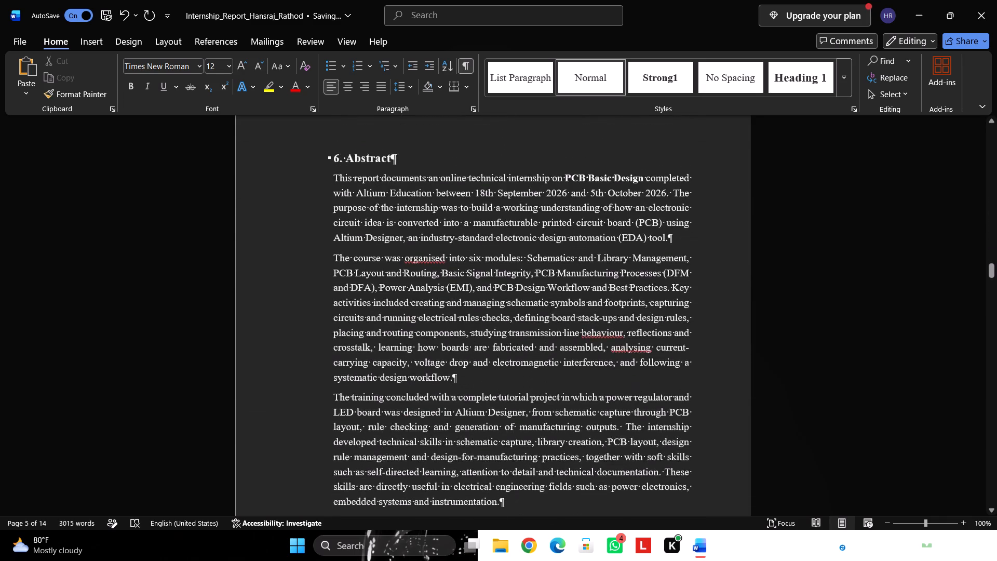
scroll(482, 319, down, 20)
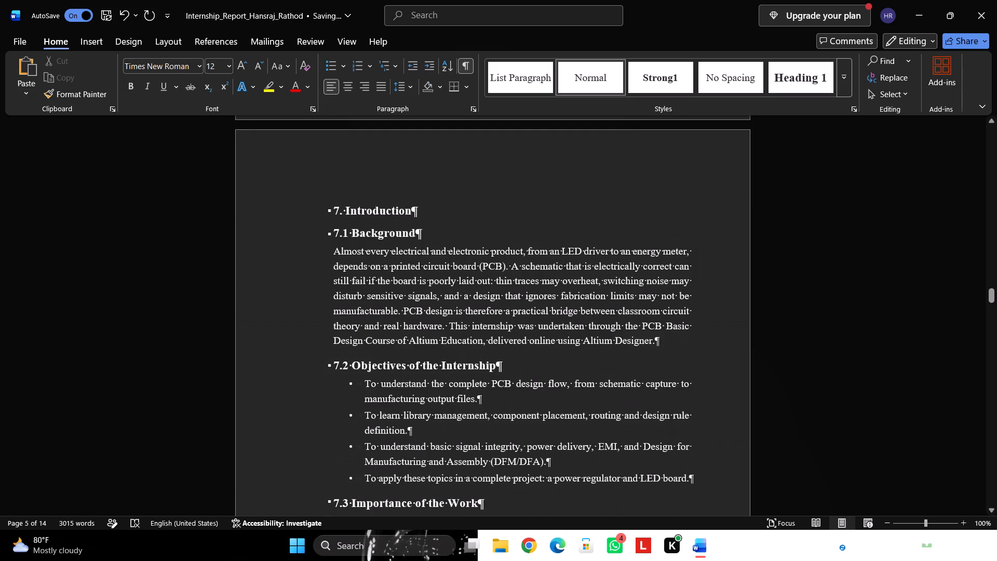
scroll(483, 318, down, 6)
scroll(570, 351, up, 14)
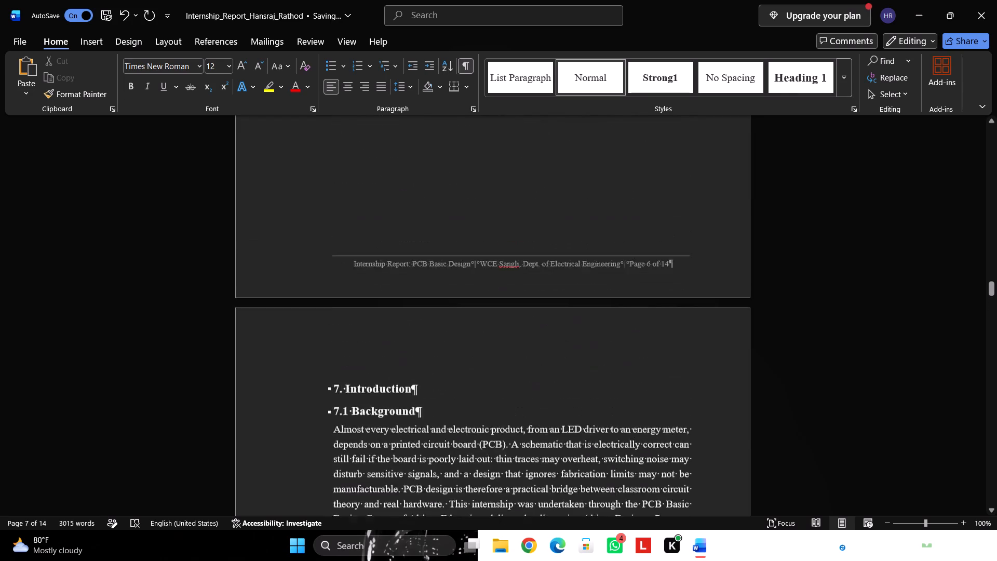
scroll(574, 348, up, 2)
Save the report.
click(105, 16)
Examine the page layout from the title page through the Certificate of Completion and Declaration to the Acknowledgement.
scroll(382, 224, up, 10)
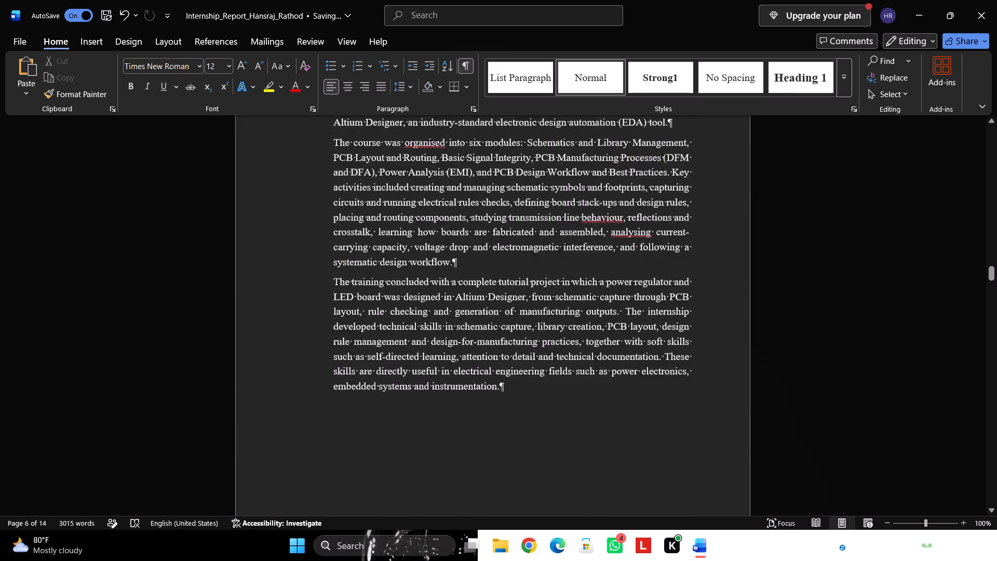
drag(995, 276, 996, 100)
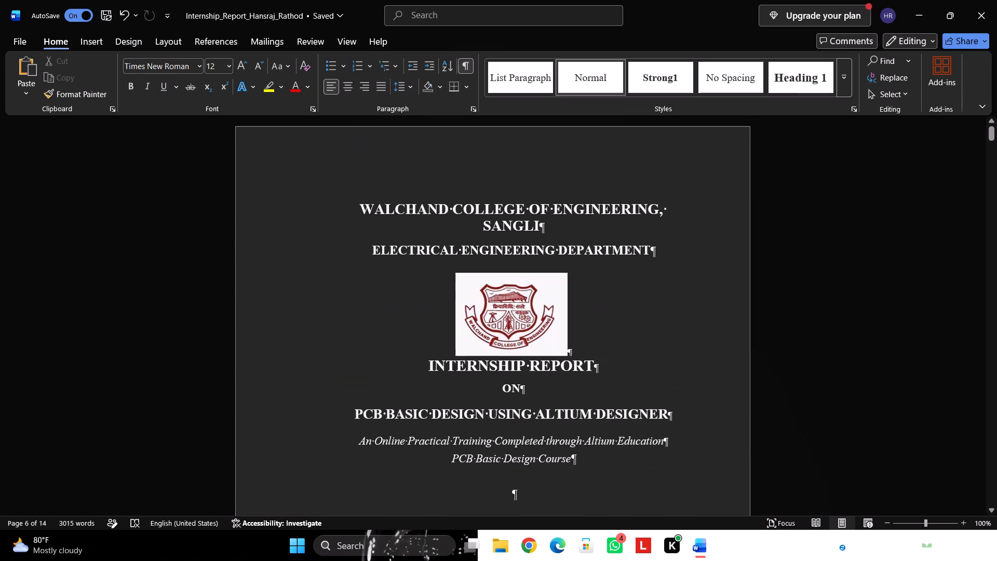
scroll(602, 192, down, 18)
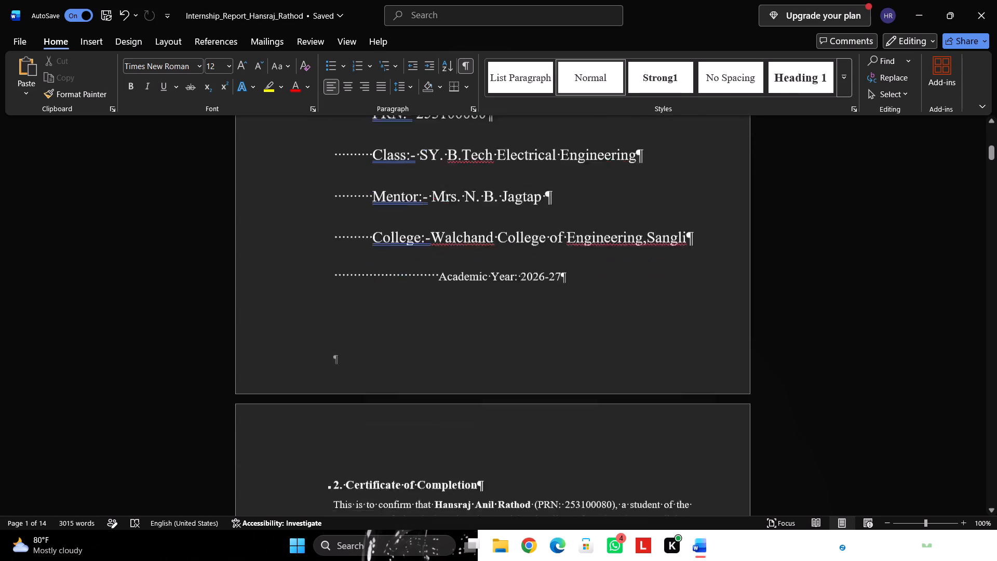
scroll(607, 202, down, 20)
scroll(607, 202, down, 13)
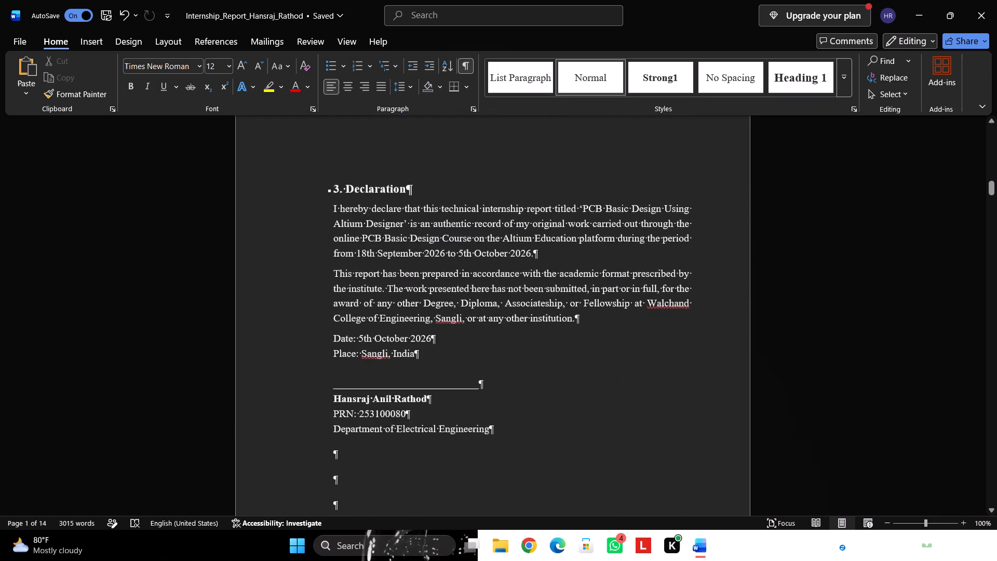
scroll(605, 208, down, 16)
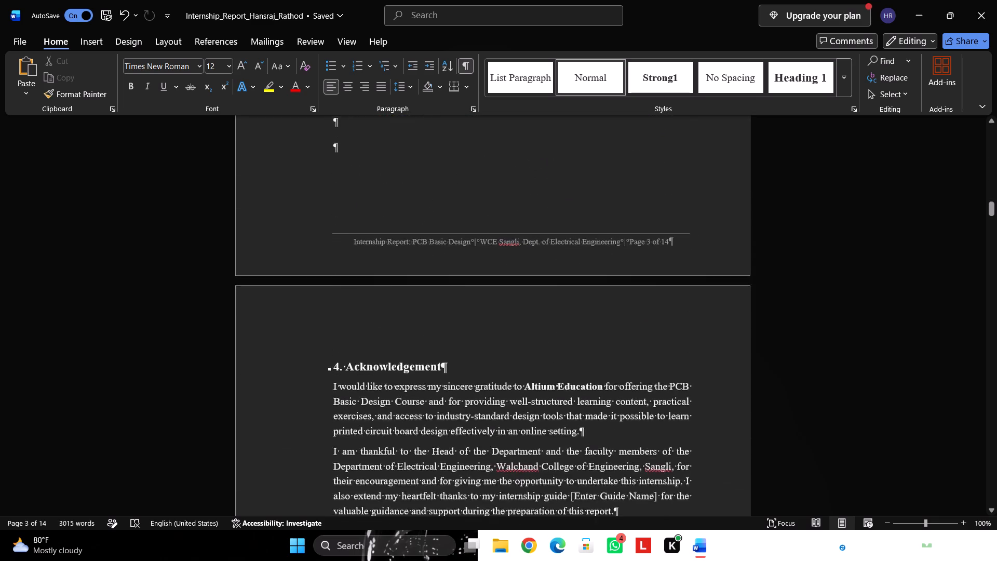
scroll(603, 218, down, 7)
Set the font size of the Declaration's body paragraphs and its date and place lines to 14.
scroll(603, 218, up, 19)
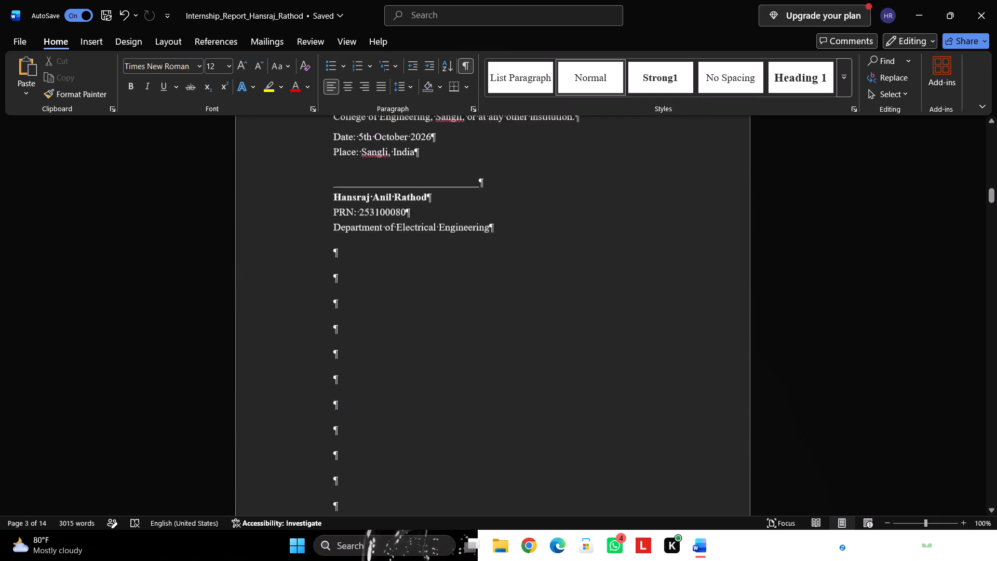
scroll(604, 215, up, 8)
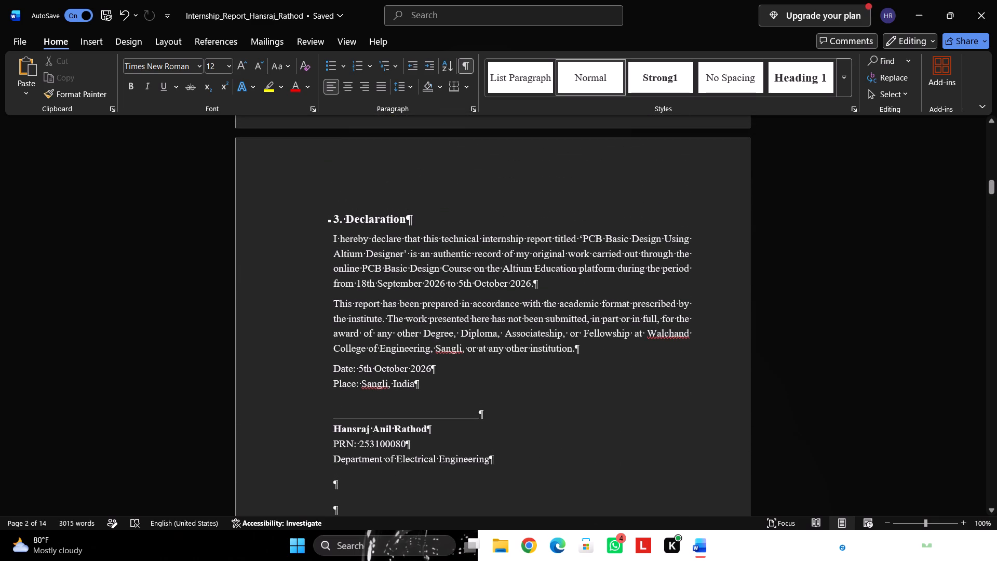
drag(330, 239, 441, 383)
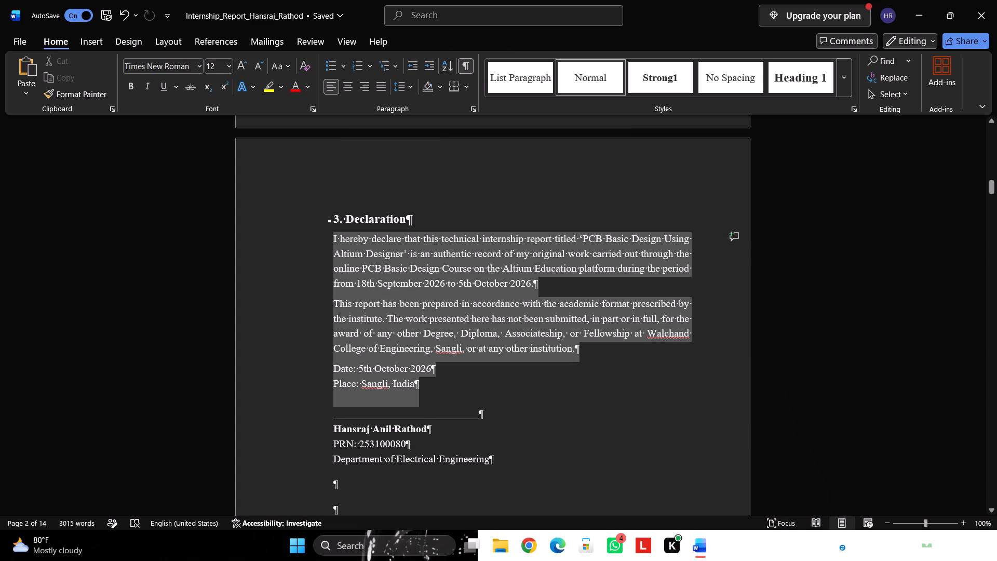
drag(441, 383, 442, 385)
click(544, 348)
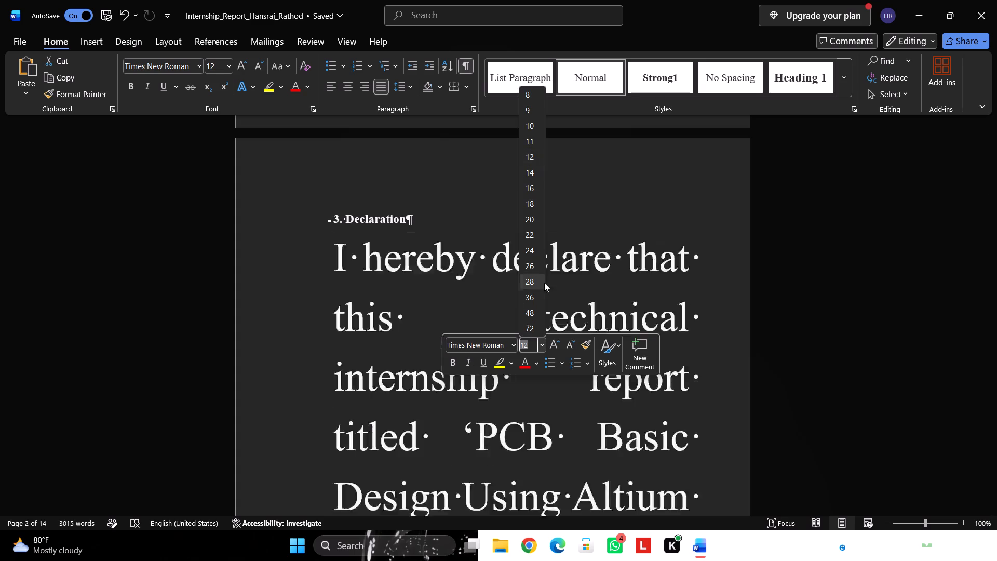
click(534, 172)
Set the font size of the name, PRN and department lines below the Declaration's signature line to 14.
scroll(353, 299, down, 1)
scroll(315, 328, down, 4)
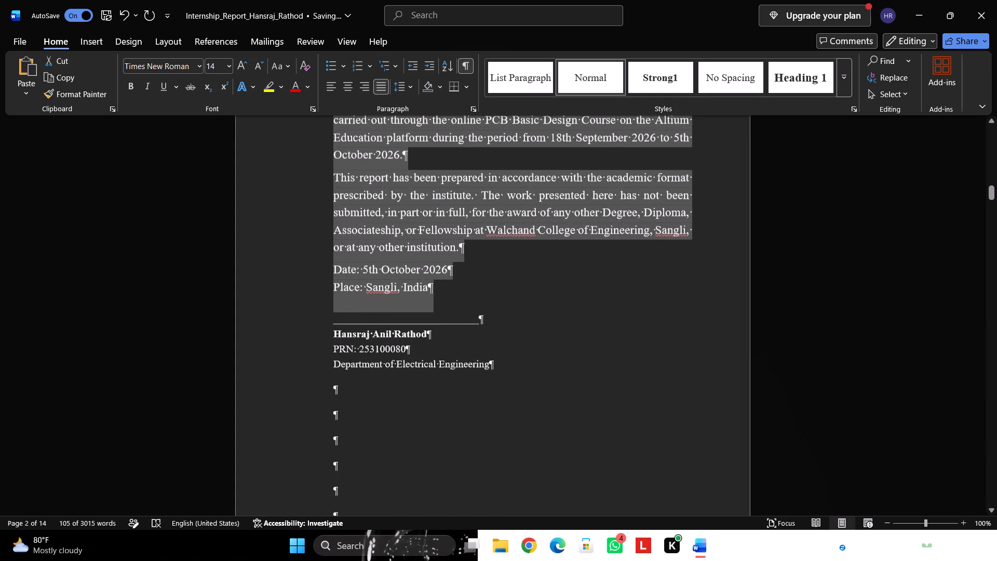
click(313, 331)
click(415, 419)
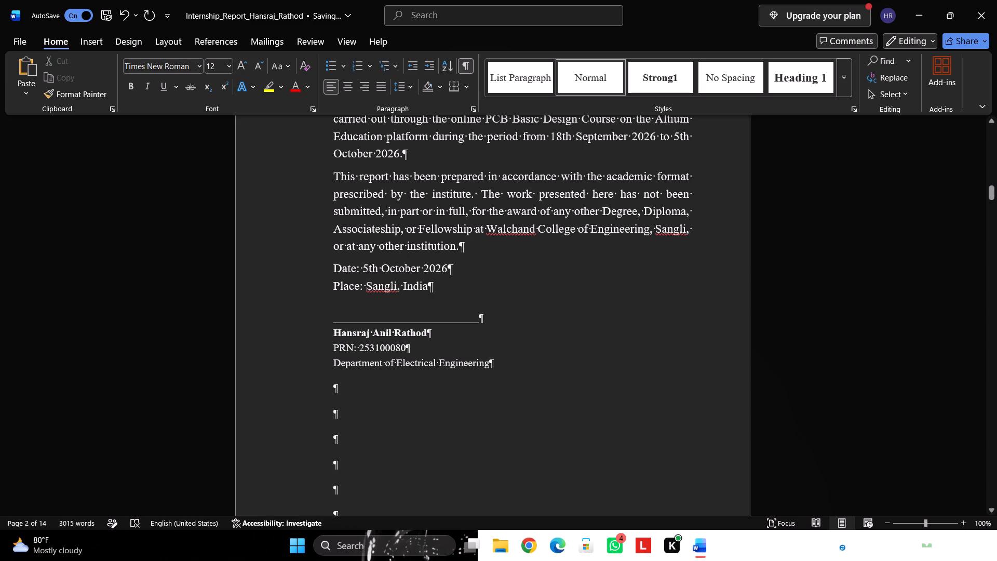
drag(331, 330, 362, 351)
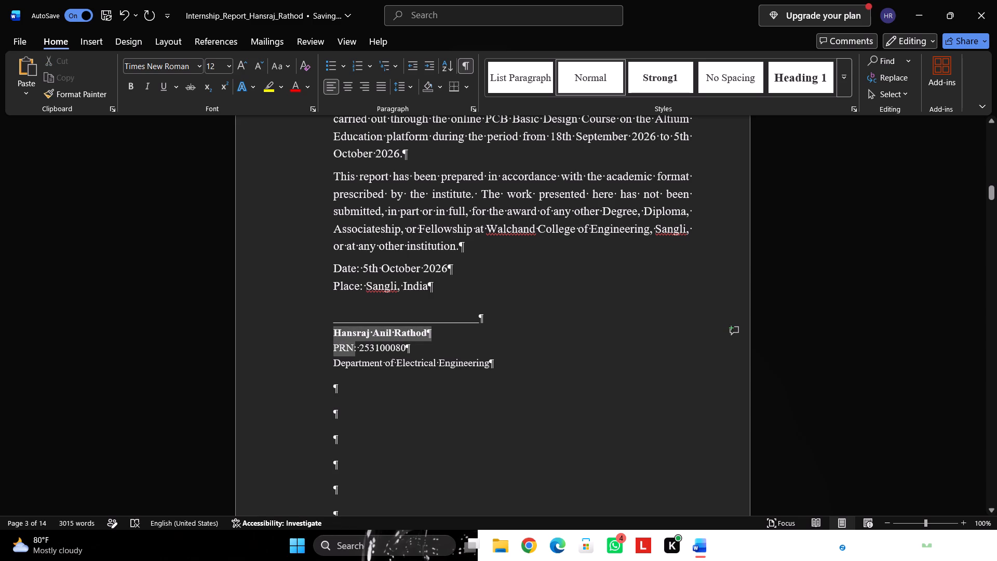
drag(362, 351, 465, 366)
click(563, 325)
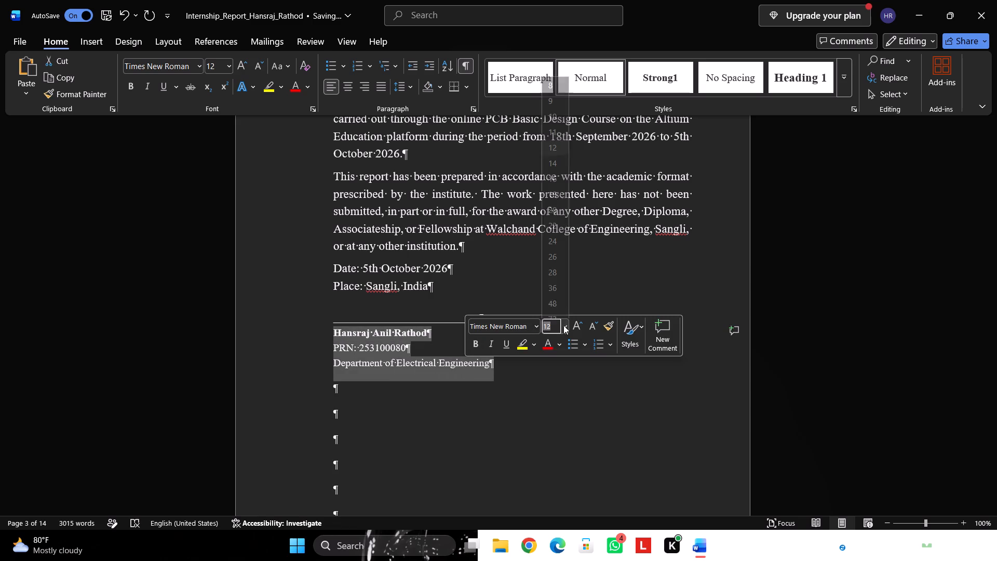
click(558, 153)
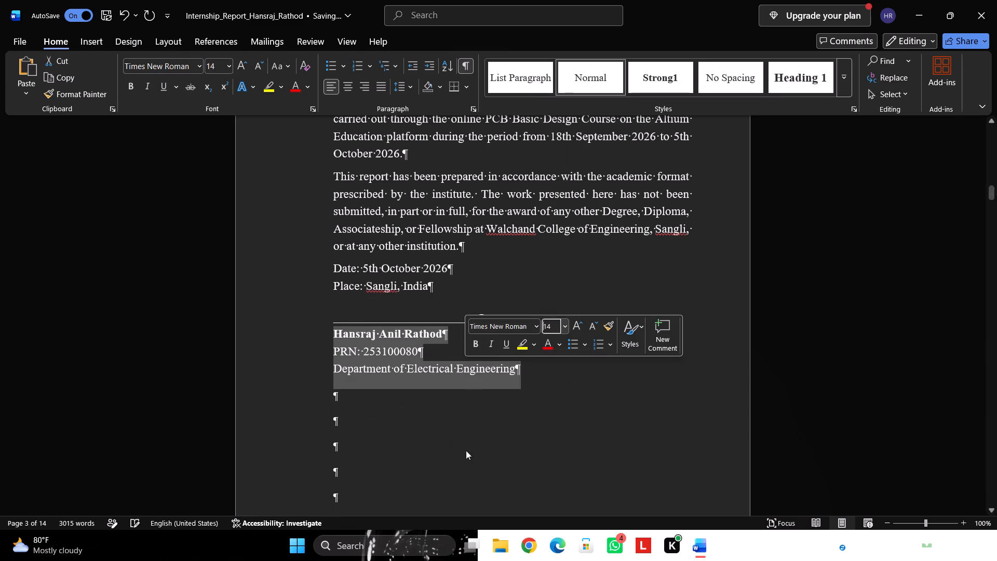
click(496, 516)
click(592, 345)
Set the font size of the "3. Declaration" heading to 16.
scroll(630, 337, down, 2)
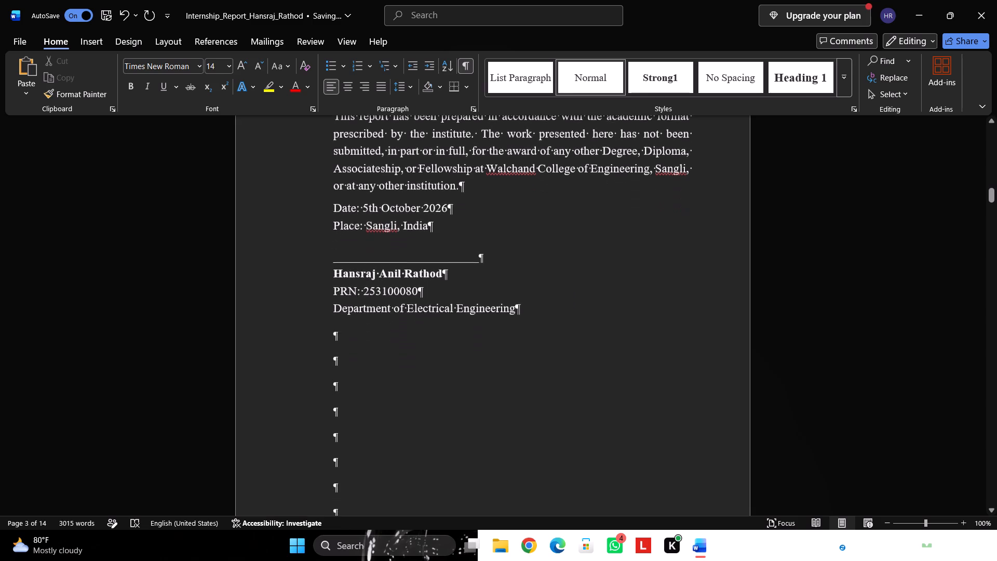
scroll(561, 321, down, 5)
scroll(561, 320, up, 10)
scroll(563, 317, down, 20)
scroll(563, 317, down, 2)
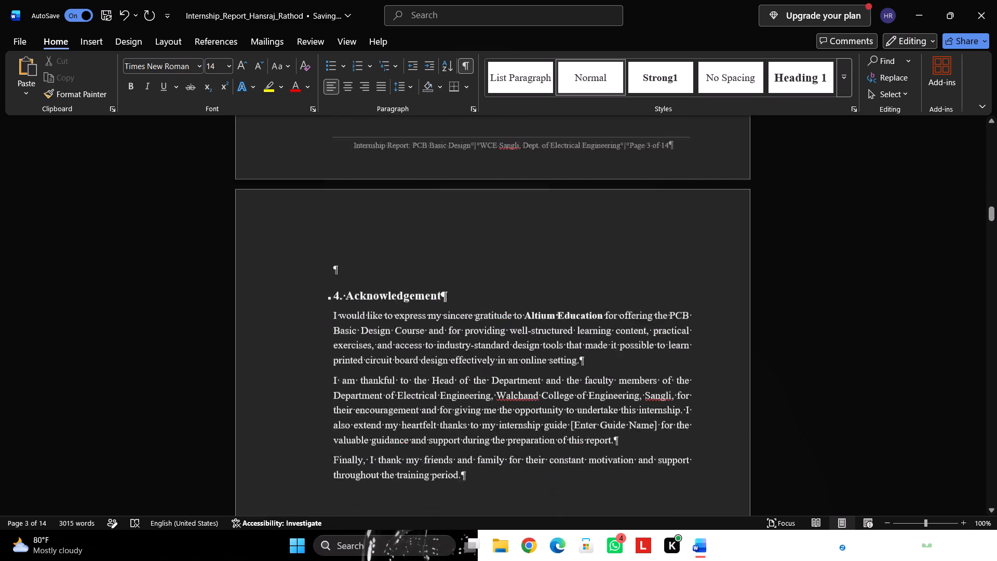
scroll(567, 316, down, 2)
scroll(409, 181, up, 11)
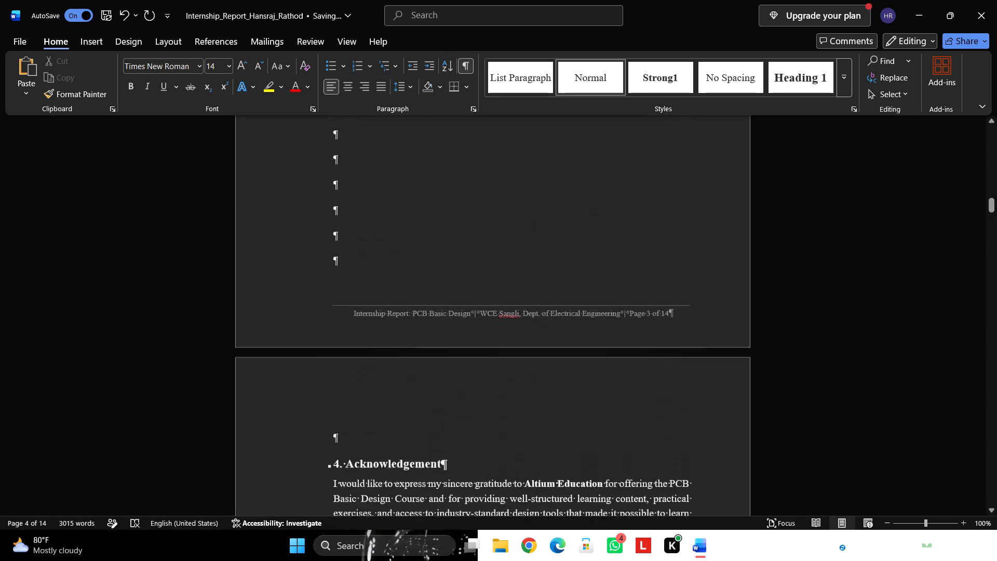
scroll(414, 181, up, 15)
drag(415, 223, 415, 223)
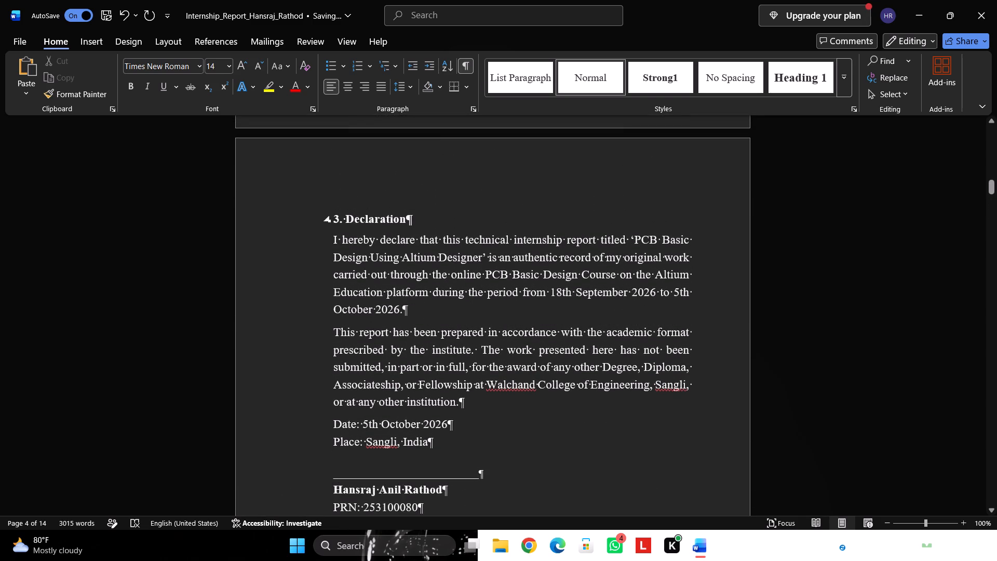
drag(415, 223, 333, 220)
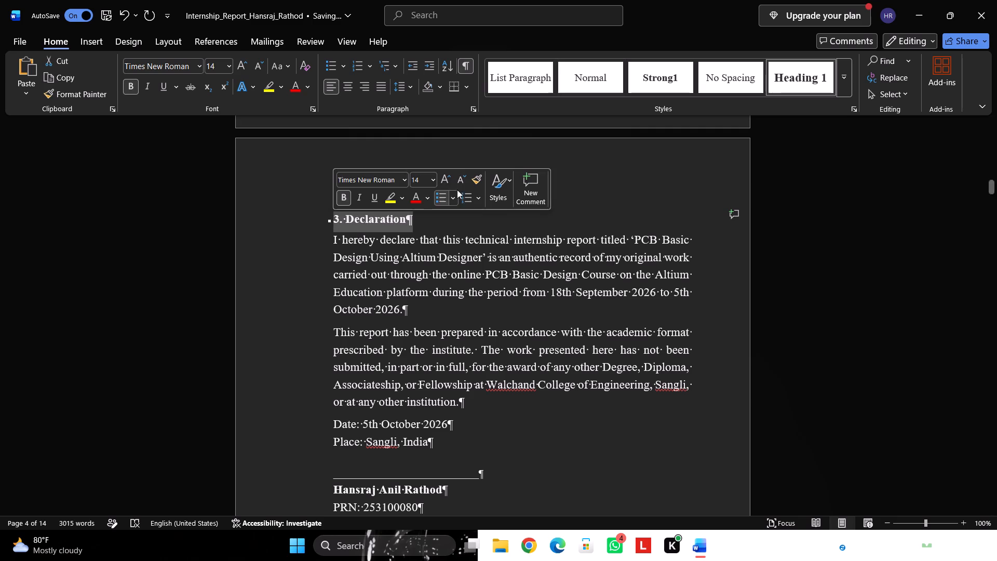
click(433, 177)
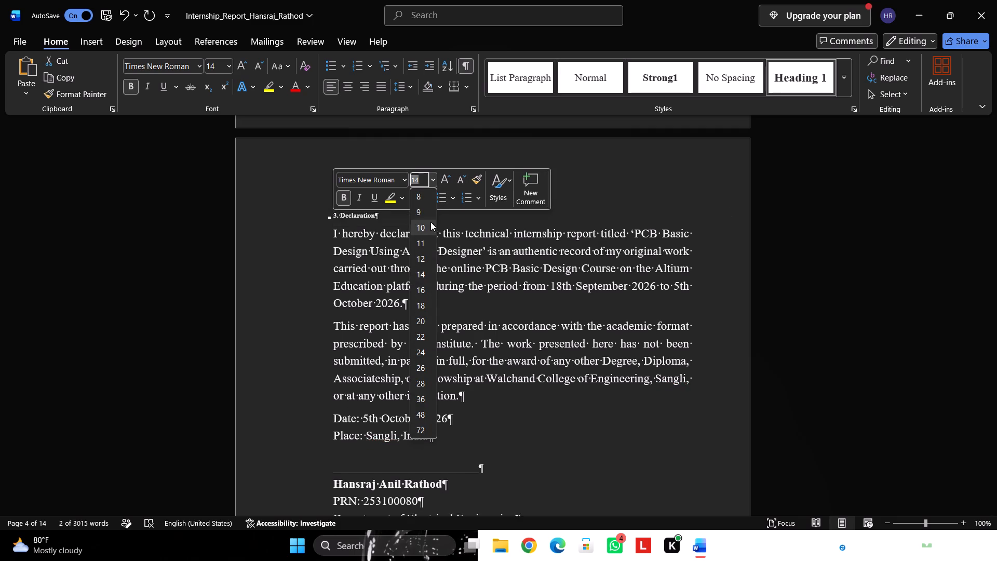
click(432, 283)
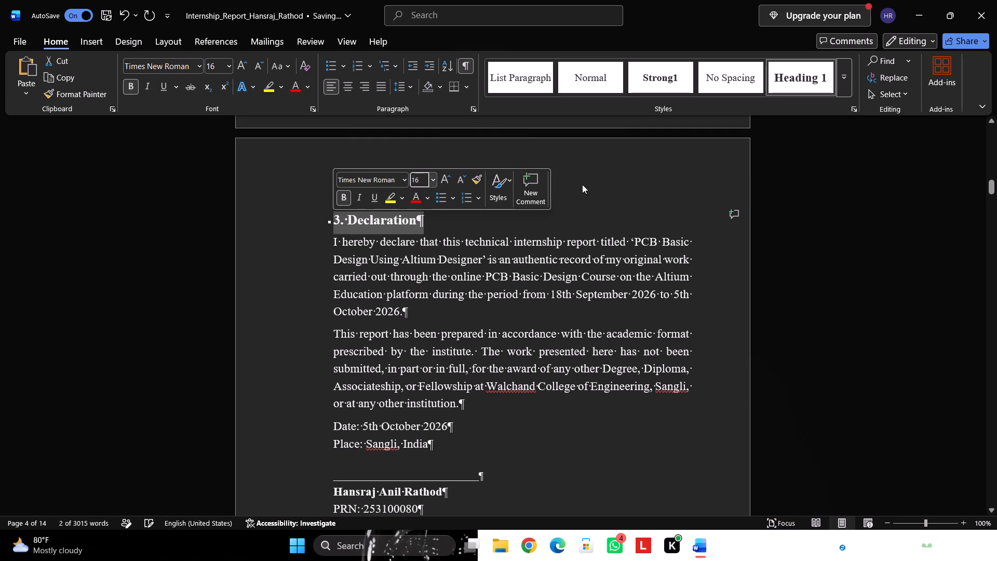
click(587, 184)
scroll(602, 184, down, 20)
scroll(602, 184, down, 4)
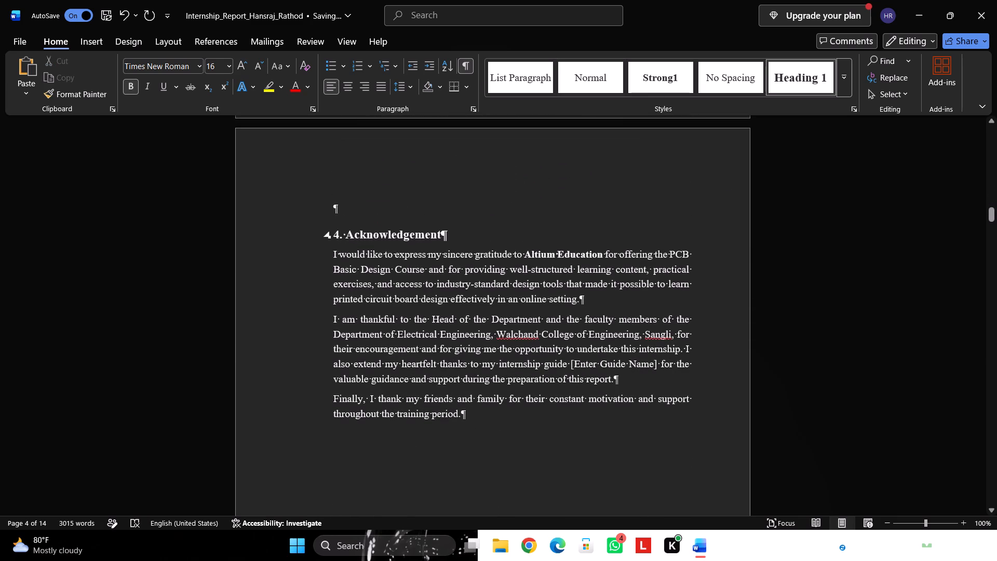
Set the font size of the "4. Acknowledgement" heading and the blank line above it to 16.
drag(457, 230, 335, 225)
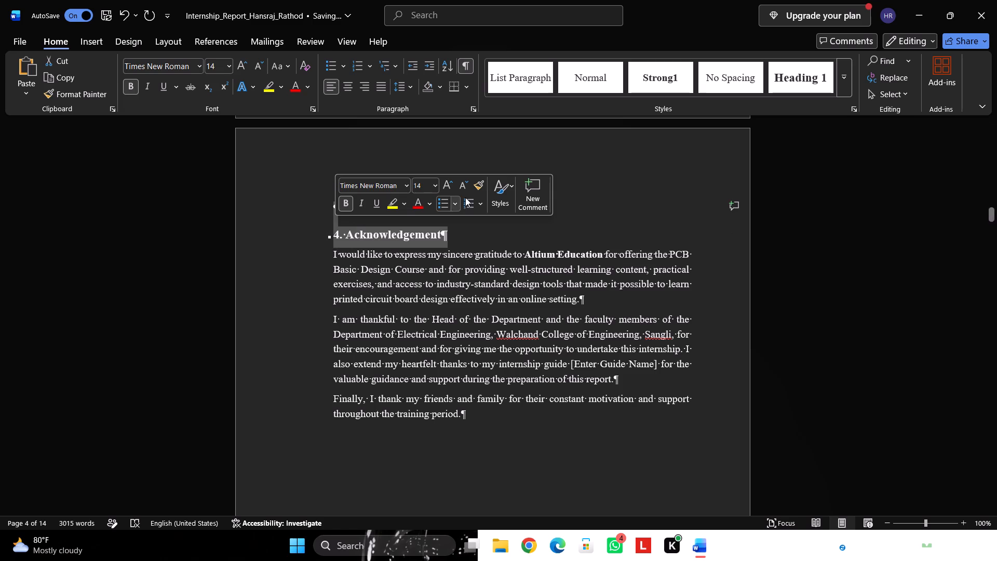
click(436, 188)
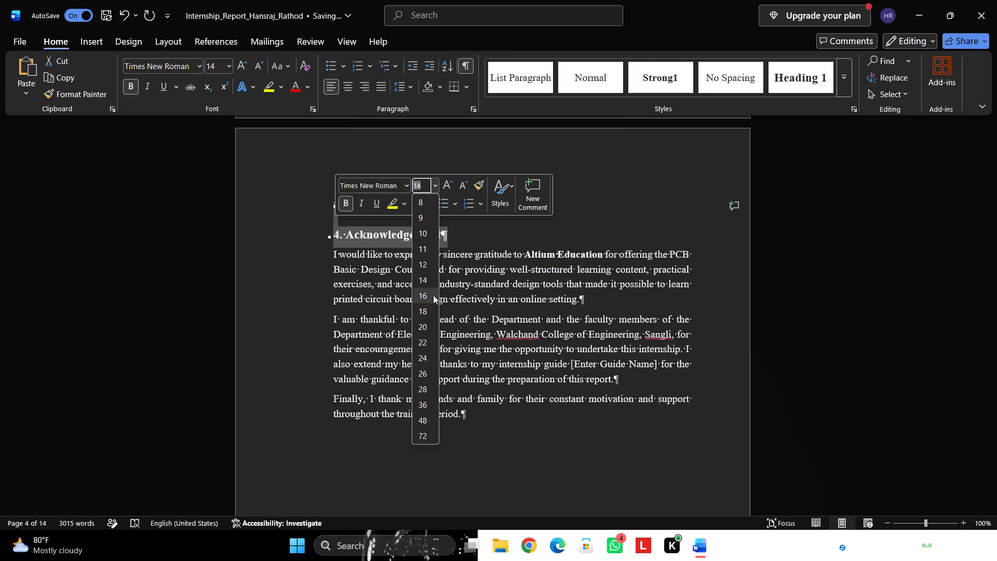
click(433, 295)
Set the font size of the three Acknowledgement body paragraphs to 14.
drag(332, 260, 479, 429)
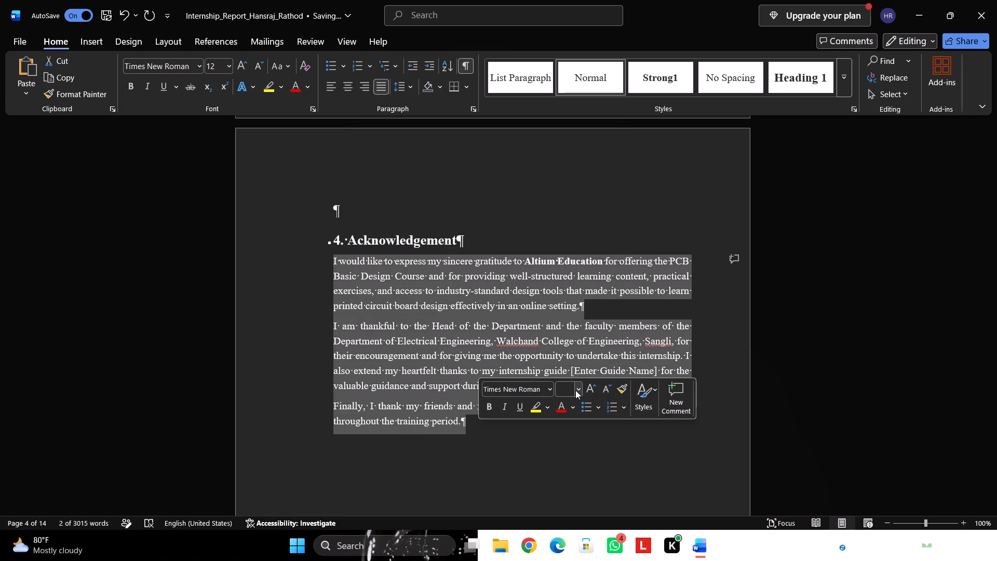
click(575, 390)
click(565, 218)
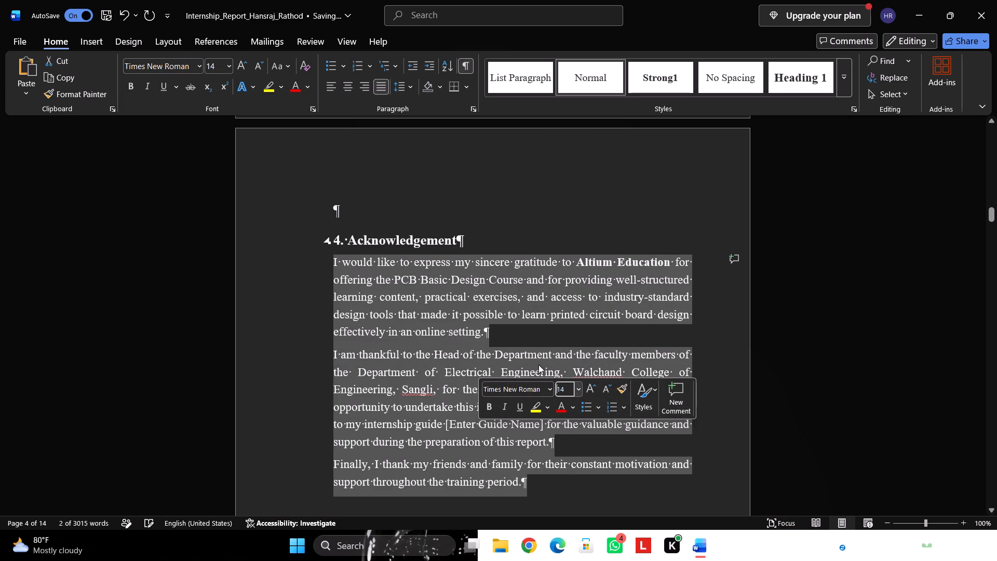
click(567, 154)
Examine the report's Abstract section, and compare it with the Abstract and Objectives page of the reference PDF in Edge.
scroll(571, 233, down, 20)
scroll(571, 233, down, 6)
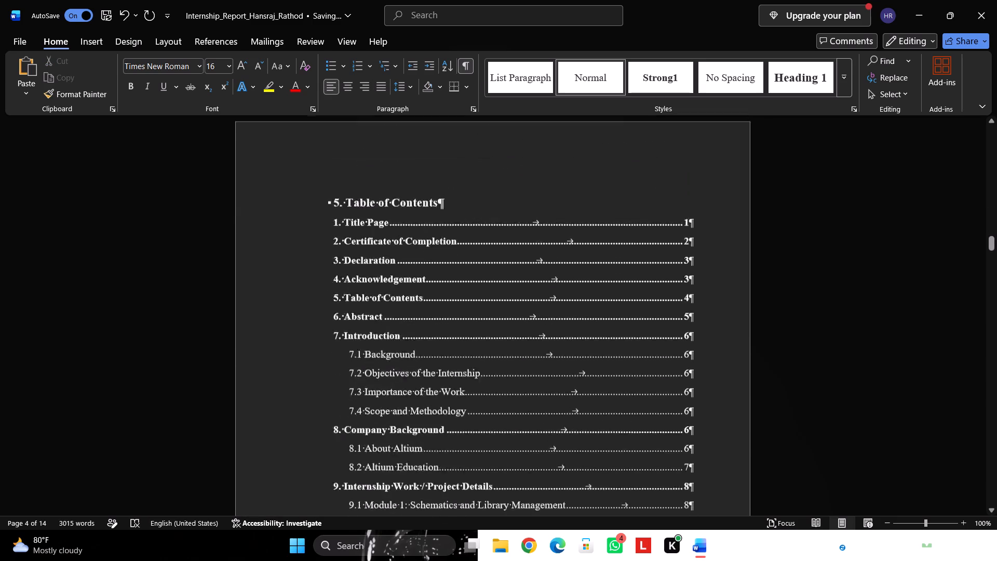
scroll(580, 239, down, 5)
scroll(578, 235, down, 19)
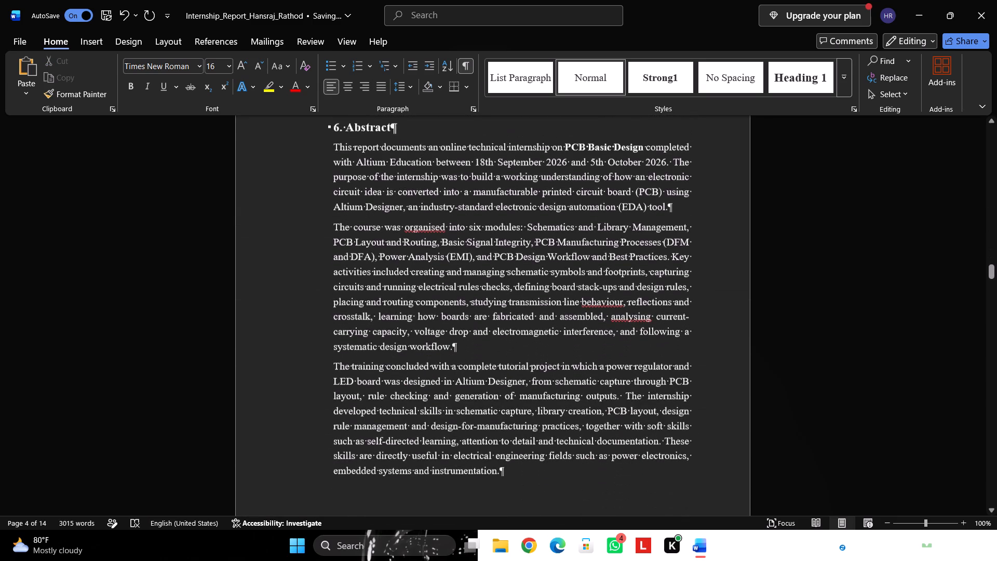
scroll(578, 241, down, 8)
scroll(578, 237, up, 11)
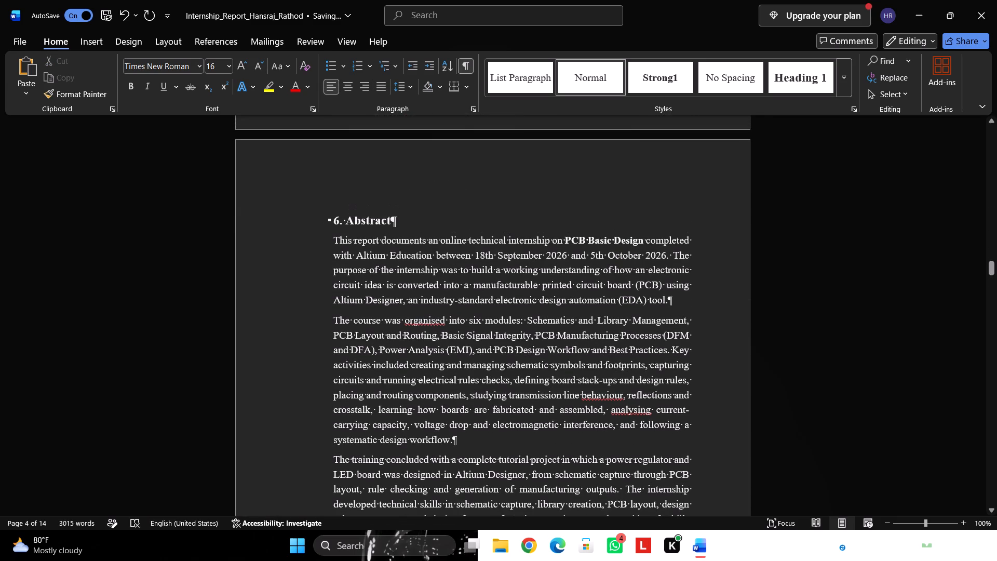
click(331, 234)
click(564, 540)
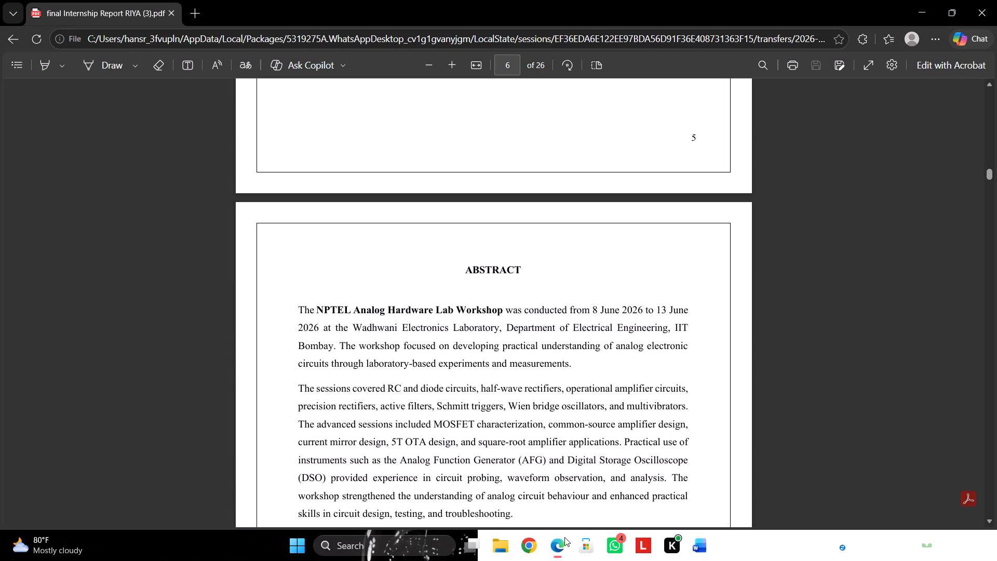
scroll(485, 332, down, 4)
scroll(534, 276, up, 3)
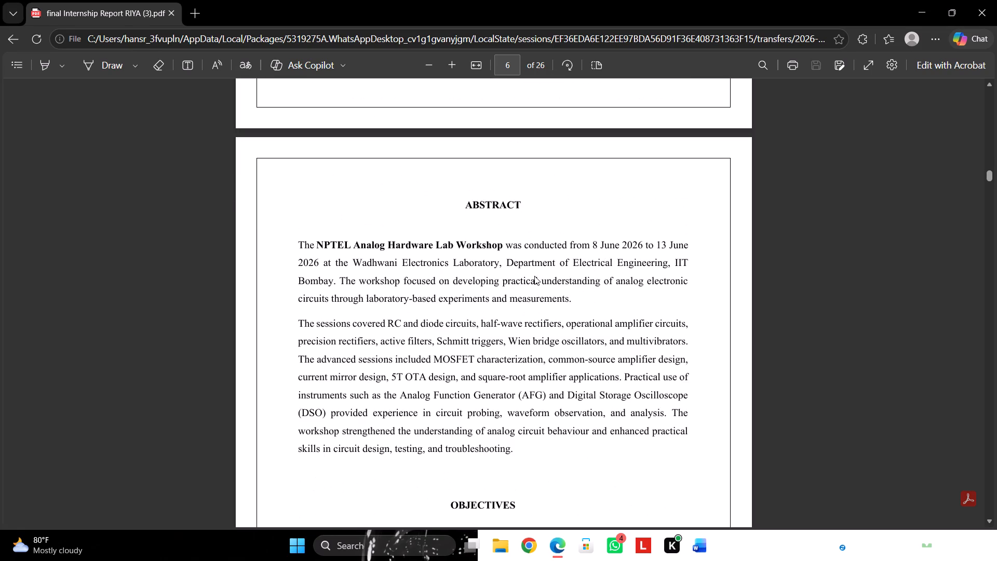
scroll(534, 276, down, 4)
scroll(535, 276, up, 2)
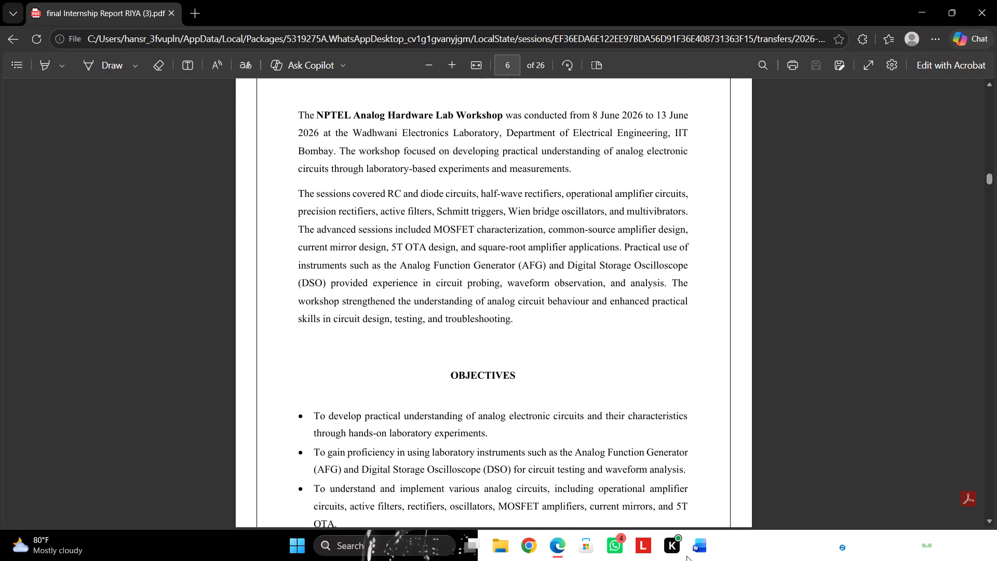
Switch back to the internship report in Word and capture a screenshot of the whole "6. Abstract" section.
click(690, 550)
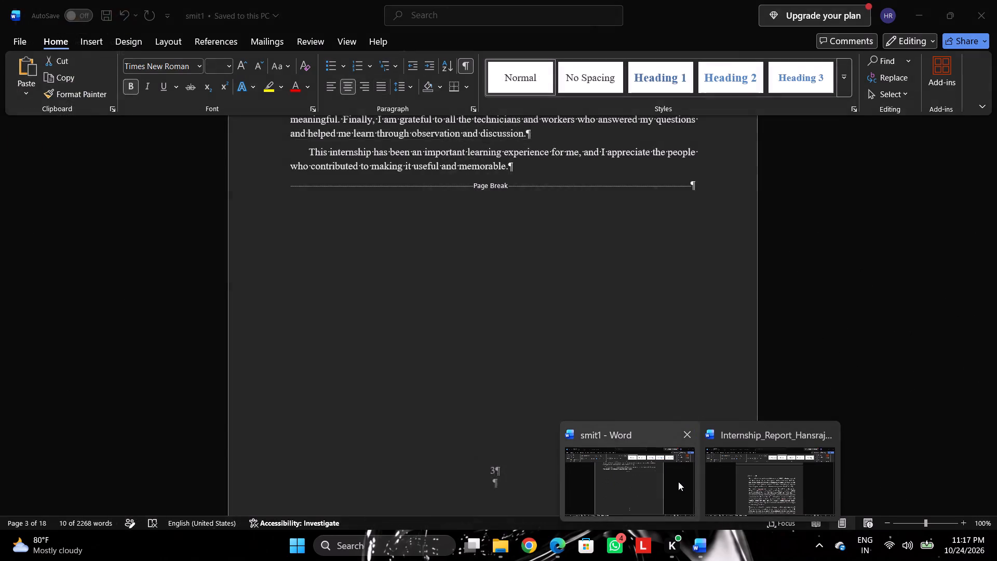
click(771, 494)
scroll(480, 330, down, 3)
scroll(473, 290, up, 1)
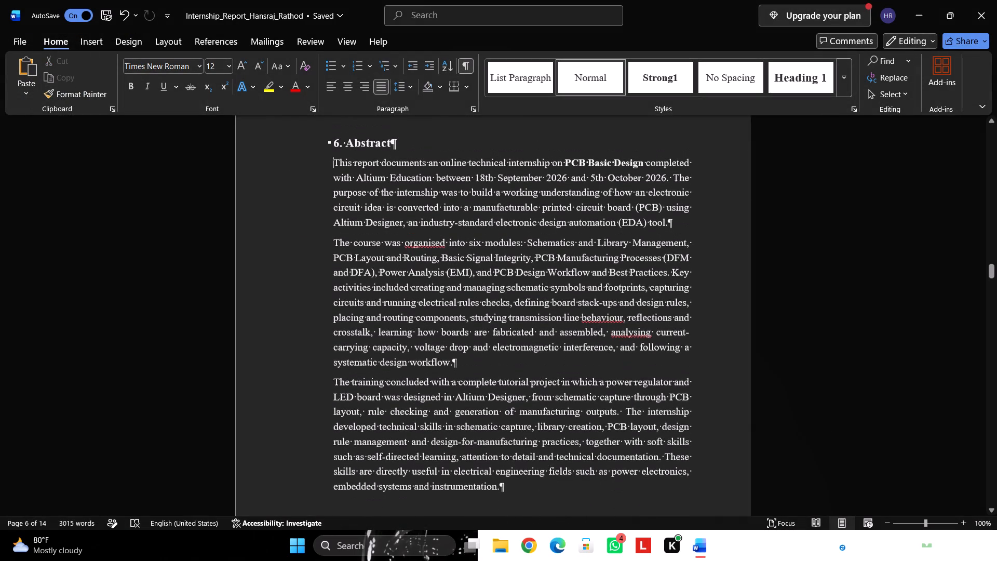
scroll(471, 287, down, 1)
scroll(472, 286, up, 1)
scroll(472, 286, down, 1)
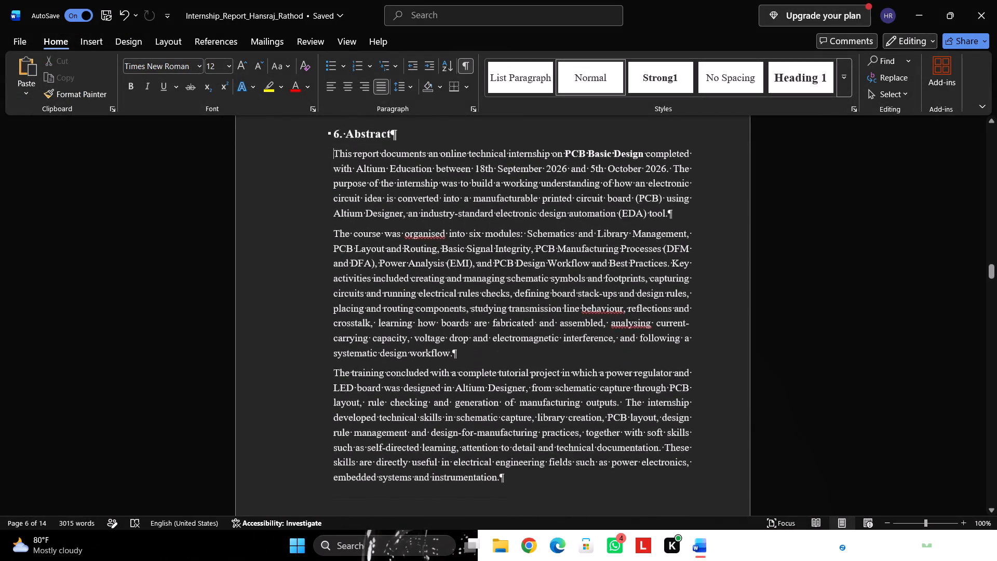
key(Print)
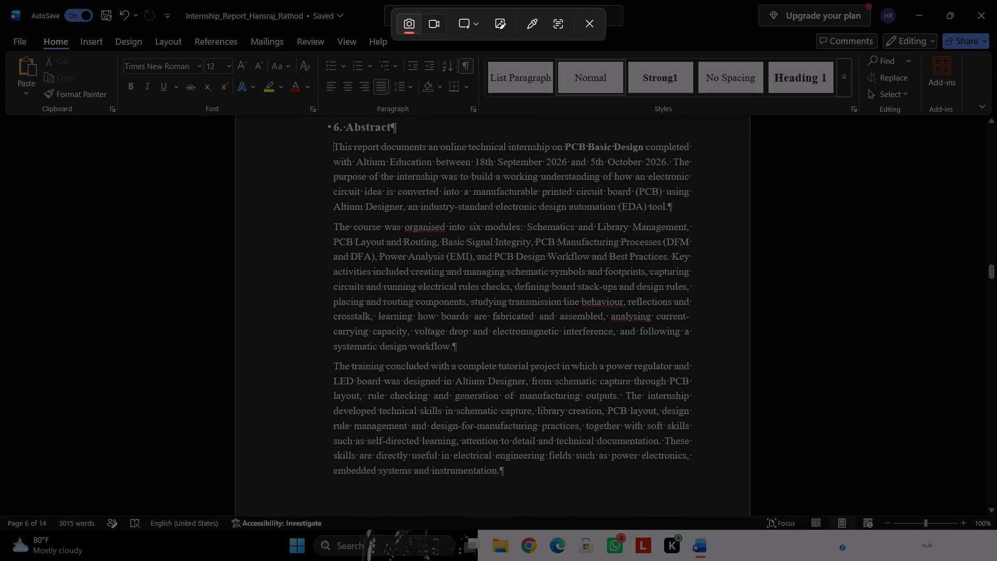
drag(302, 113, 717, 483)
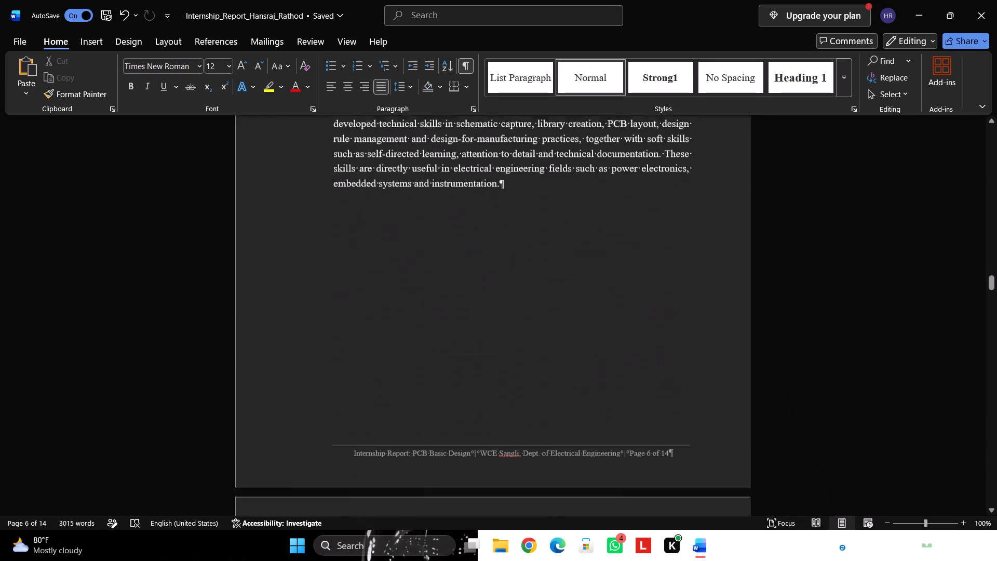
scroll(470, 279, down, 10)
scroll(470, 278, up, 12)
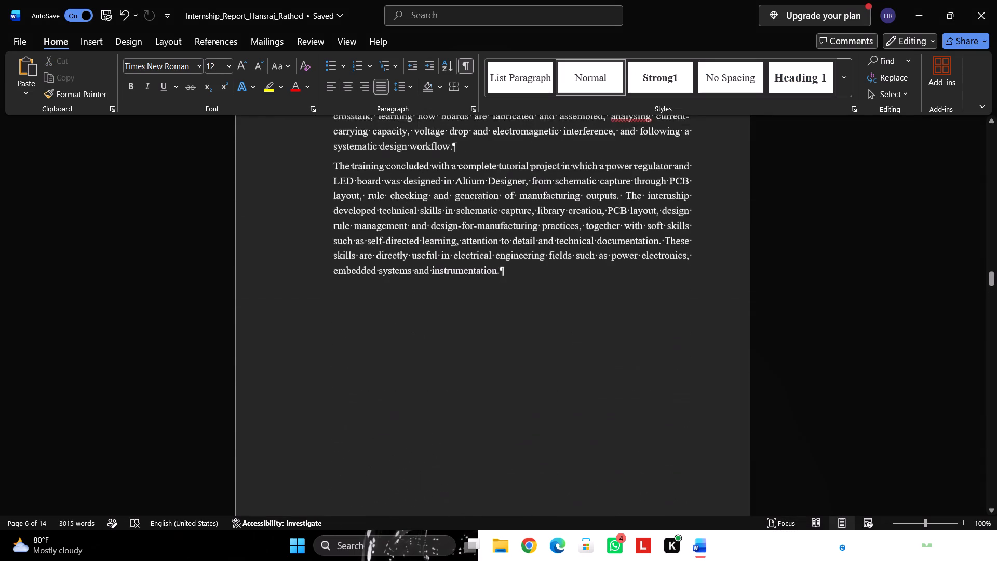
scroll(473, 276, up, 7)
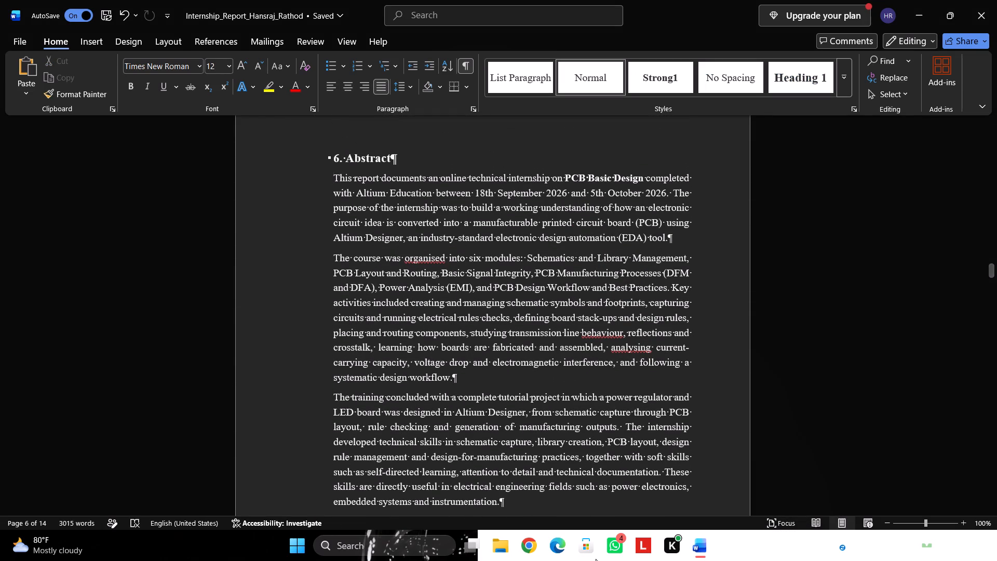
Examine the order of the Acknowledgement, Abstract and Index pages in the Edge reference PDF against the Word internship report.
click(564, 548)
scroll(500, 373, up, 5)
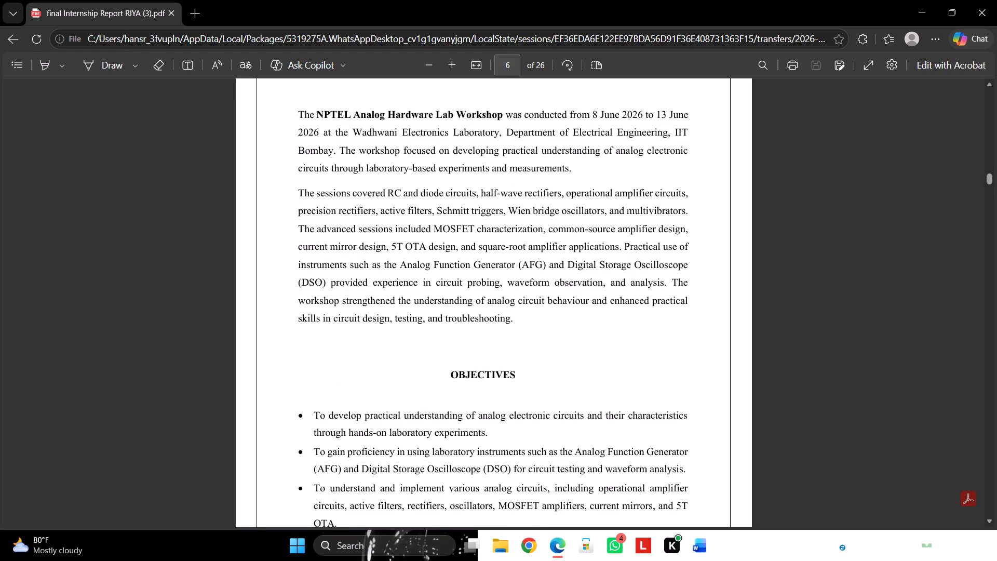
scroll(503, 371, up, 3)
scroll(503, 371, down, 15)
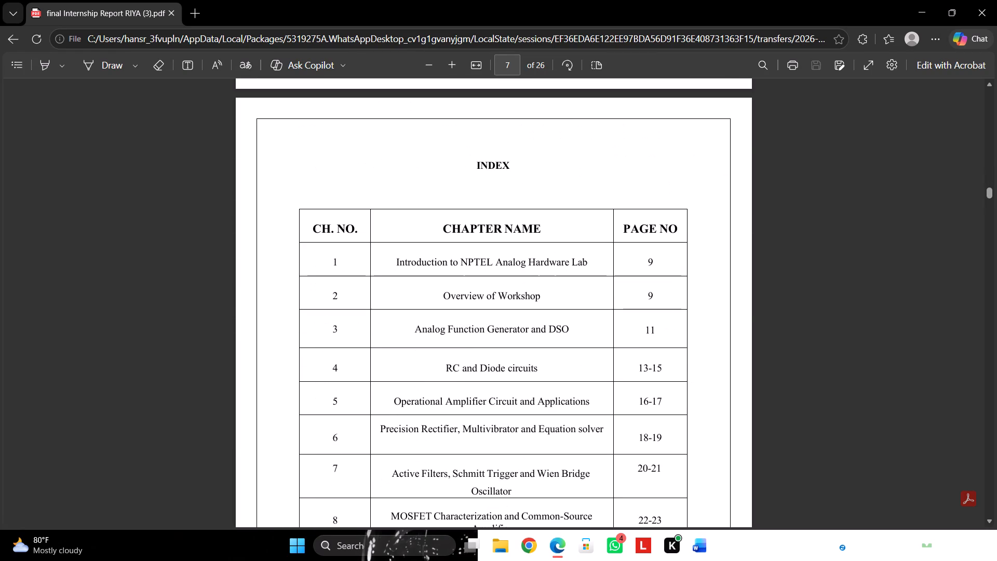
scroll(503, 366, down, 2)
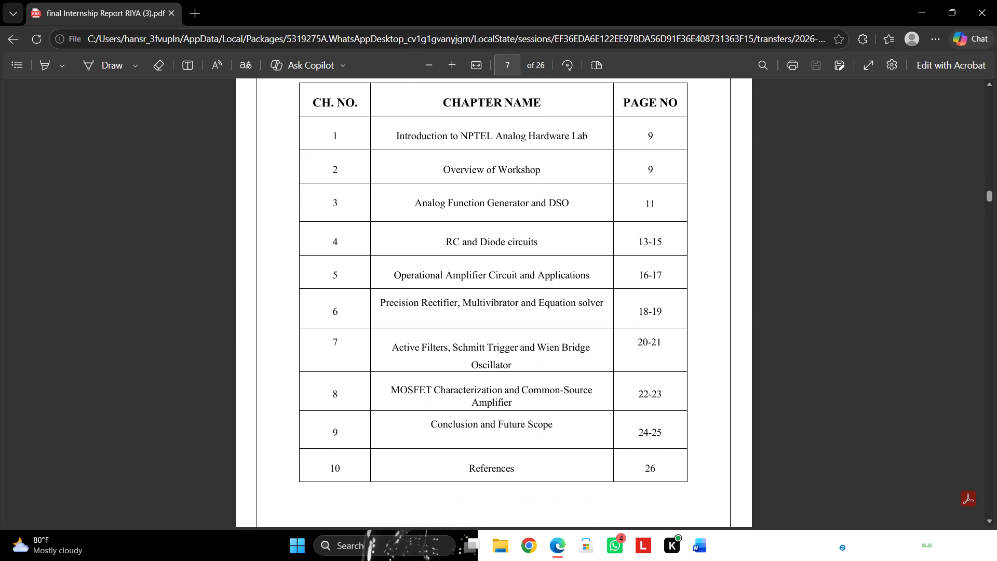
scroll(503, 358, up, 20)
scroll(503, 358, up, 3)
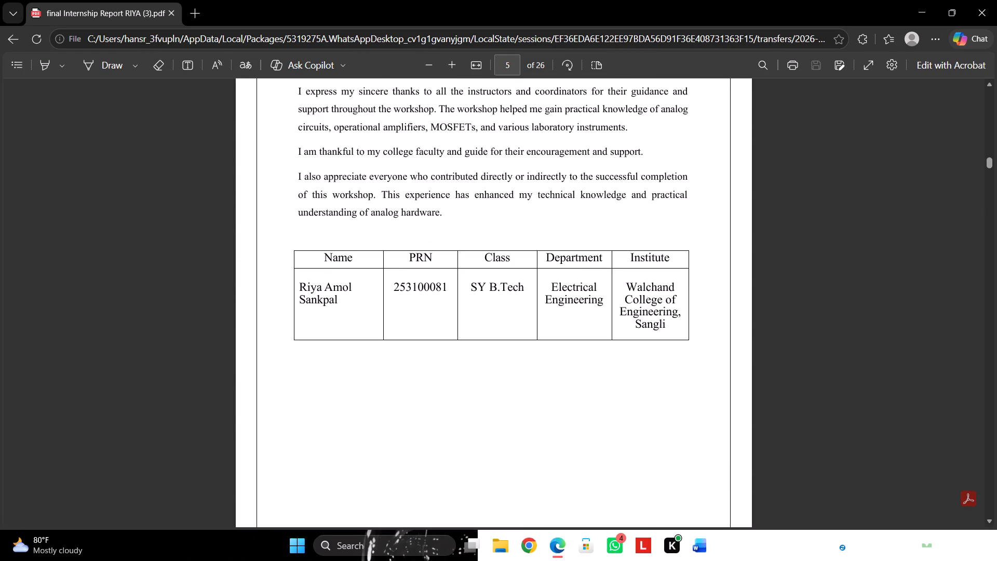
scroll(503, 357, up, 3)
scroll(503, 357, down, 15)
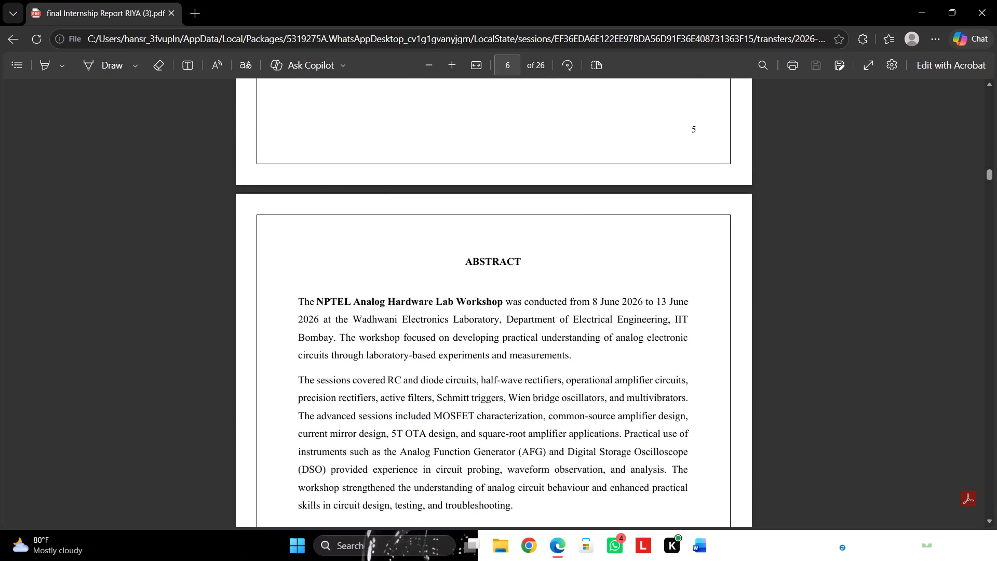
click(702, 533)
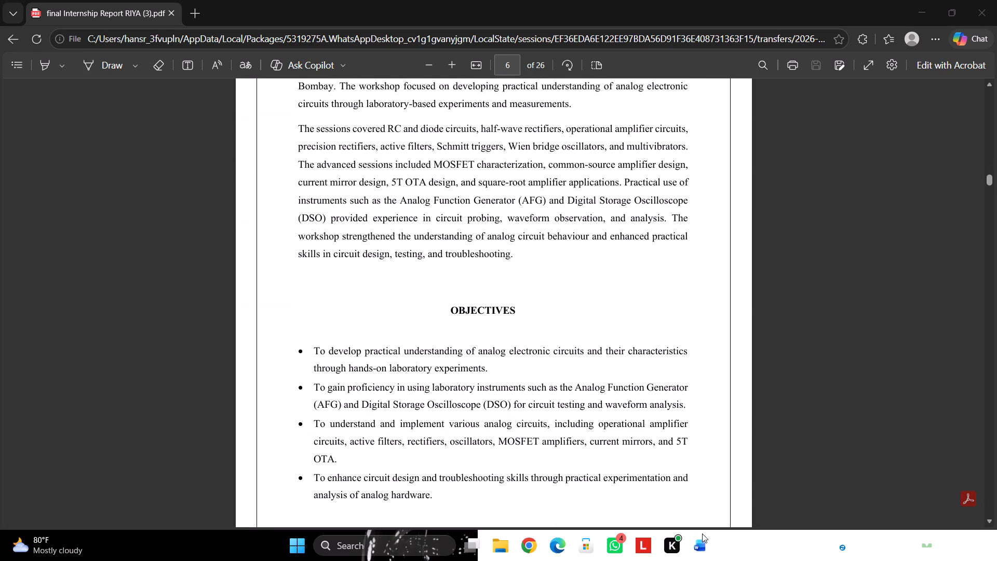
click(750, 490)
scroll(565, 333, up, 15)
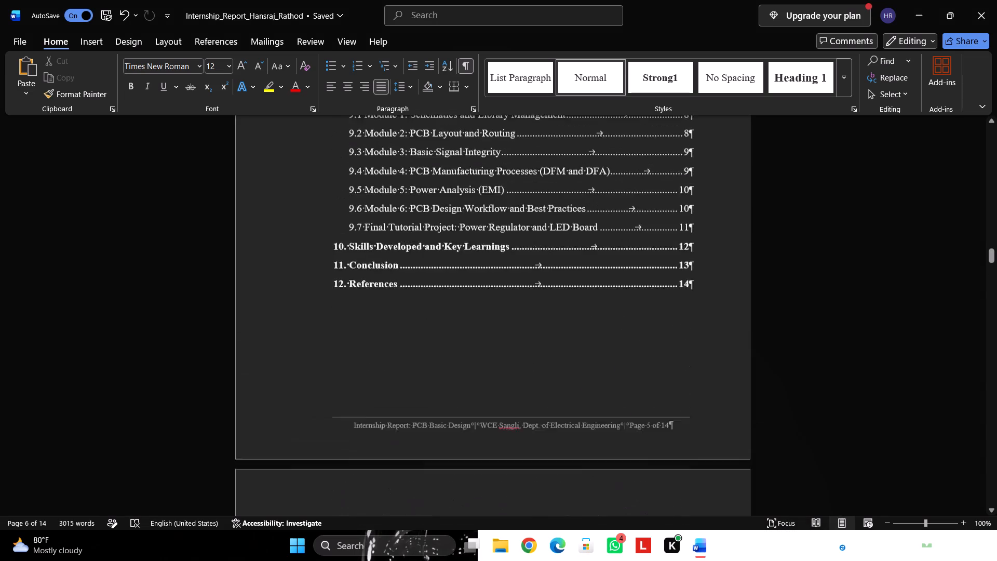
scroll(565, 331, up, 15)
scroll(565, 330, down, 1)
scroll(565, 330, up, 4)
scroll(565, 330, down, 4)
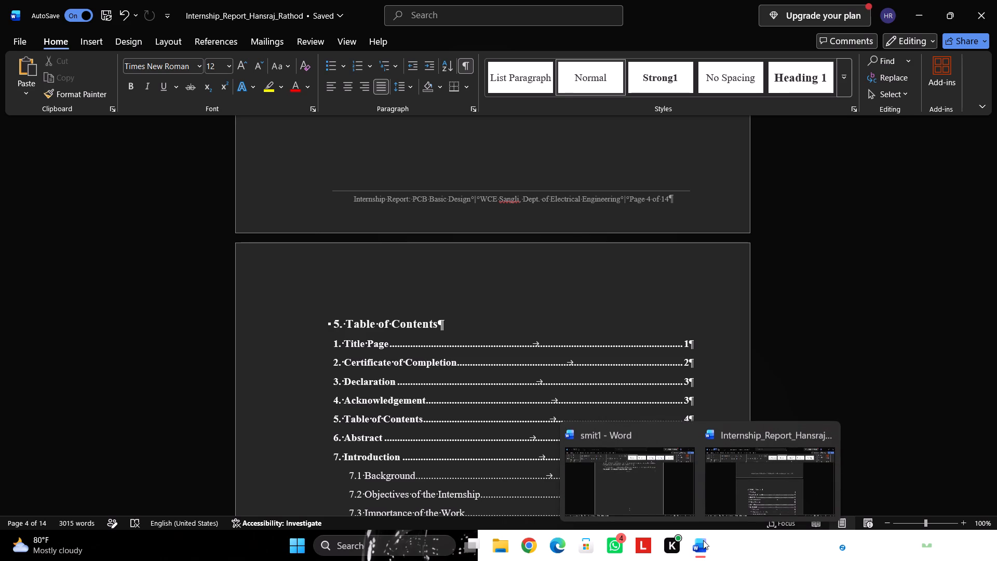
Compare the Index page of the reference PDF in Edge with "5. Table of Contents" in the Word internship report.
click(553, 542)
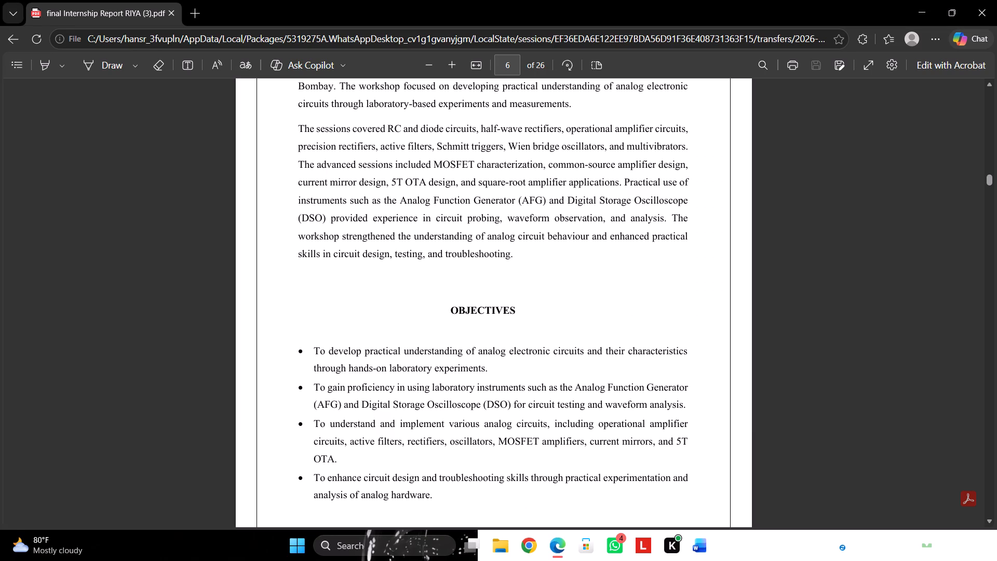
scroll(437, 375, down, 12)
scroll(461, 372, up, 2)
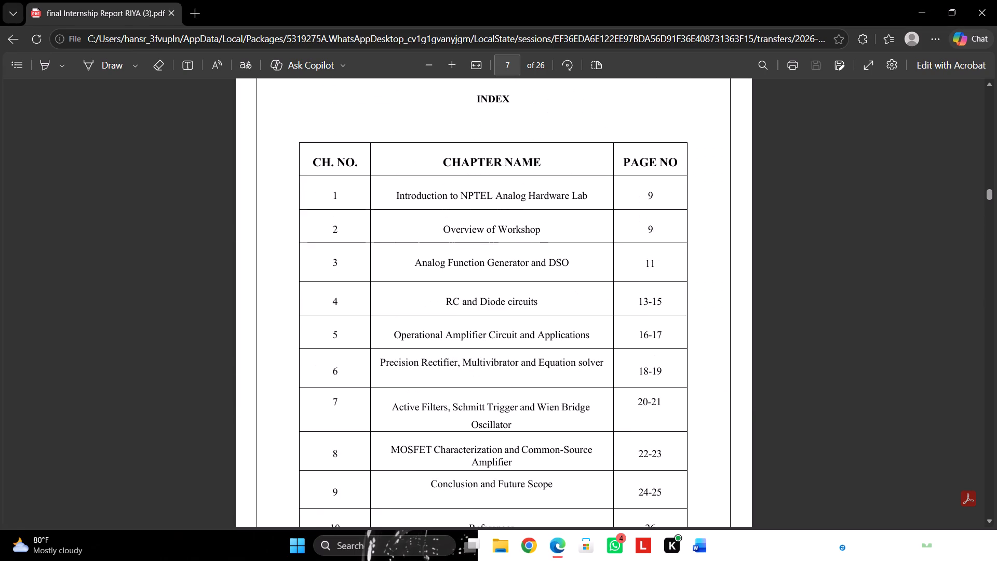
scroll(463, 370, down, 7)
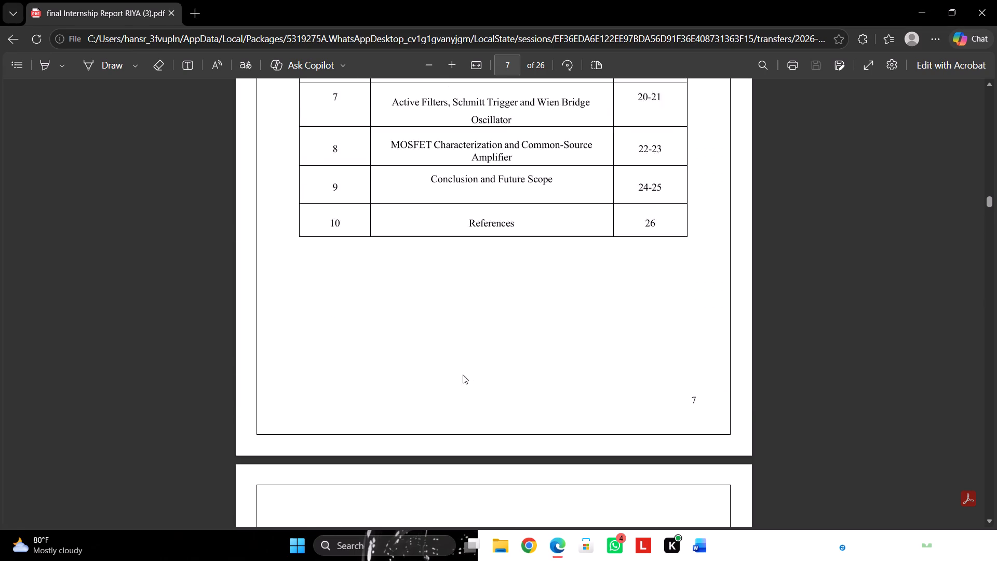
scroll(463, 375, down, 7)
scroll(461, 373, up, 3)
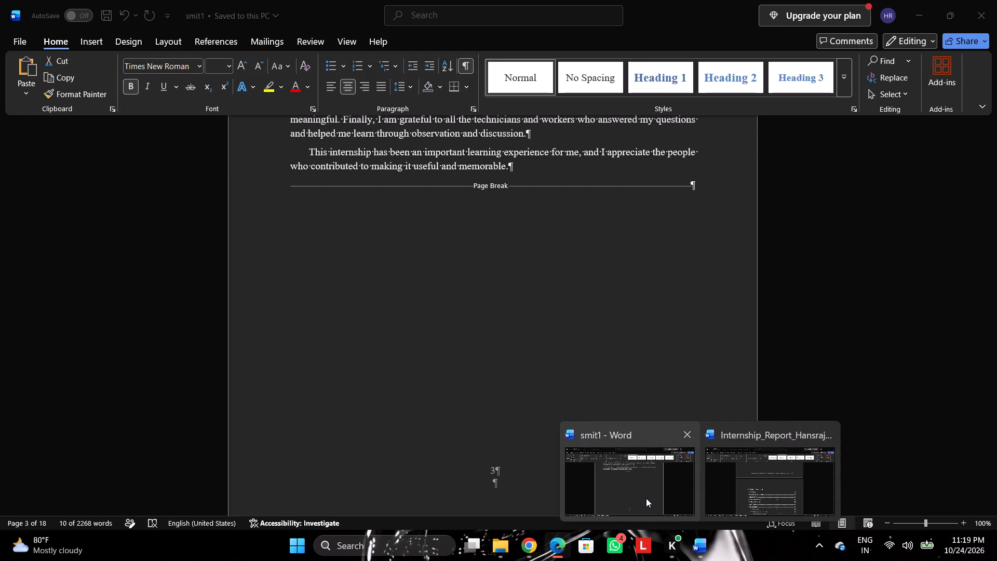
click(718, 490)
scroll(582, 342, down, 4)
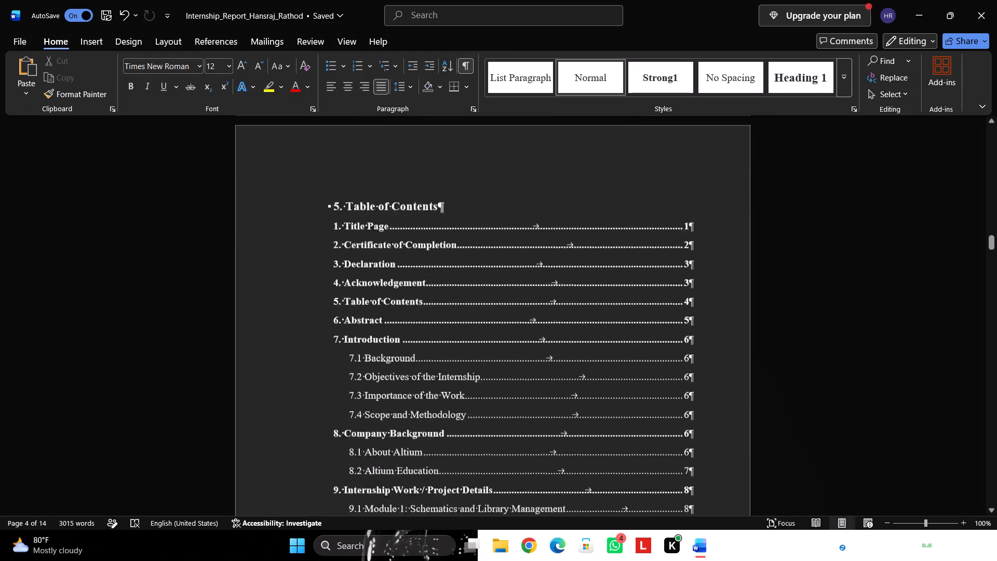
scroll(588, 334, down, 9)
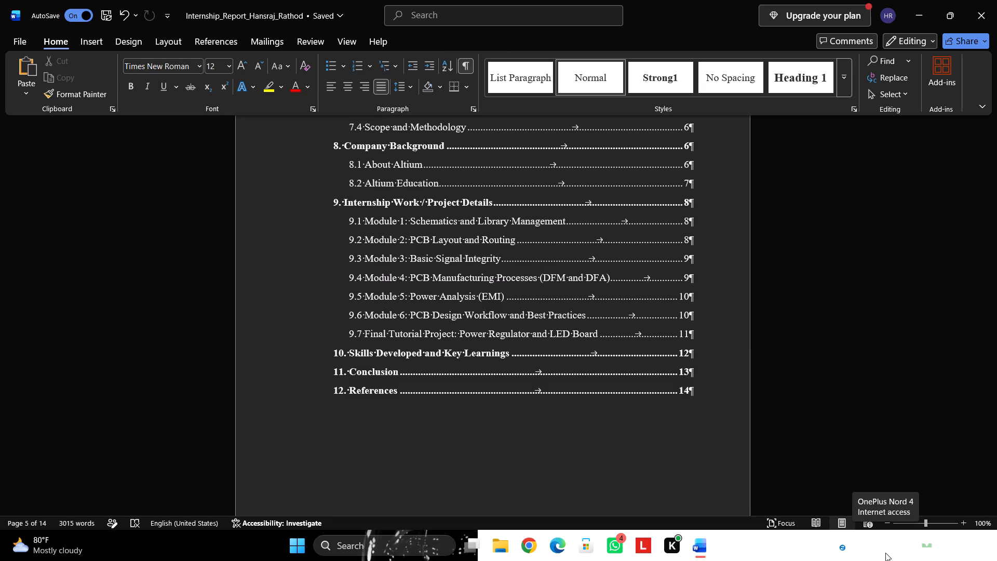
scroll(661, 329, up, 8)
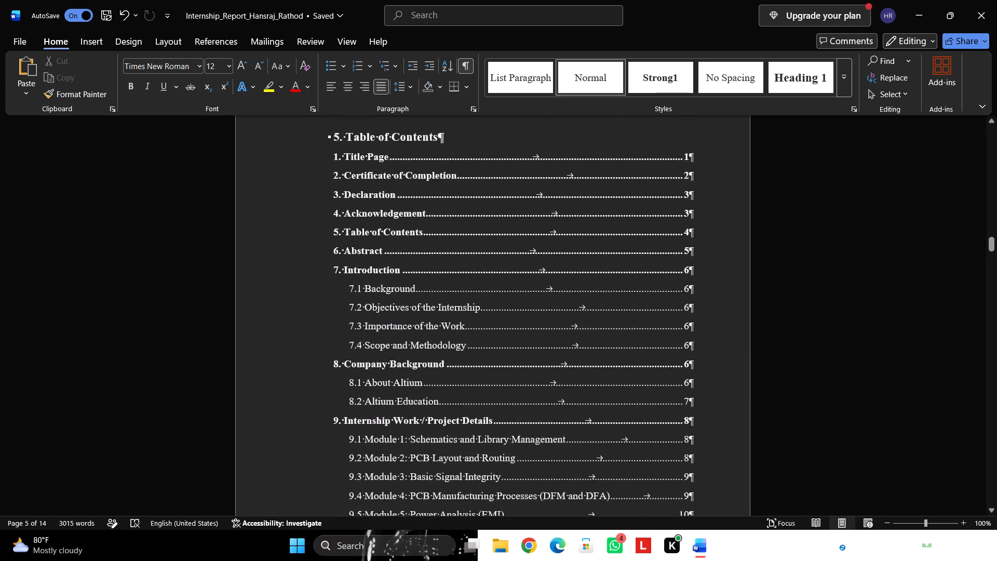
scroll(484, 368, up, 2)
scroll(608, 305, up, 2)
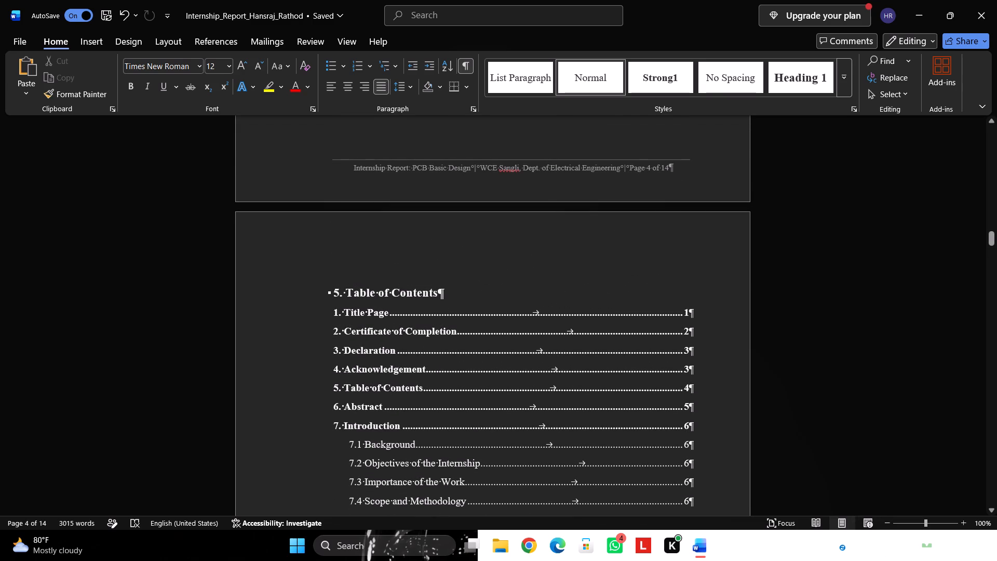
Review the report's pages from the Acknowledgement through the Table of Contents and Abstract to the Introduction.
scroll(415, 322, up, 16)
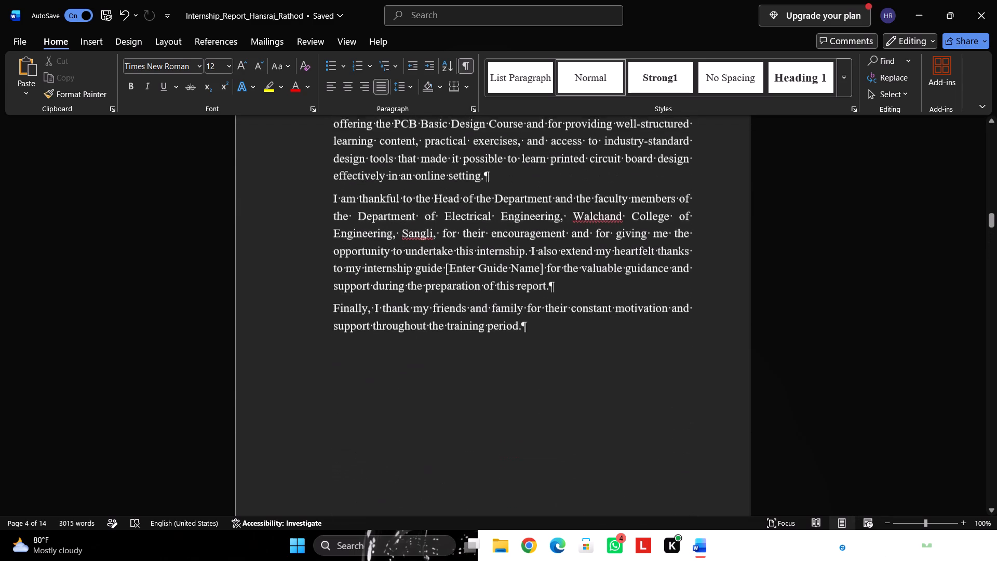
scroll(421, 314, up, 8)
scroll(421, 314, down, 20)
scroll(420, 338, up, 1)
scroll(420, 338, down, 7)
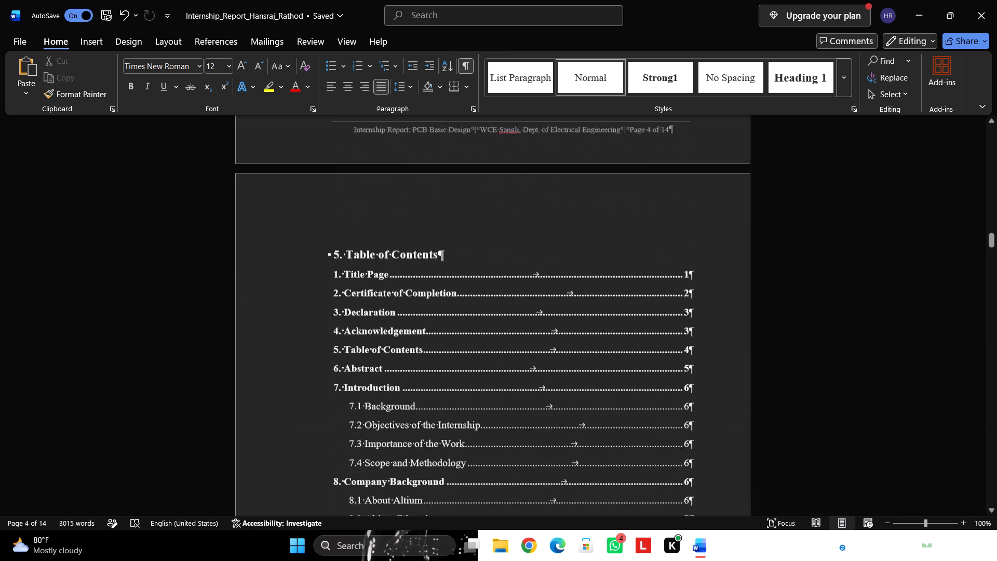
scroll(342, 266, down, 4)
scroll(343, 267, down, 19)
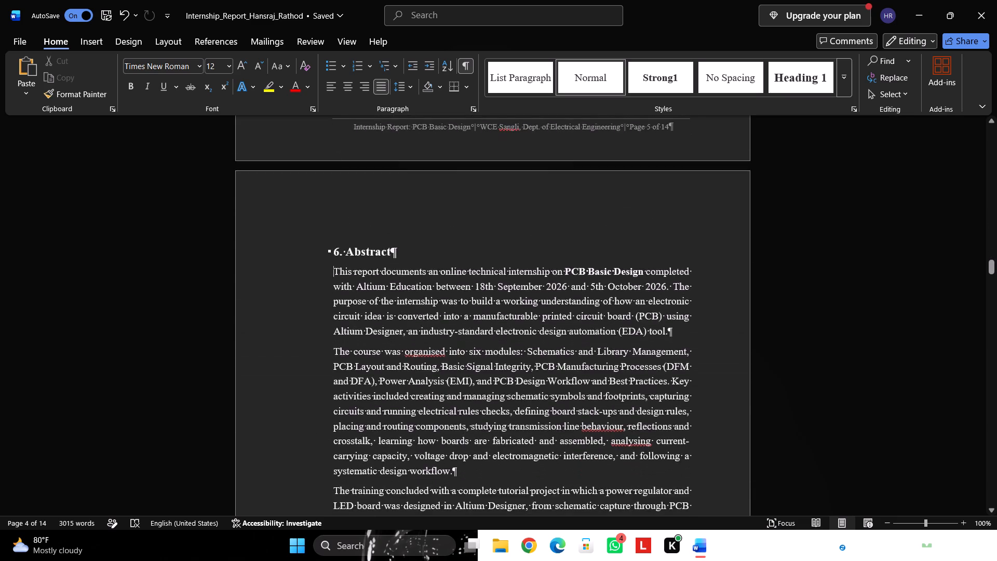
scroll(447, 309, down, 20)
scroll(447, 309, down, 6)
scroll(450, 312, up, 3)
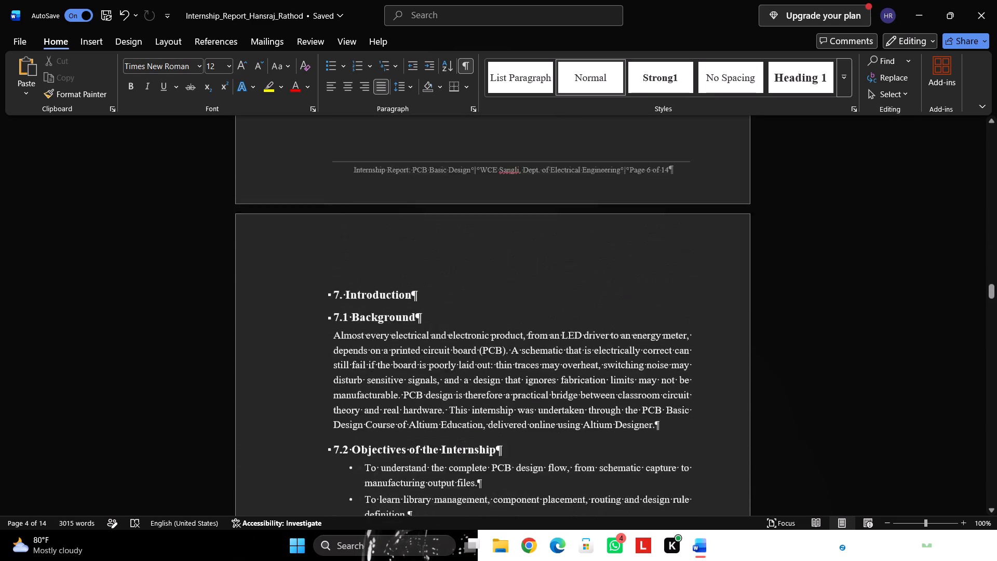
scroll(454, 309, up, 13)
scroll(566, 309, up, 5)
scroll(548, 465, up, 6)
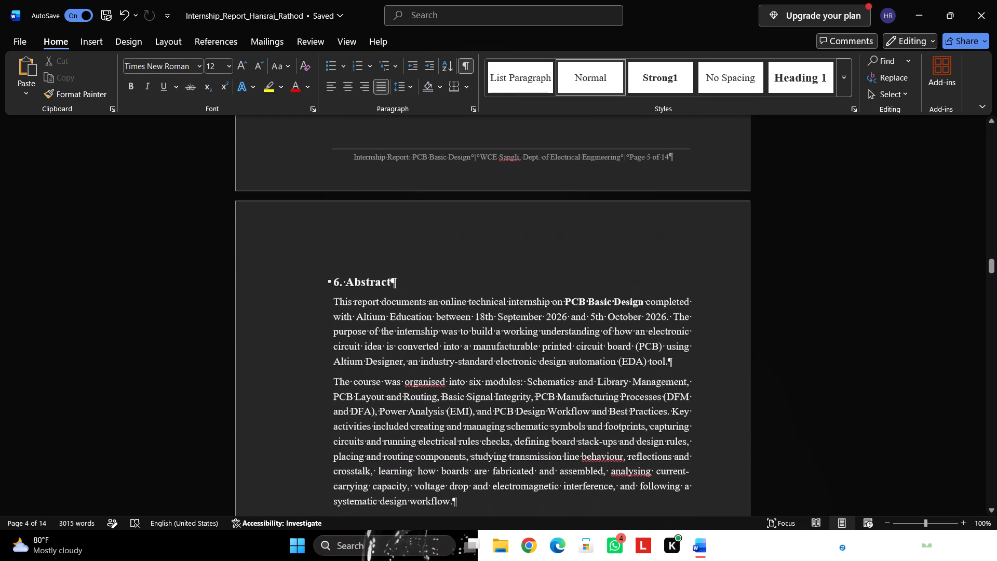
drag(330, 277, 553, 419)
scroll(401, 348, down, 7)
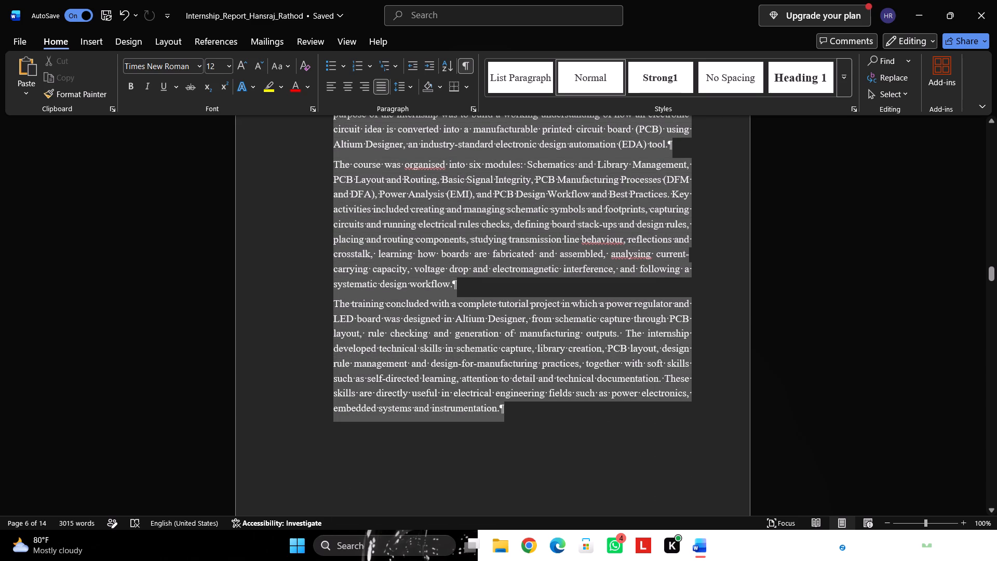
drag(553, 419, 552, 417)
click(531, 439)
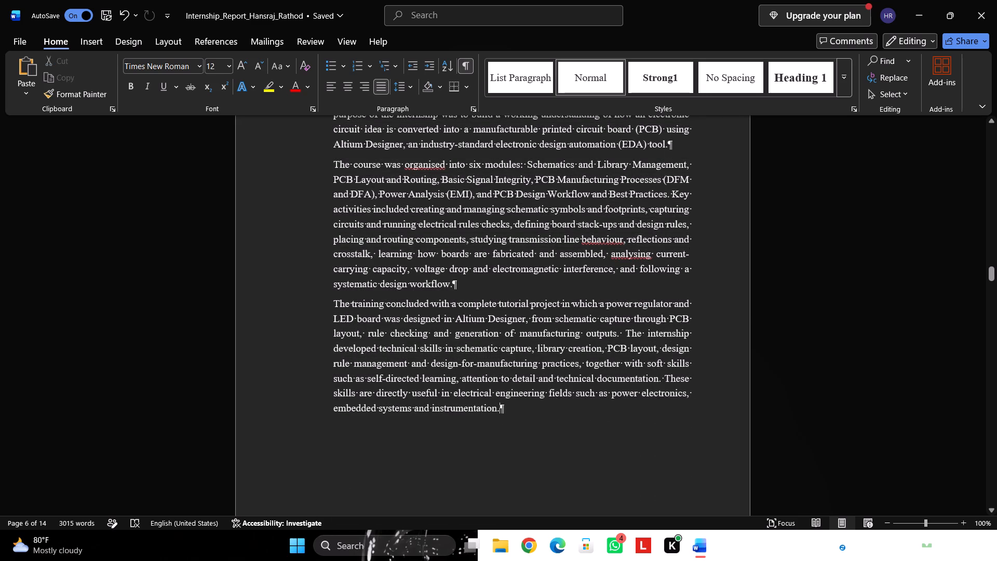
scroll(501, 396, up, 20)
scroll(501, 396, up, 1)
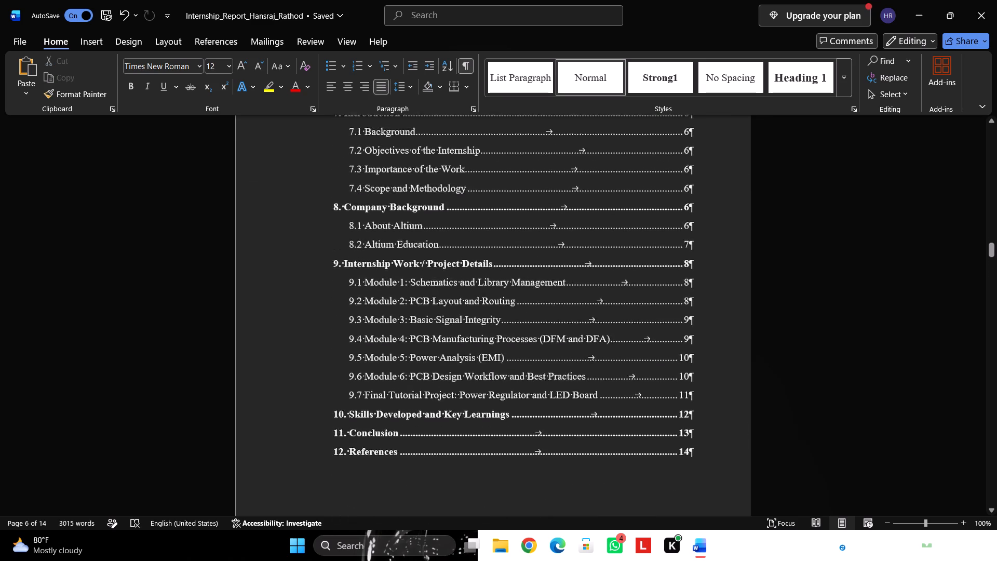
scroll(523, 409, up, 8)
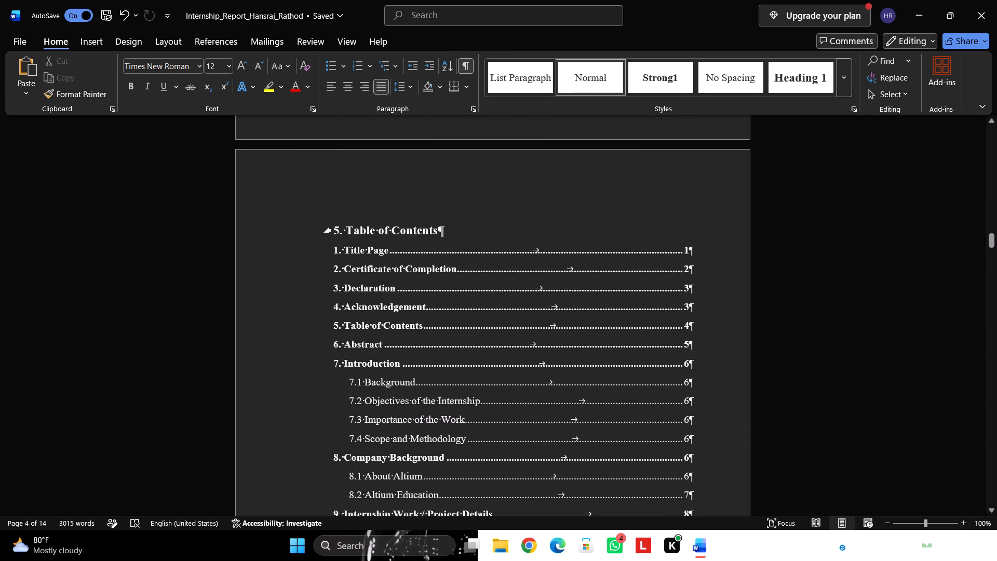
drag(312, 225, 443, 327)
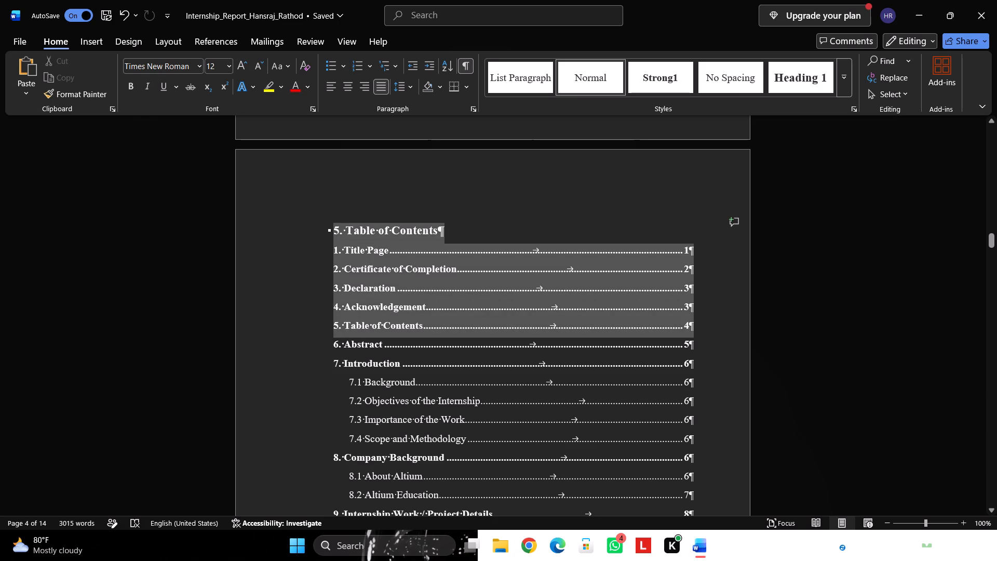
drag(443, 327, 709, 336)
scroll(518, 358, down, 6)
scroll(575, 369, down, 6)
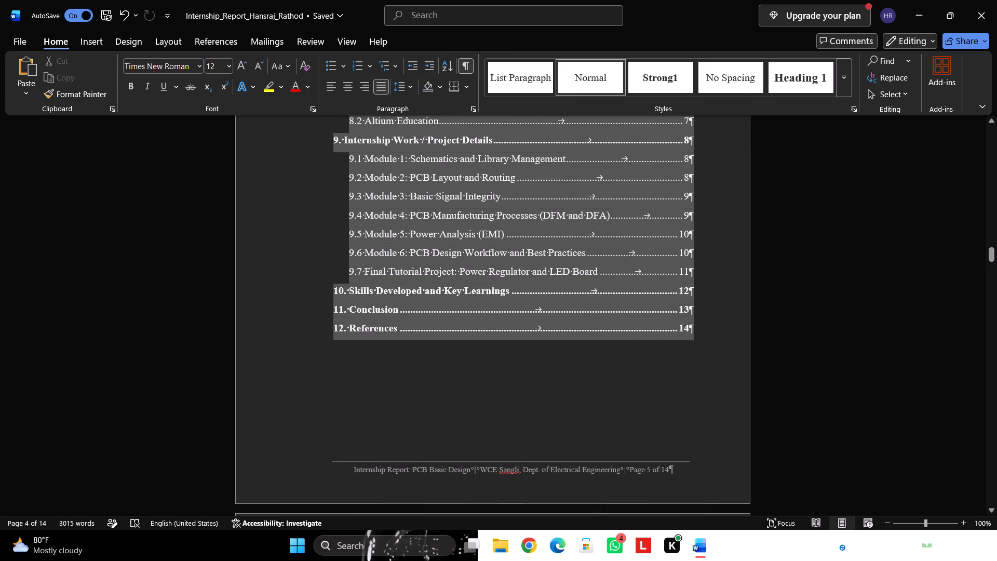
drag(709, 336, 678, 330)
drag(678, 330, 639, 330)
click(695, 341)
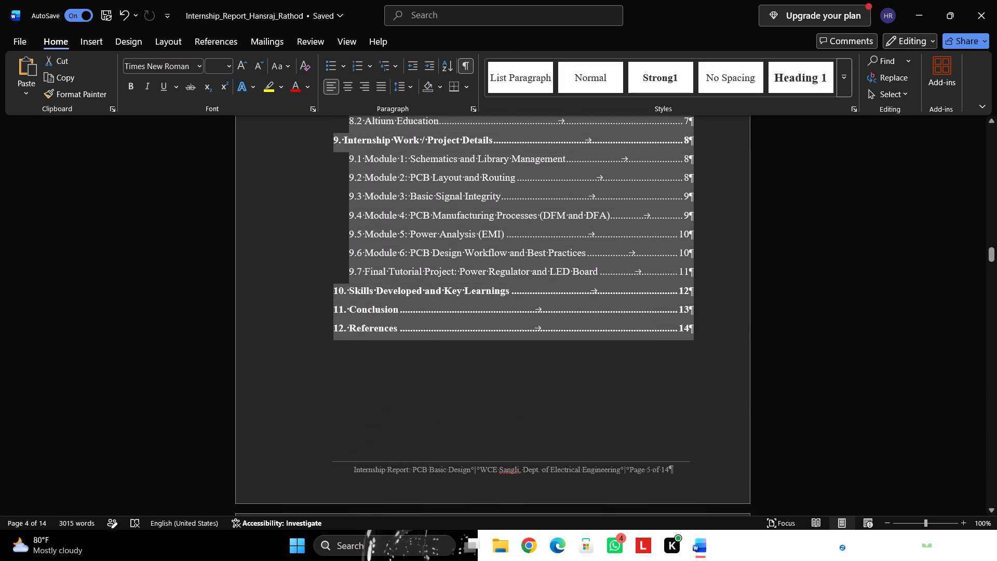
Cut the whole "5. Table of Contents" section, from its heading through the "12. References" entry, out of the report.
scroll(537, 282, up, 12)
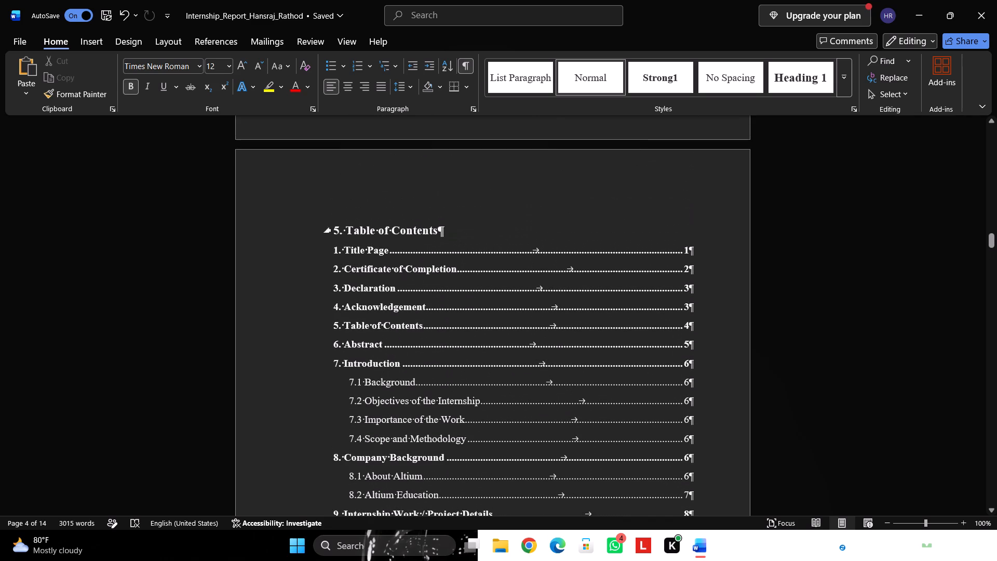
drag(315, 223, 549, 349)
scroll(451, 315, down, 13)
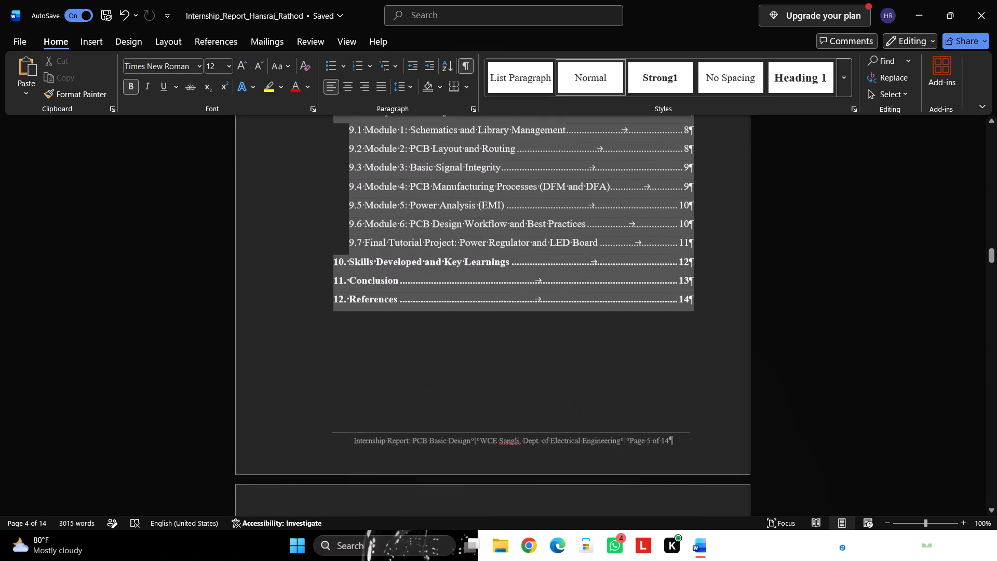
drag(549, 349, 615, 297)
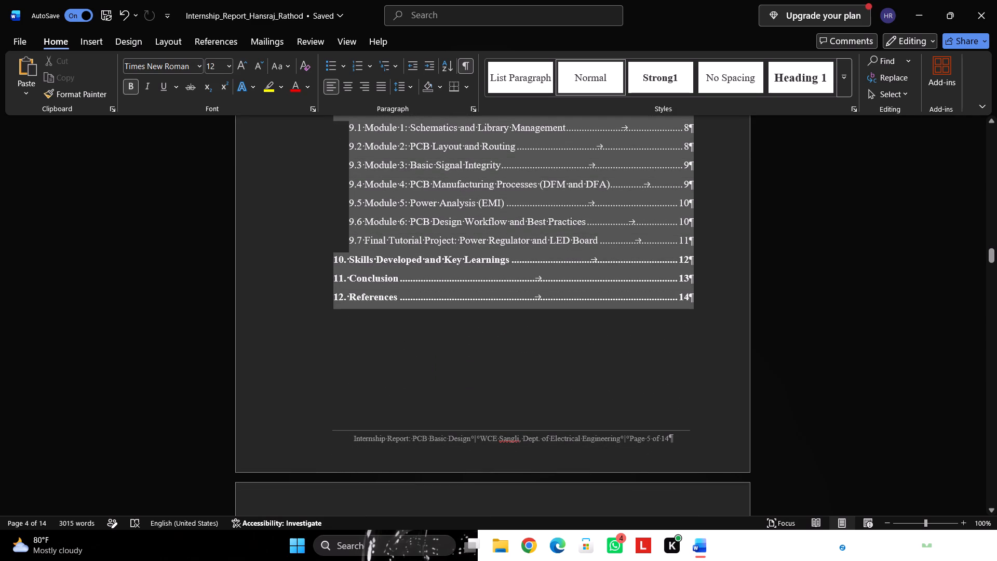
drag(615, 297, 343, 292)
drag(343, 292, 346, 297)
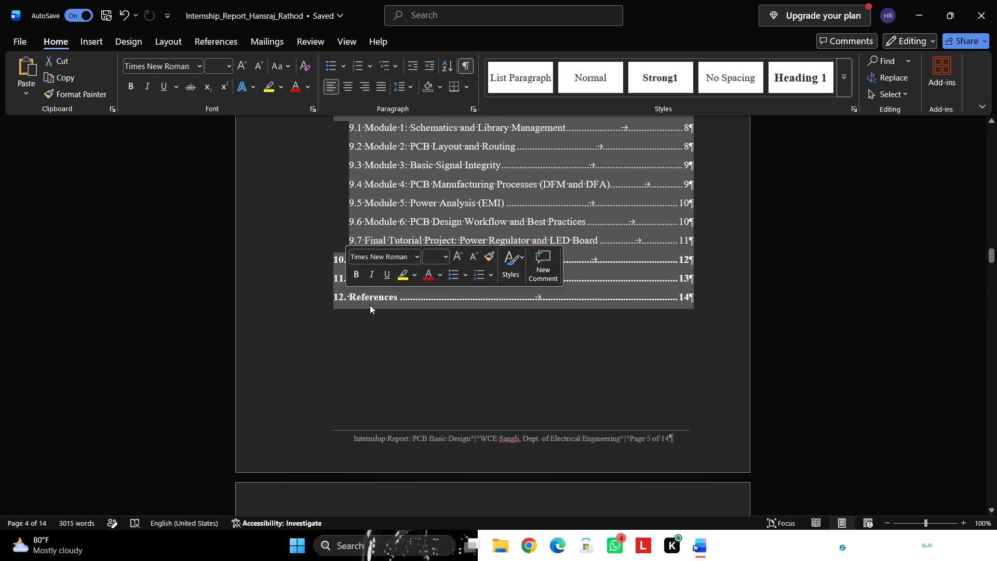
right_click(345, 301)
click(366, 32)
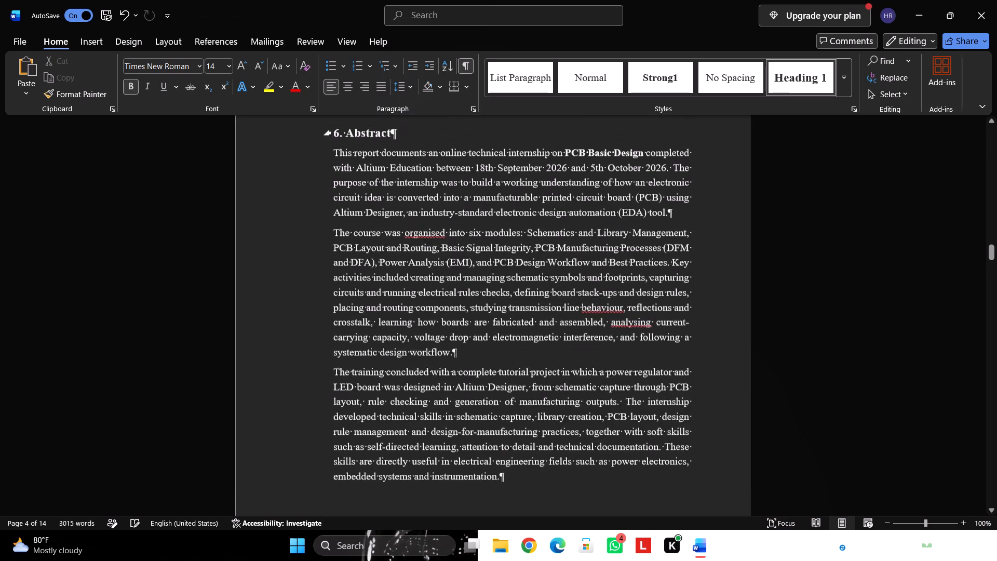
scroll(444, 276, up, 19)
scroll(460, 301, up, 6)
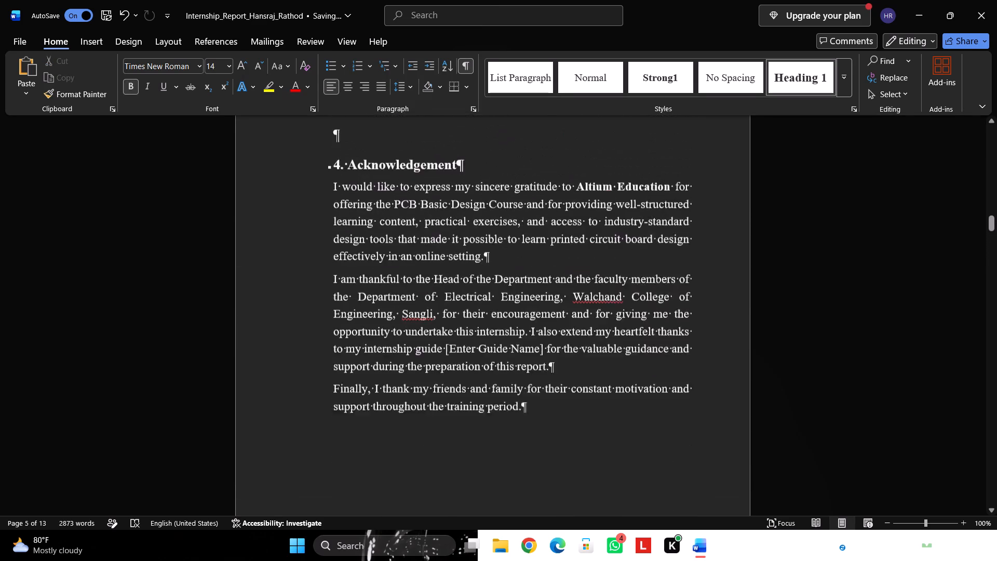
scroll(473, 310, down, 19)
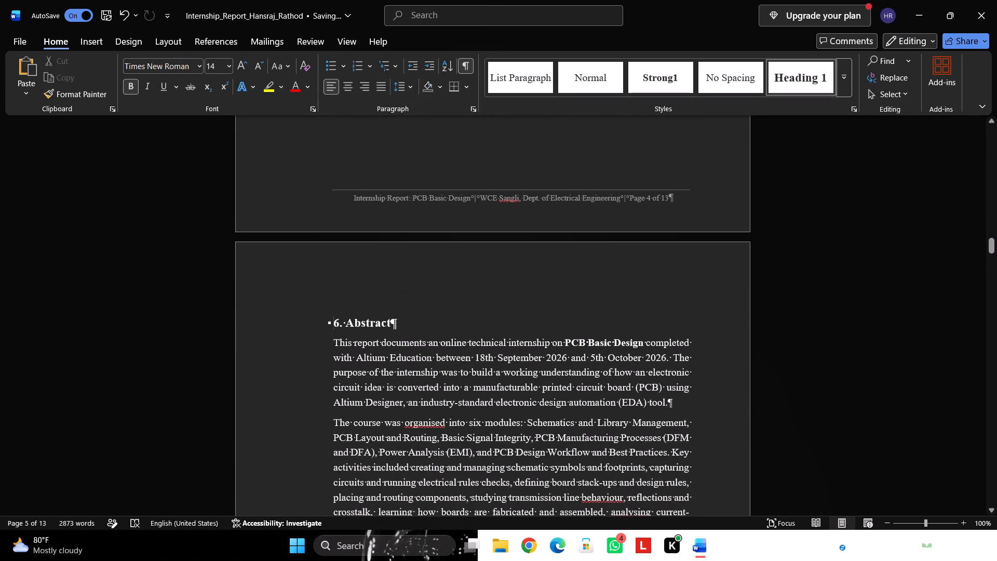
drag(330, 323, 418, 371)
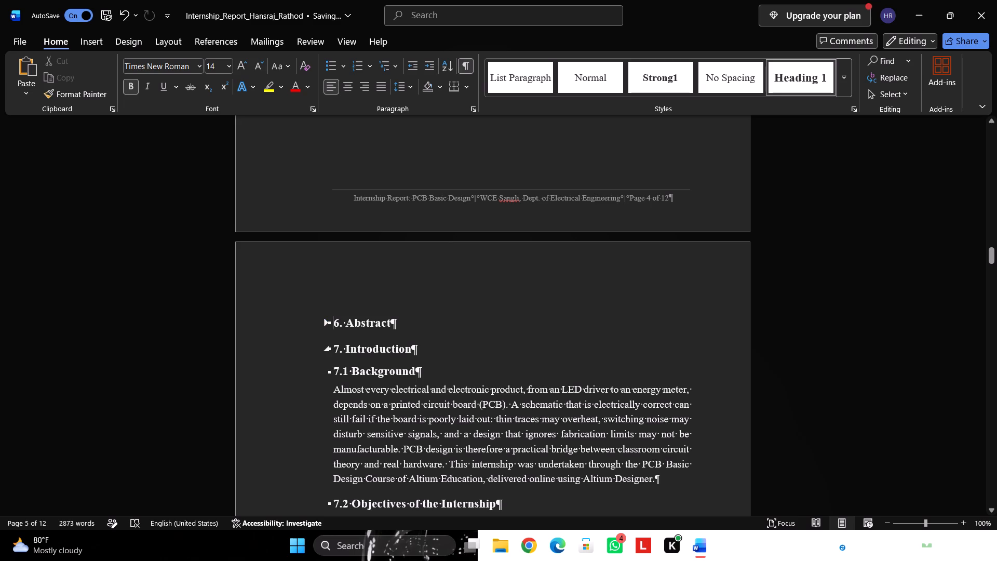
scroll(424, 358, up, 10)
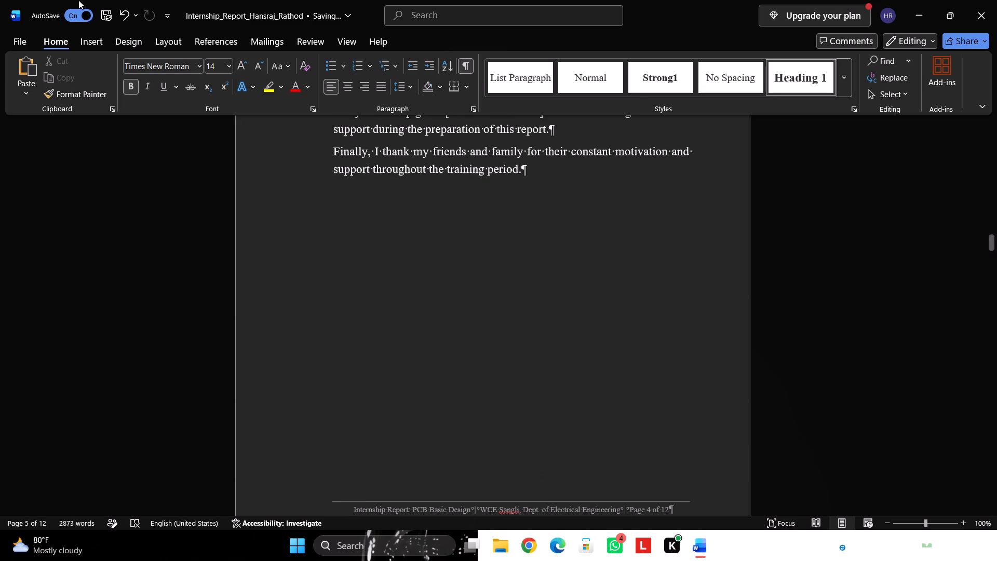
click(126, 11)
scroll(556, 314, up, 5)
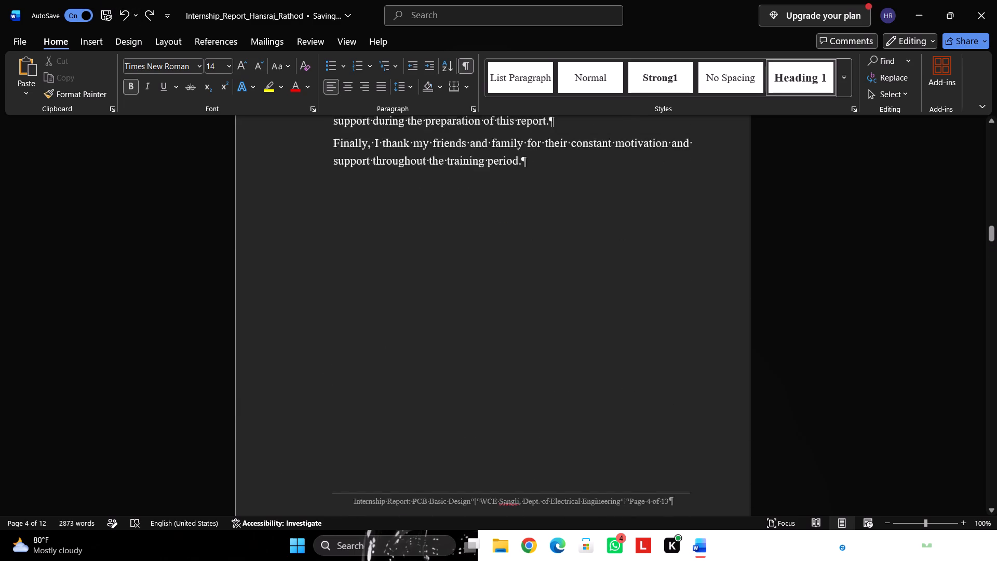
Replace the old "6. Abstract" section, heading included, with the cut Table of Contents, placing it directly before "7. Introduction".
scroll(557, 314, down, 20)
scroll(557, 314, down, 1)
drag(527, 365, 523, 364)
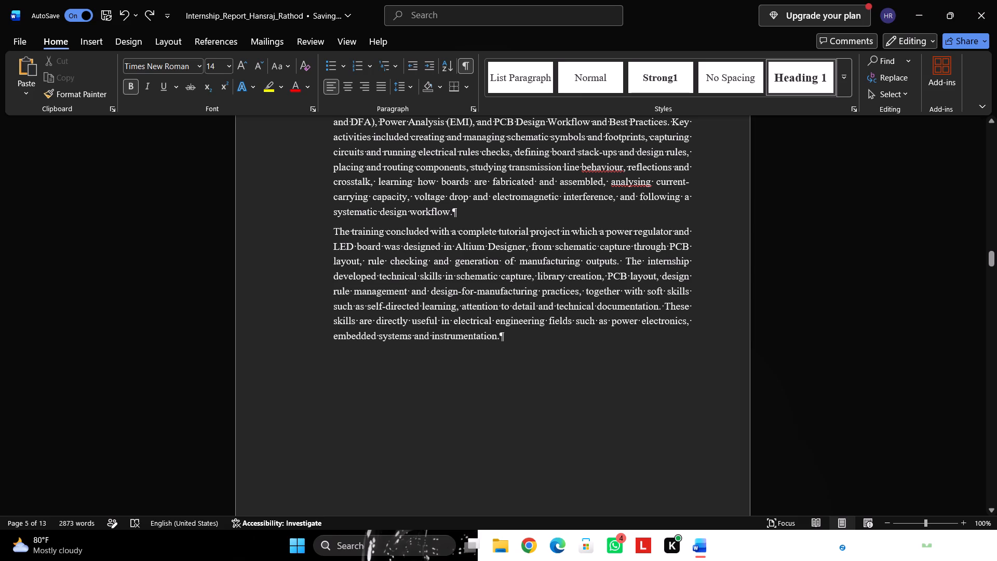
drag(523, 364, 292, 249)
scroll(360, 219, up, 4)
scroll(283, 245, up, 5)
key(ctrl+v)
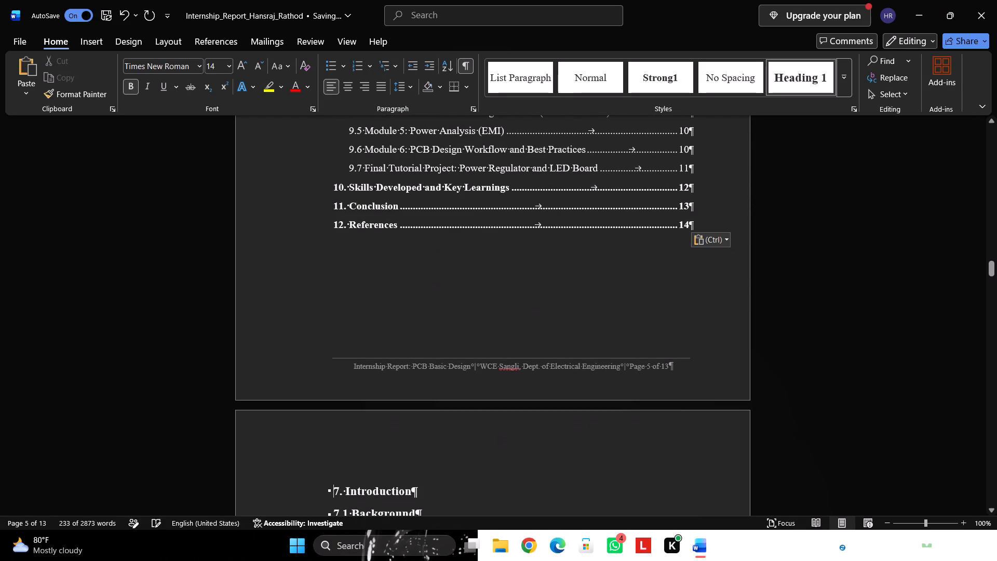
Add an empty paragraph after the last sentence of the Acknowledgement, which ends in "throughout the training period.".
scroll(471, 331, up, 5)
scroll(471, 331, down, 12)
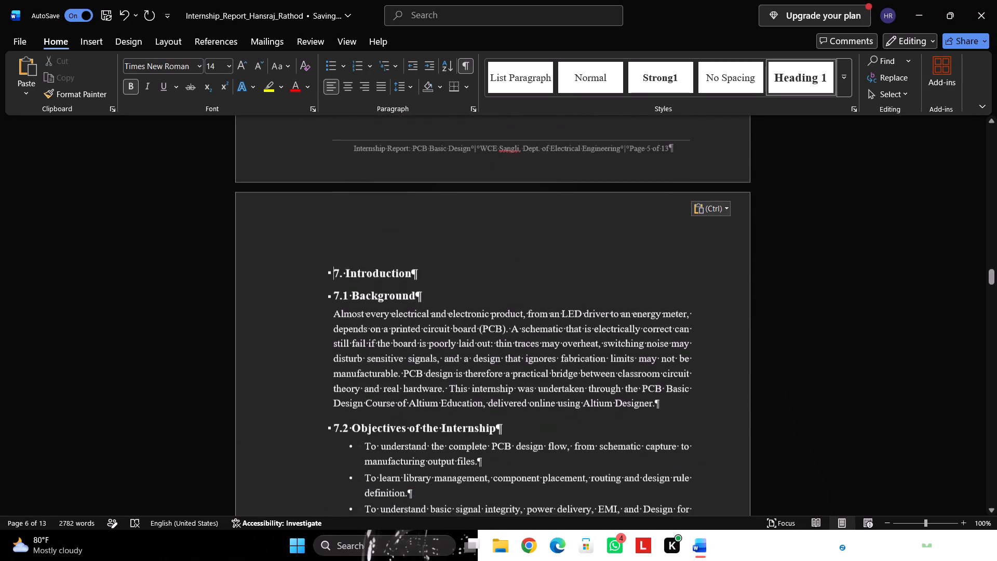
scroll(455, 366, up, 20)
scroll(455, 366, up, 12)
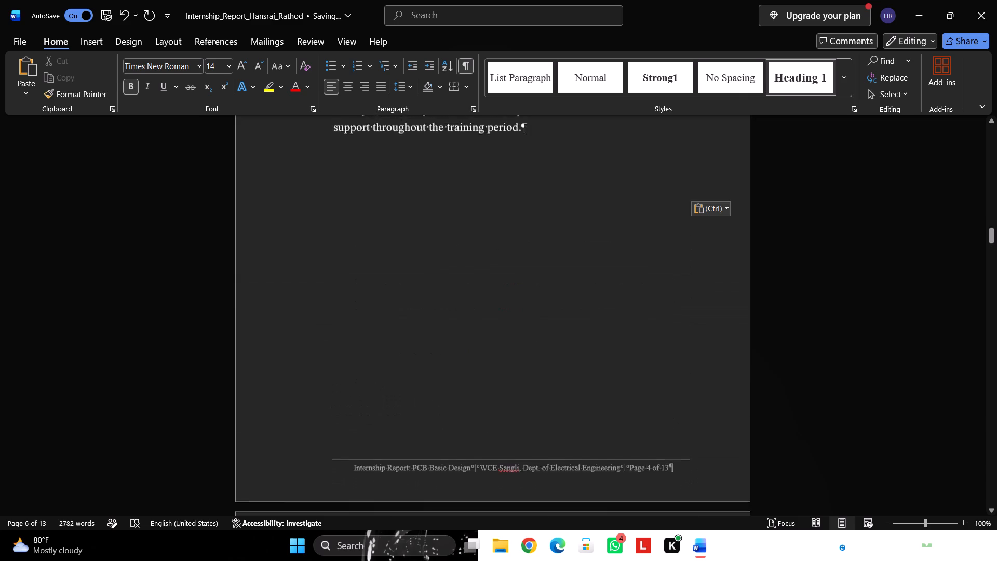
scroll(466, 355, up, 13)
scroll(465, 353, down, 12)
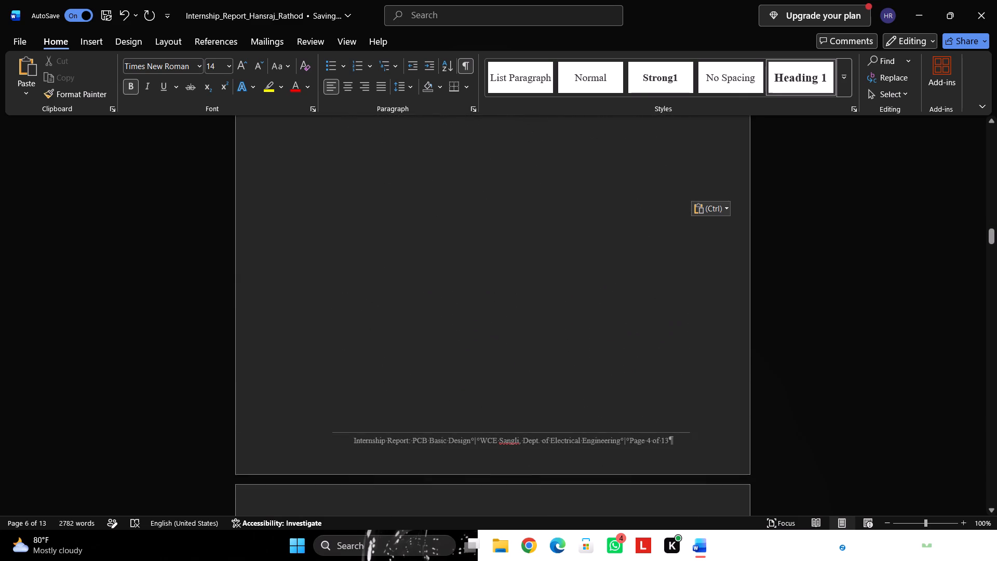
click(400, 322)
scroll(360, 303, up, 4)
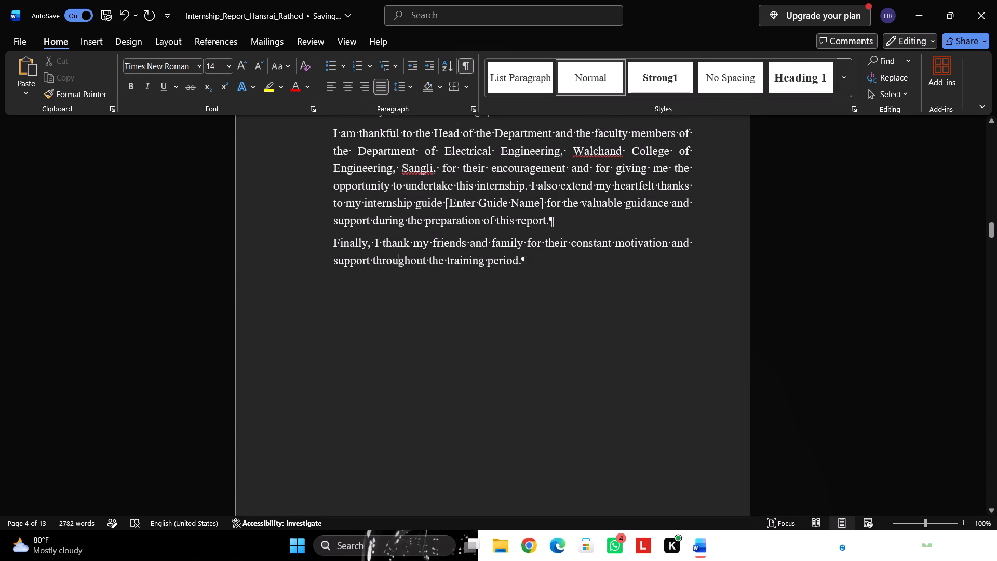
key(Return)
key(BackSpace)
click(562, 288)
key(Return)
click(557, 544)
click(532, 540)
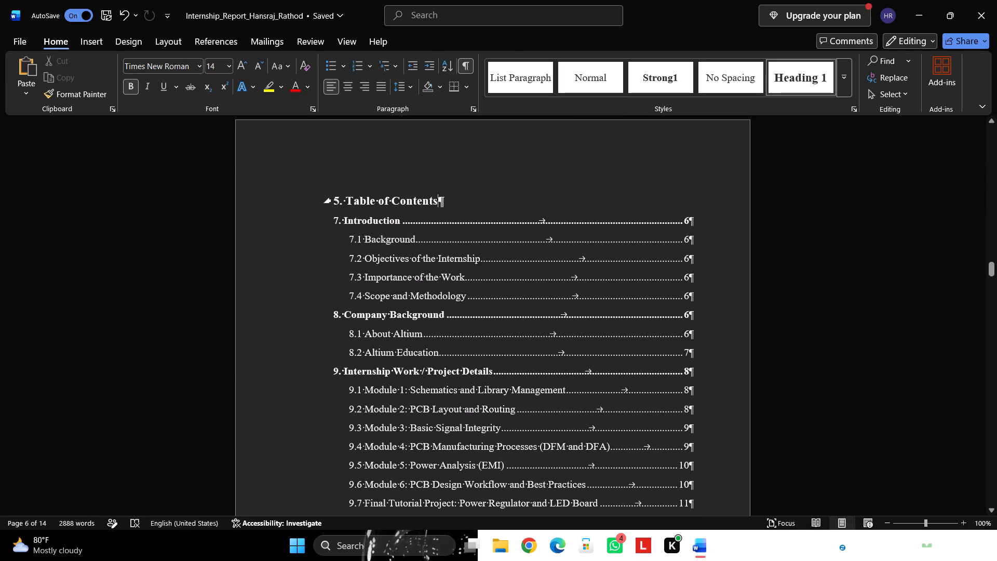
scroll(379, 204, up, 10)
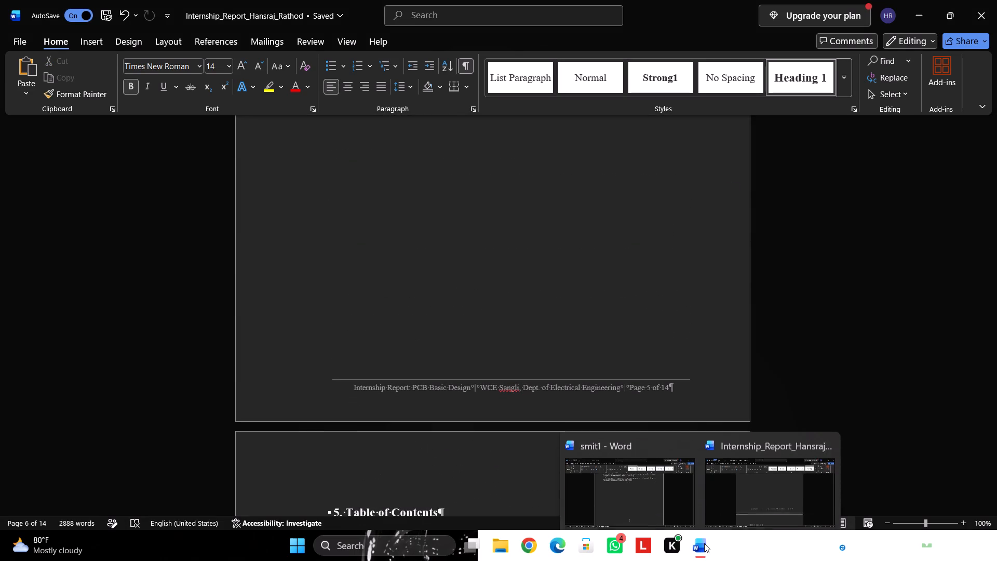
Switch to the smit1 Word document and examine its table of contents, section numbering and page layout through section 6.
click(676, 492)
scroll(463, 279, down, 12)
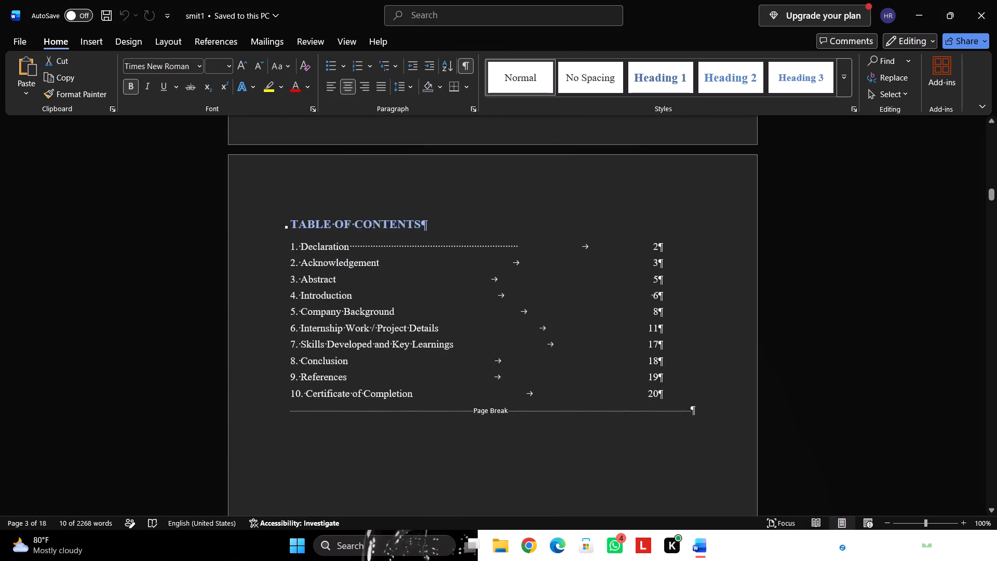
scroll(435, 268, down, 17)
scroll(425, 266, down, 12)
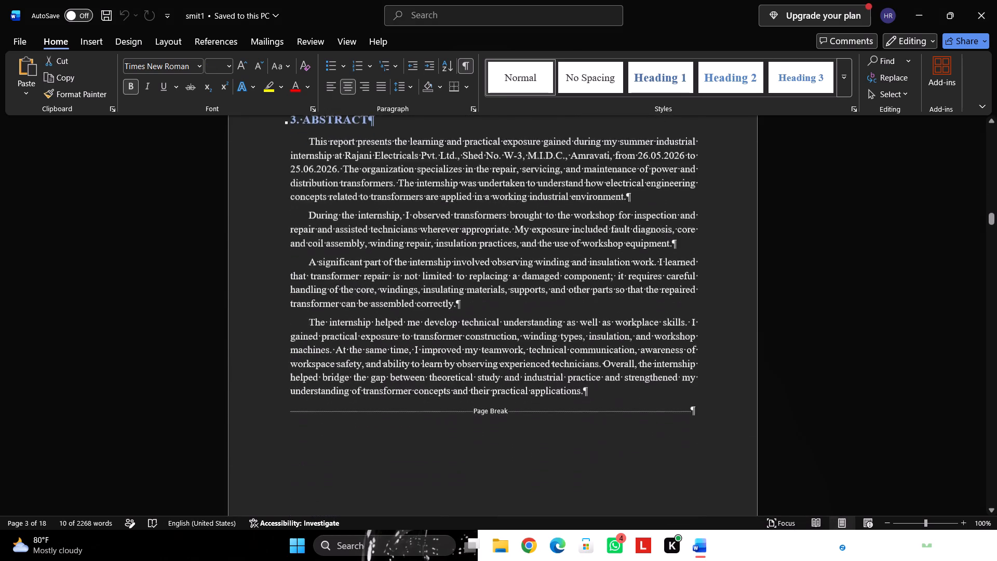
scroll(422, 261, down, 20)
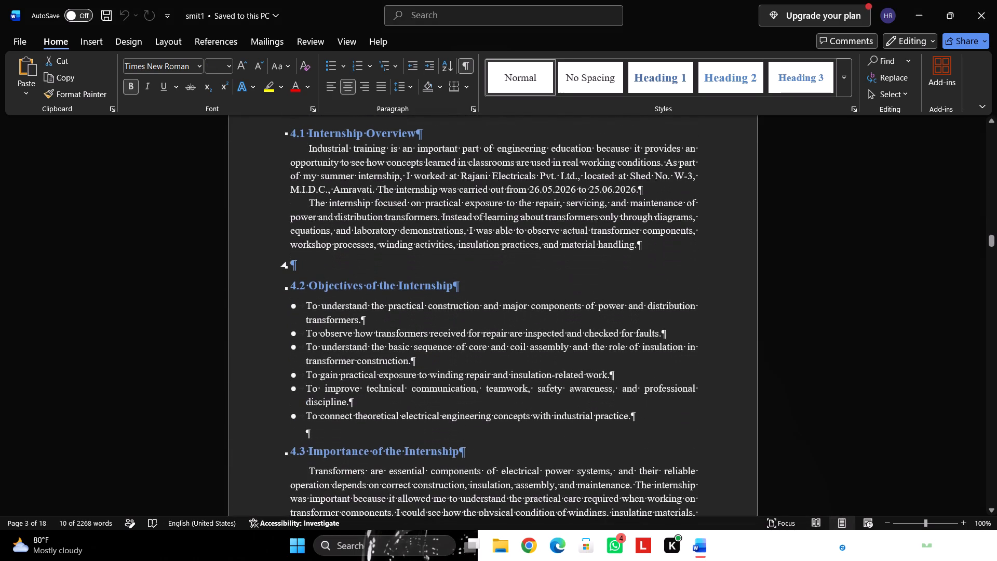
scroll(420, 262, down, 15)
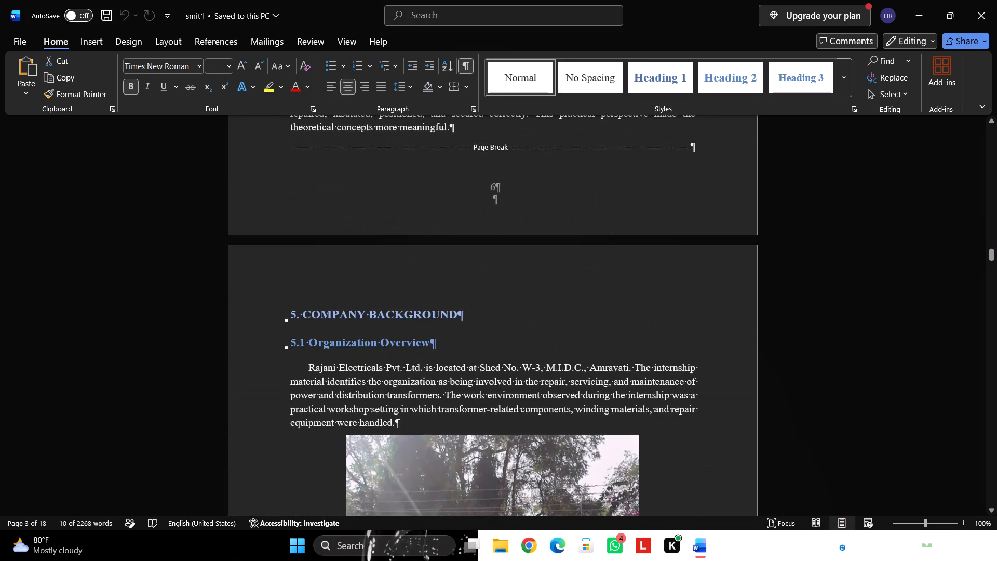
scroll(413, 258, down, 15)
scroll(413, 256, down, 13)
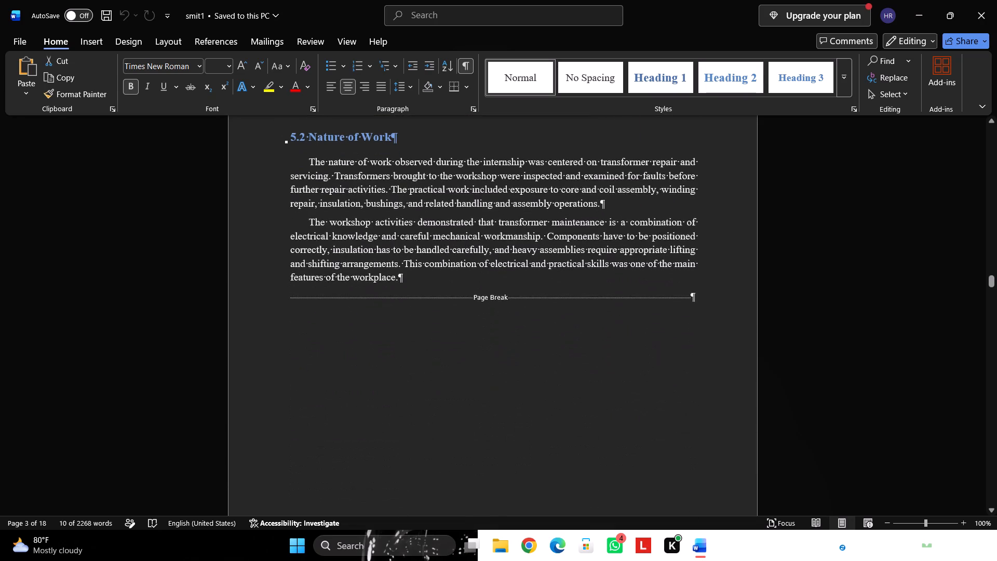
scroll(391, 261, down, 18)
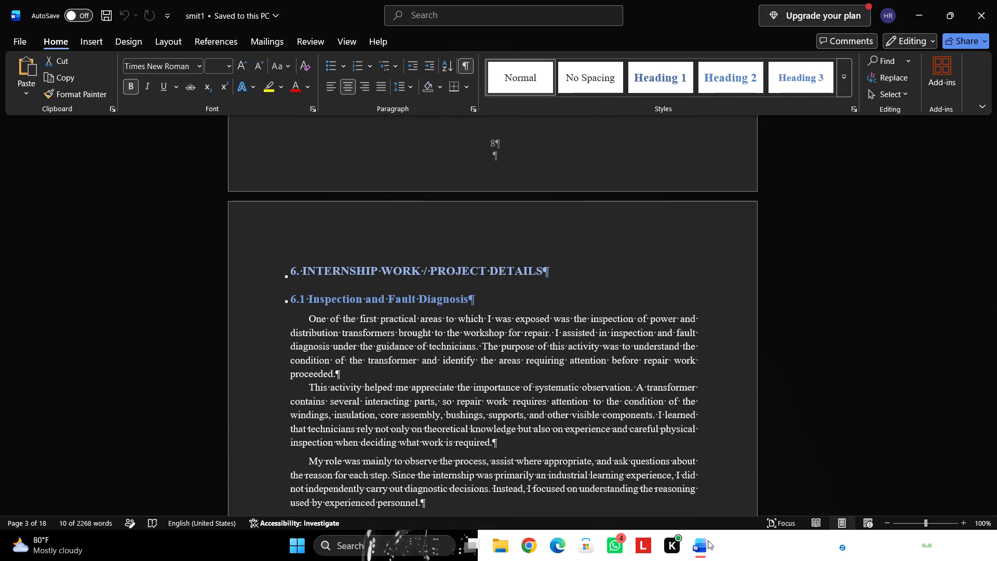
Return to the internship report and remove the number "2." from the Certificate of Completion heading.
click(760, 483)
scroll(505, 309, up, 11)
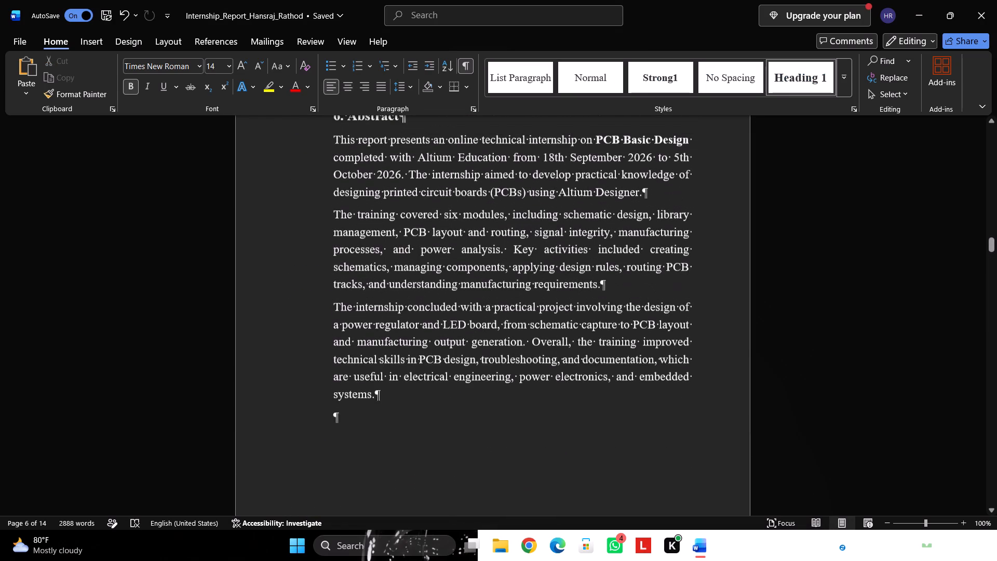
drag(989, 248, 996, 0)
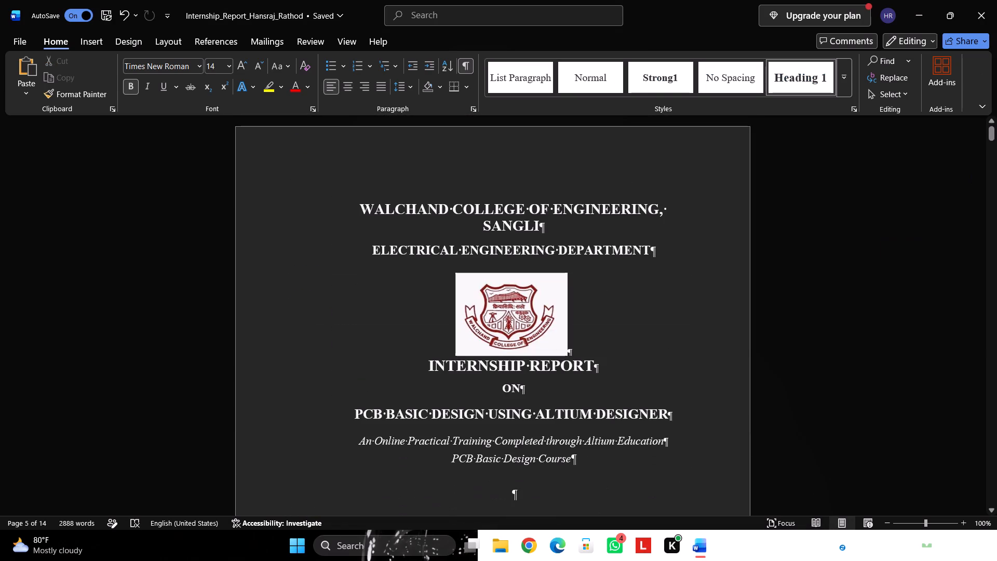
scroll(383, 297, down, 4)
scroll(316, 282, down, 12)
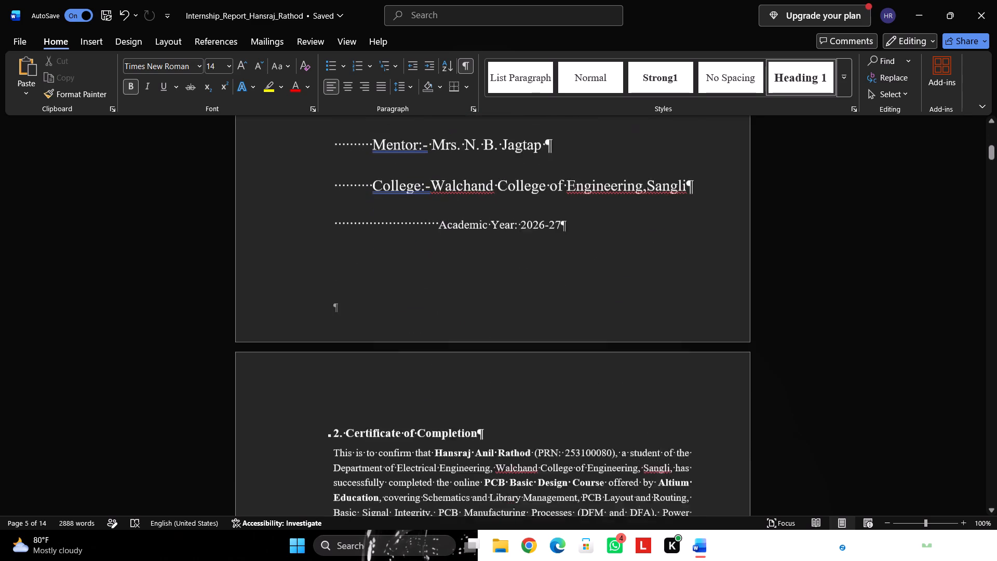
scroll(315, 277, down, 5)
click(341, 289)
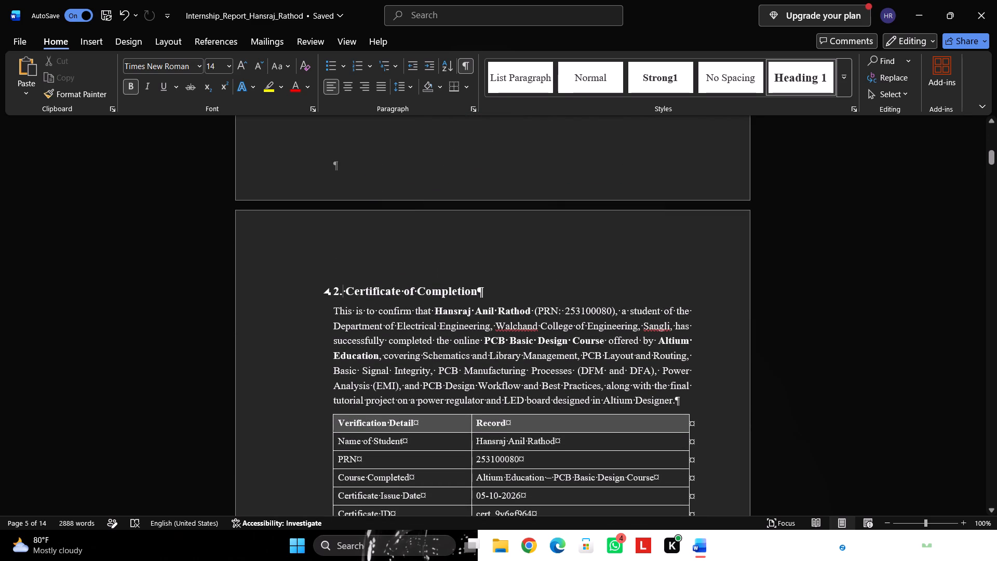
key(BackSpace)
key(BackSpace)
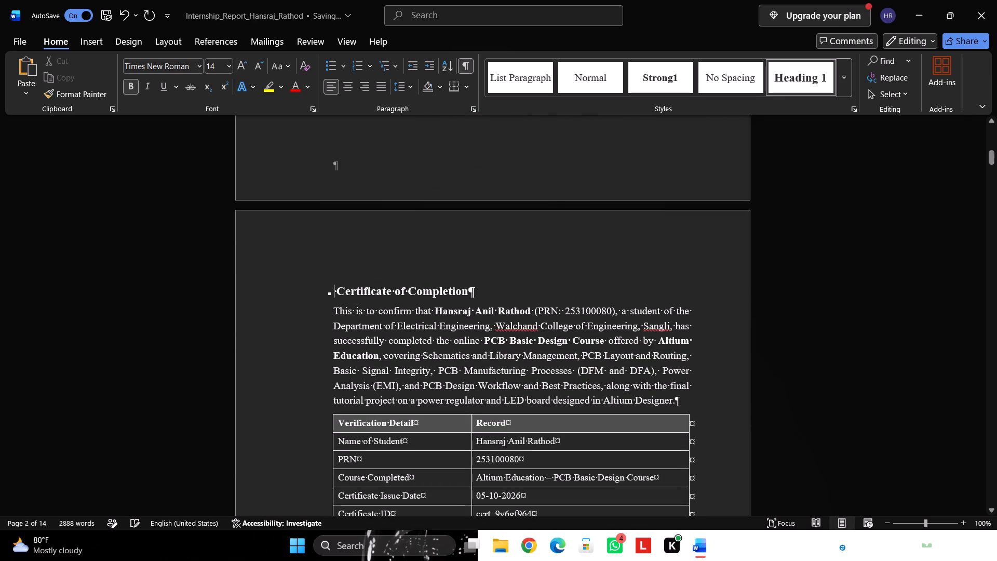
Set the font size of the Certificate of Completion heading to 16.
drag(334, 292, 486, 280)
click(584, 243)
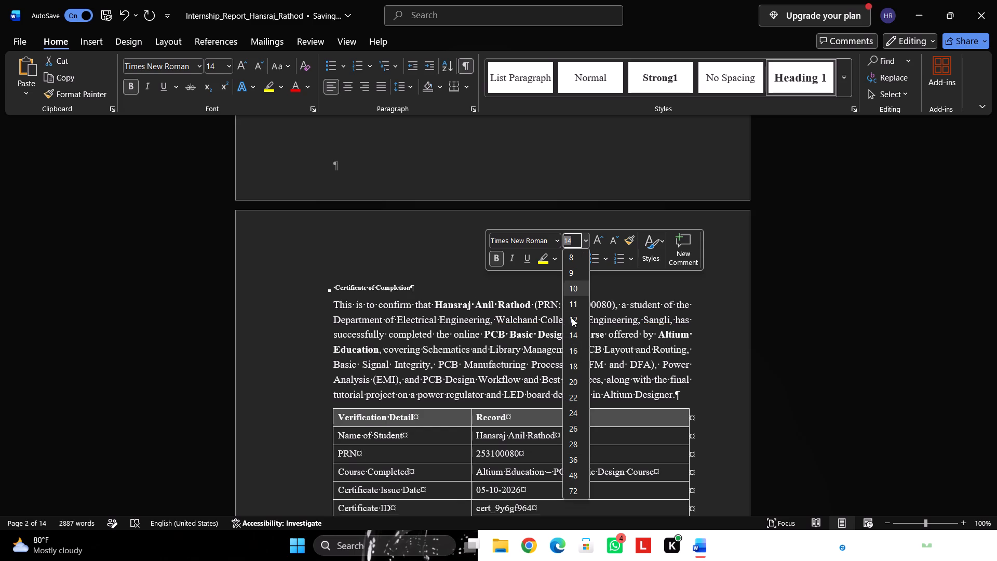
click(578, 344)
click(286, 283)
Set the font size of the confirmation paragraph under the Certificate of Completion heading to 14.
scroll(288, 285, down, 7)
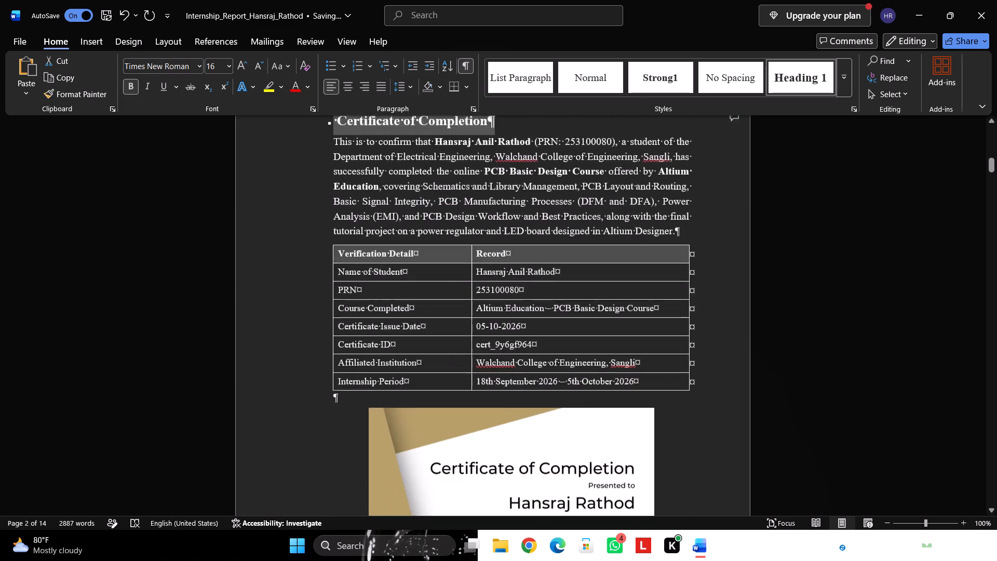
scroll(300, 290, down, 9)
scroll(352, 292, up, 15)
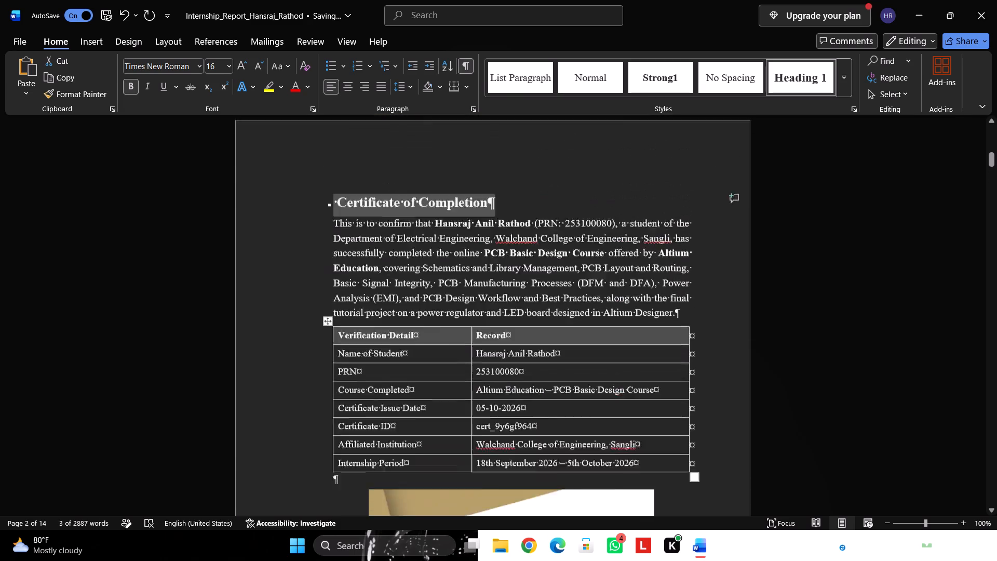
click(295, 322)
click(304, 237)
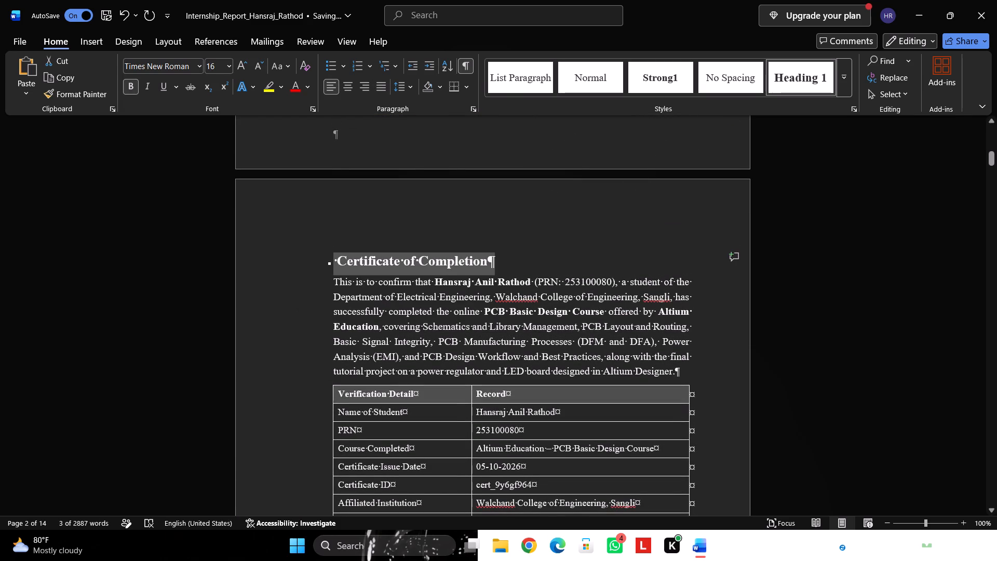
drag(331, 280, 651, 369)
click(748, 329)
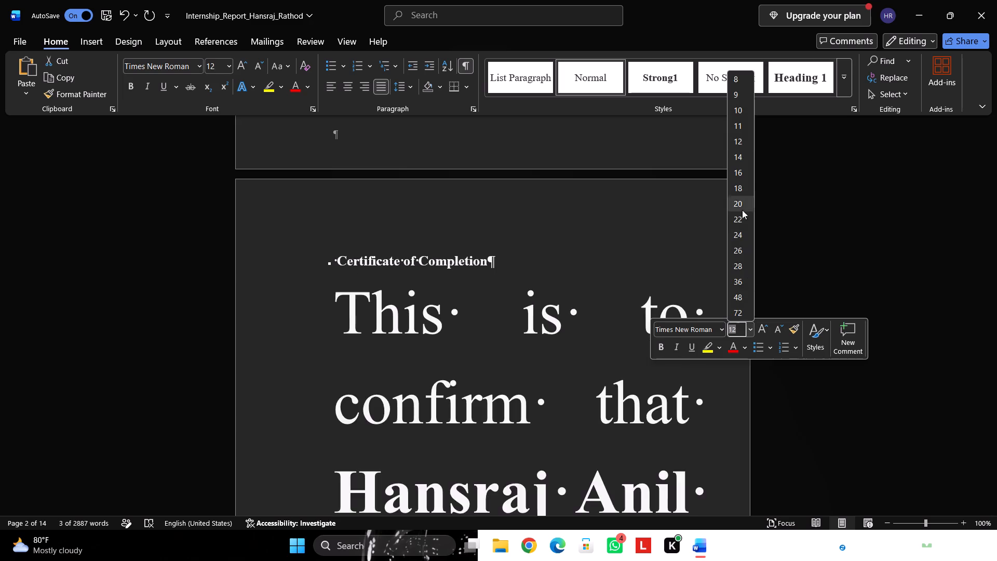
click(732, 153)
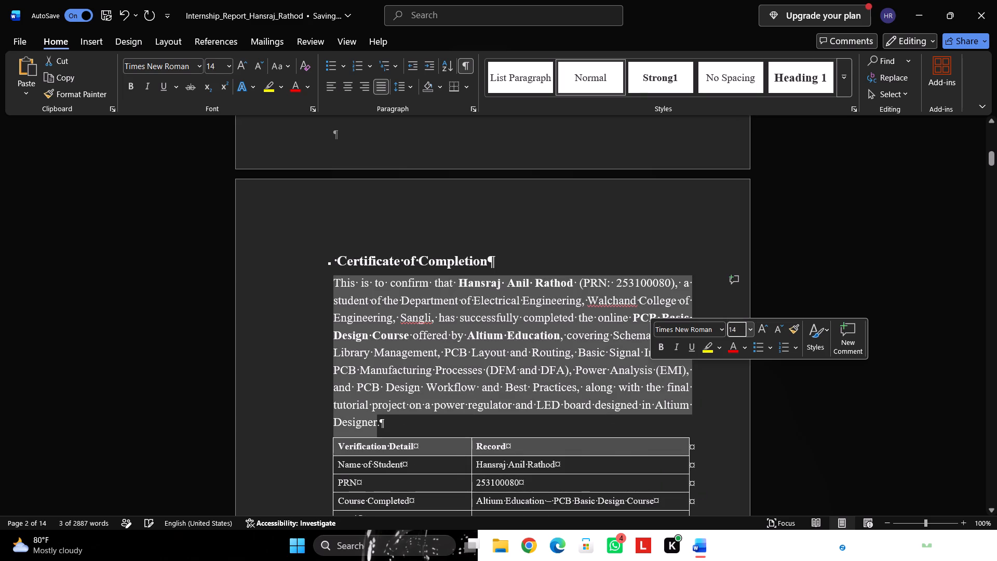
click(277, 263)
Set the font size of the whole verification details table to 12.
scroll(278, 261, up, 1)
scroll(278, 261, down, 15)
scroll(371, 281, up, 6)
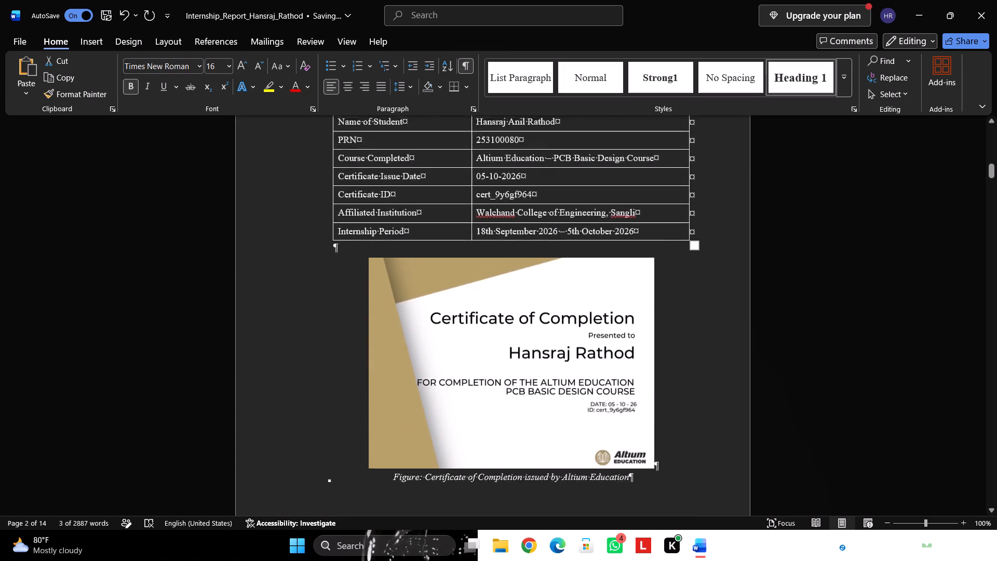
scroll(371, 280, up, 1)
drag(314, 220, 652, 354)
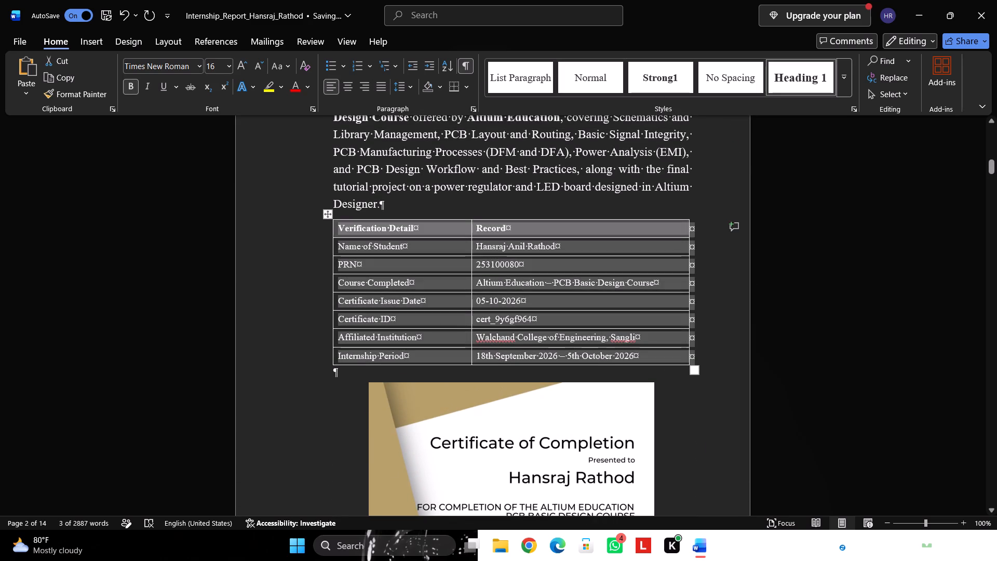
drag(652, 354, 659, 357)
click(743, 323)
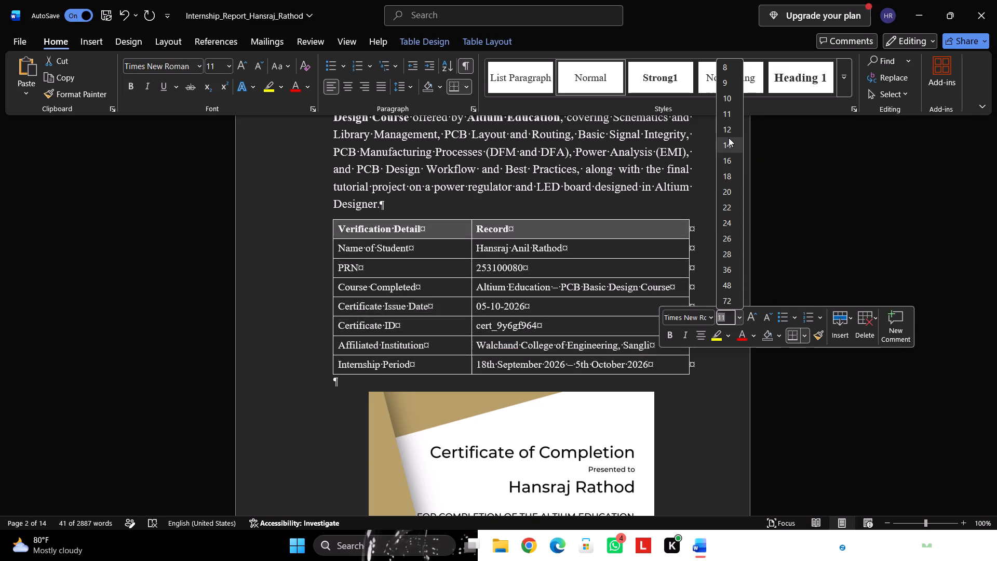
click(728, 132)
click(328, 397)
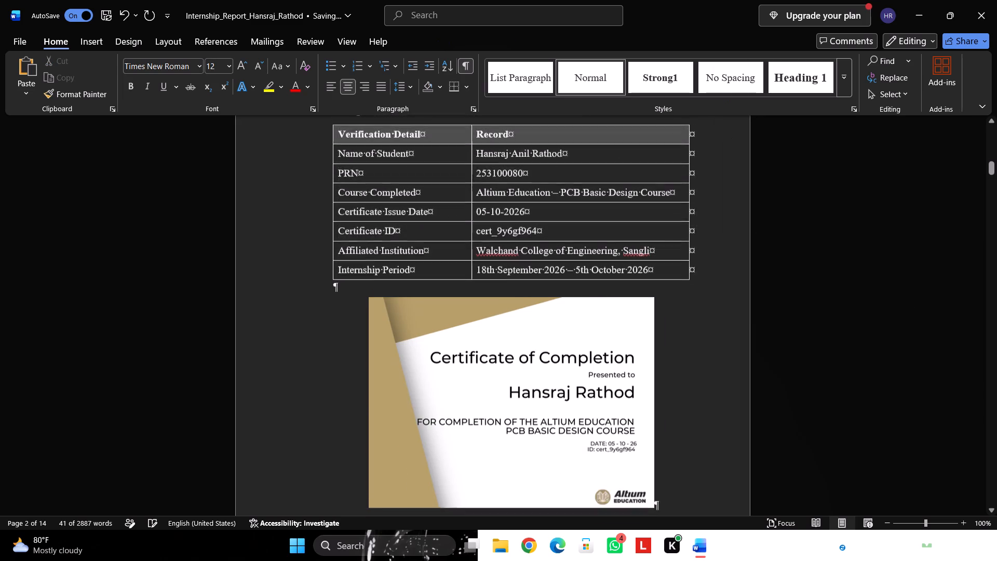
Set the Certificate of Completion heading and its confirmation paragraph to font size 12.
scroll(303, 399, down, 6)
click(309, 310)
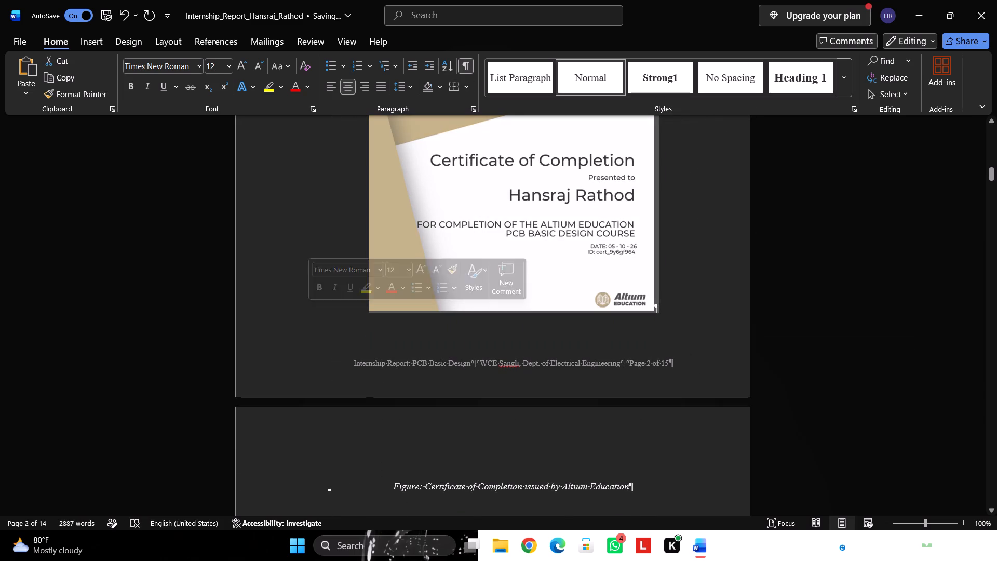
click(275, 206)
scroll(274, 207, up, 6)
scroll(312, 316, up, 4)
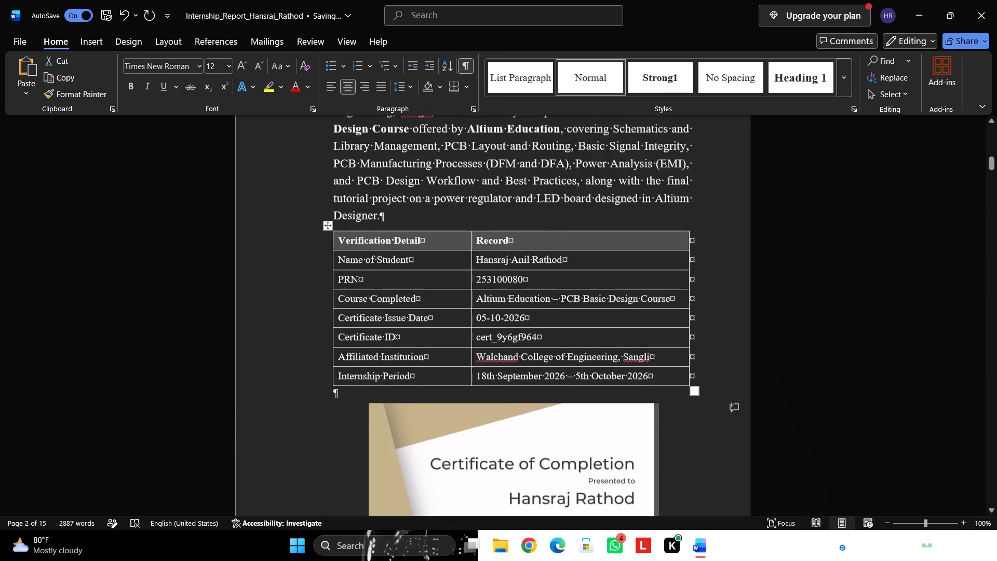
scroll(362, 328, up, 5)
scroll(426, 338, up, 3)
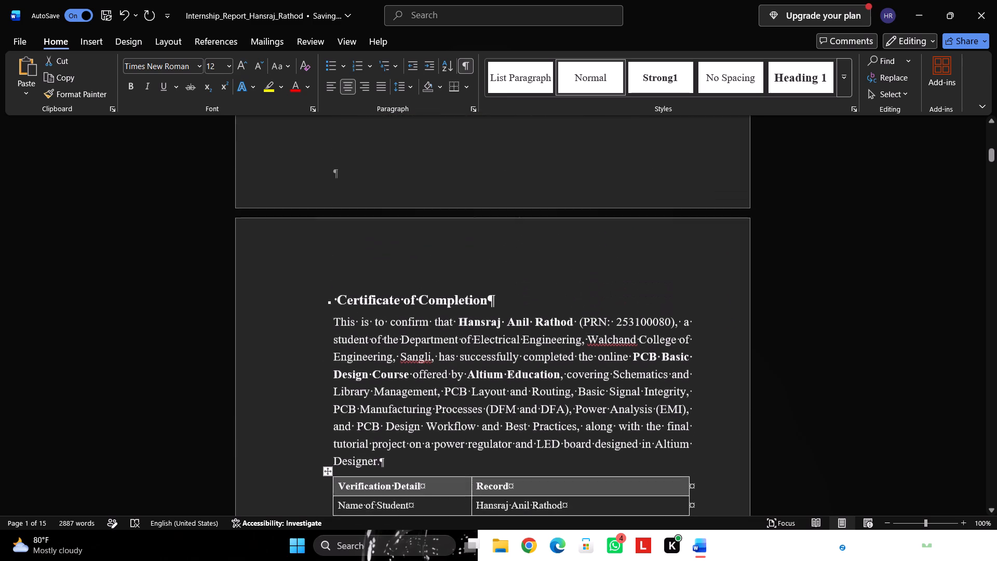
scroll(426, 340, down, 3)
drag(414, 382, 289, 204)
click(386, 164)
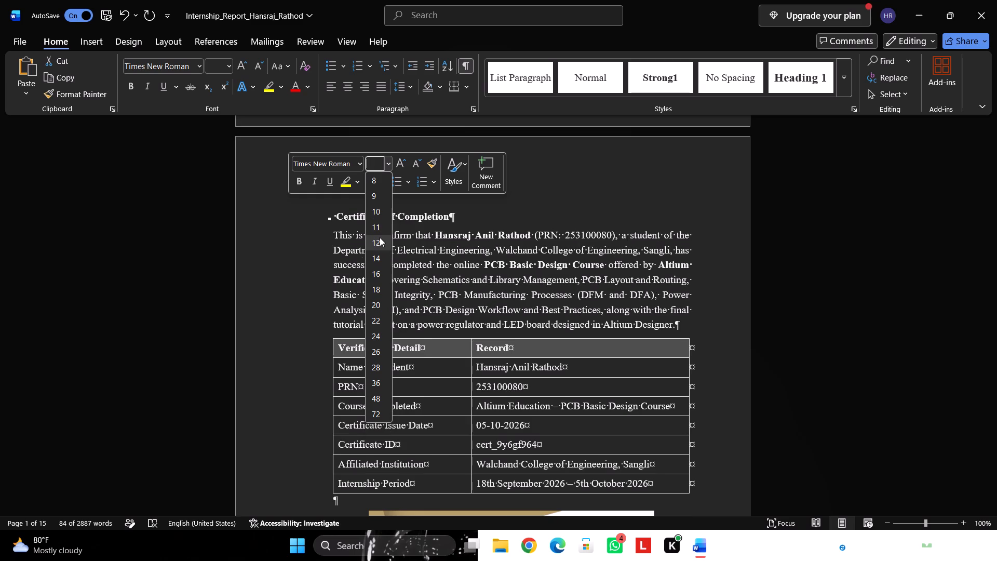
click(380, 237)
click(536, 212)
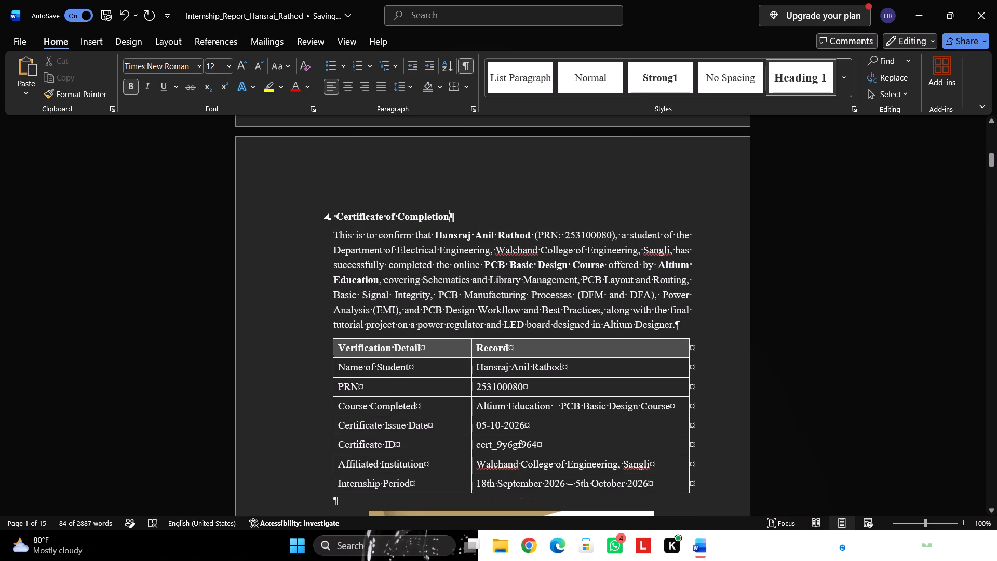
Set the font size of the Certificate of Completion heading text to 14.
drag(476, 214, 338, 210)
click(436, 175)
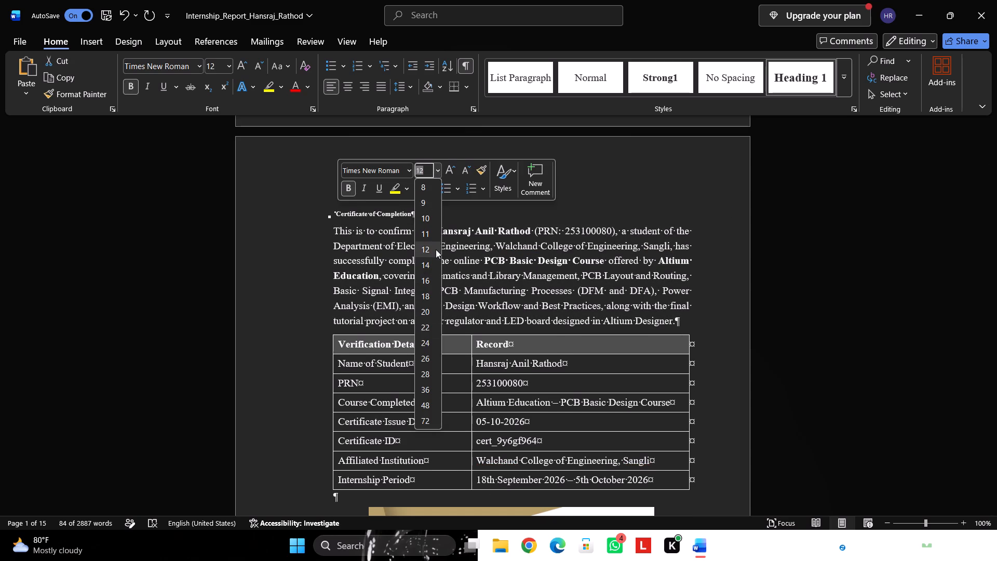
click(435, 262)
click(301, 275)
Set the font size of the whole verification details table to 11.
scroll(300, 275, down, 4)
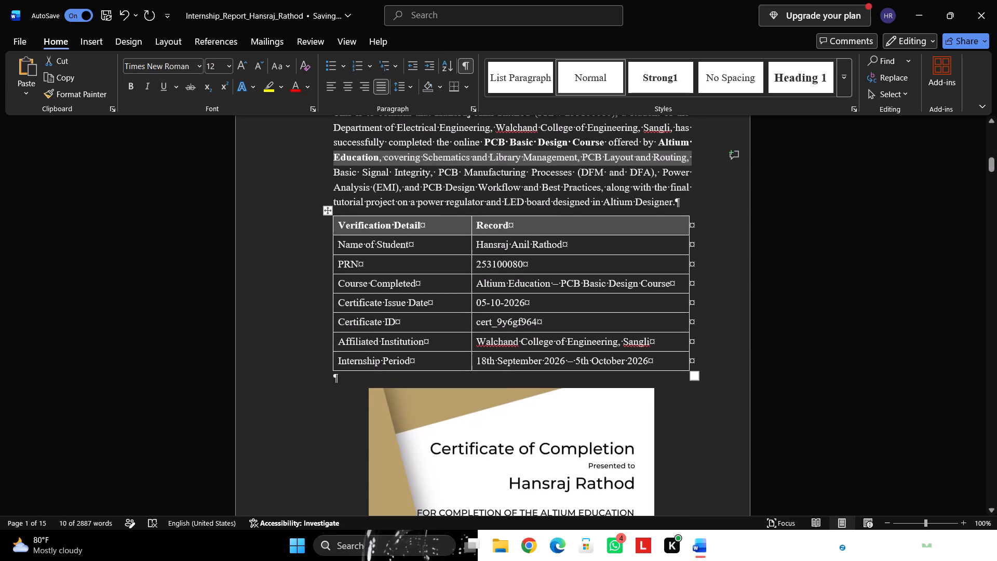
drag(326, 222, 662, 358)
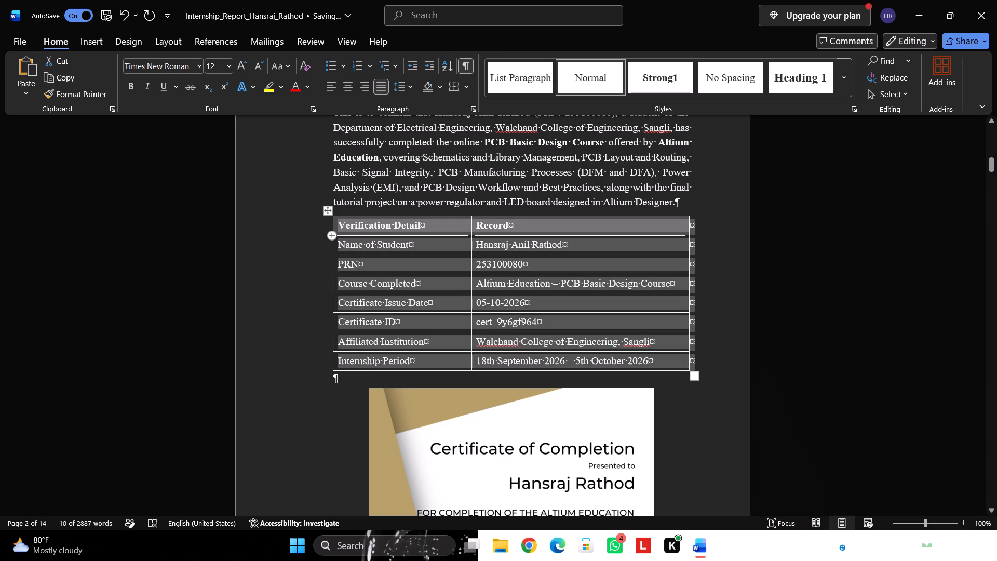
drag(662, 358, 668, 359)
click(750, 317)
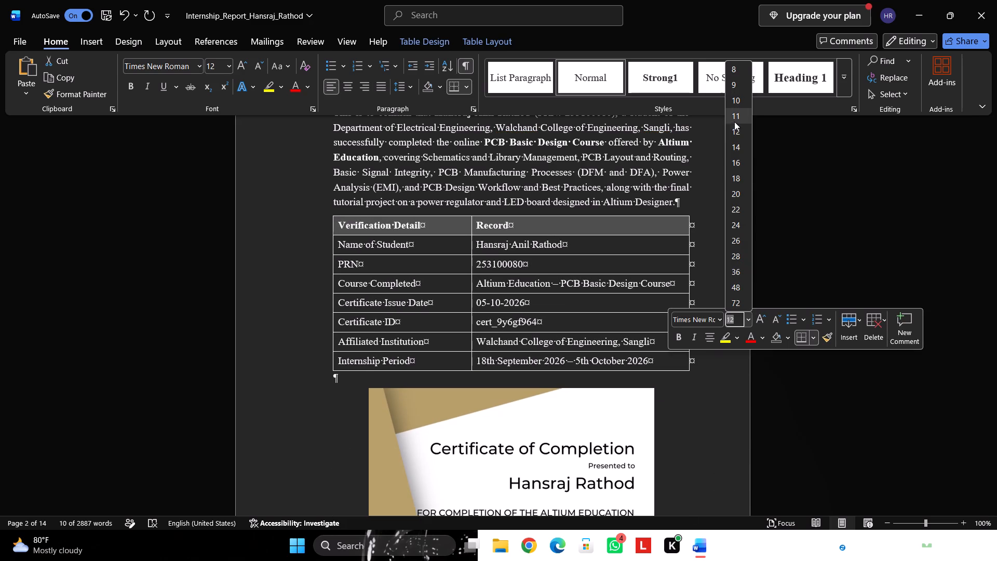
click(734, 121)
click(224, 413)
click(328, 464)
scroll(393, 383, down, 2)
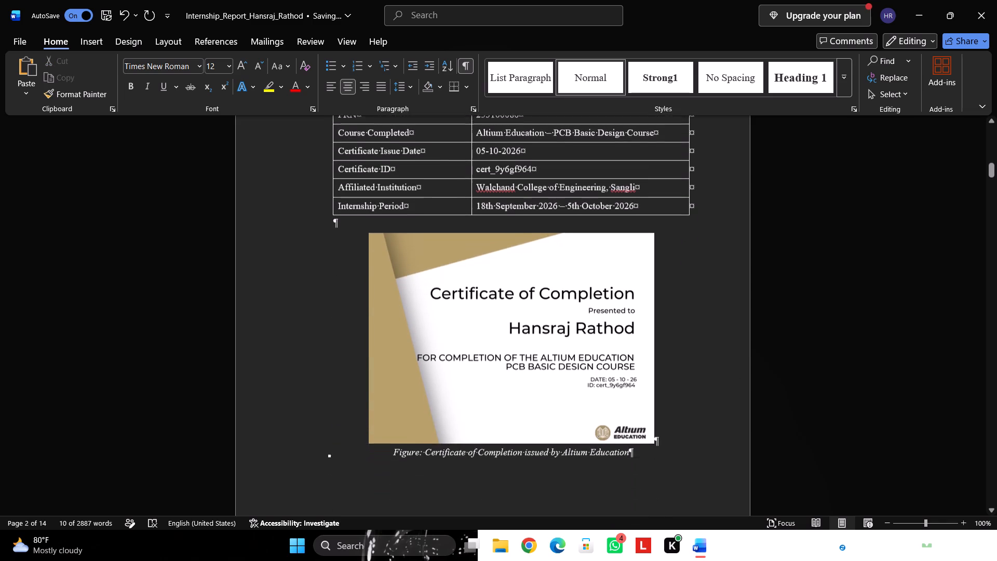
Enlarge the certificate image in height and width until it spans roughly the width of the table above.
click(528, 275)
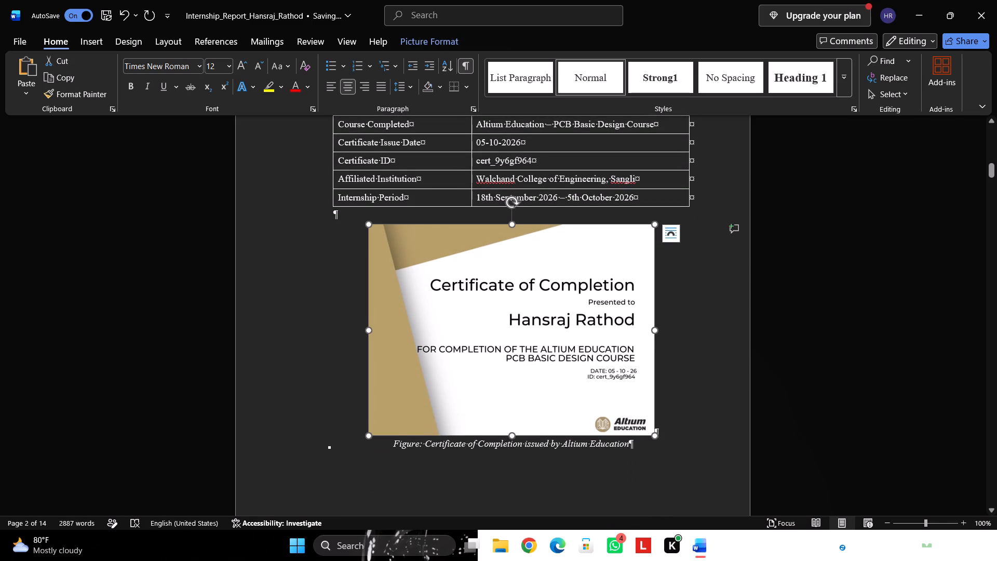
drag(516, 437, 518, 450)
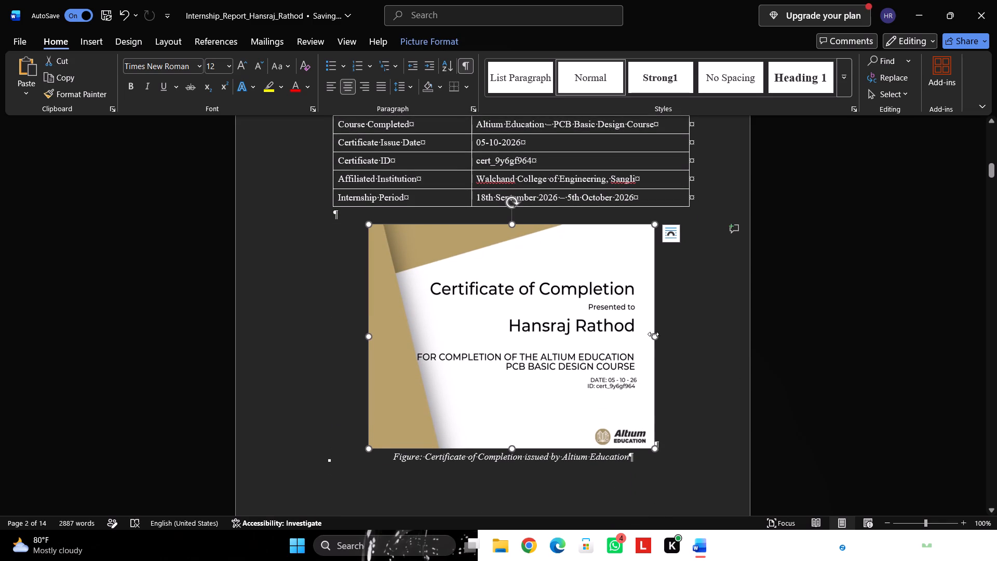
drag(653, 334, 694, 335)
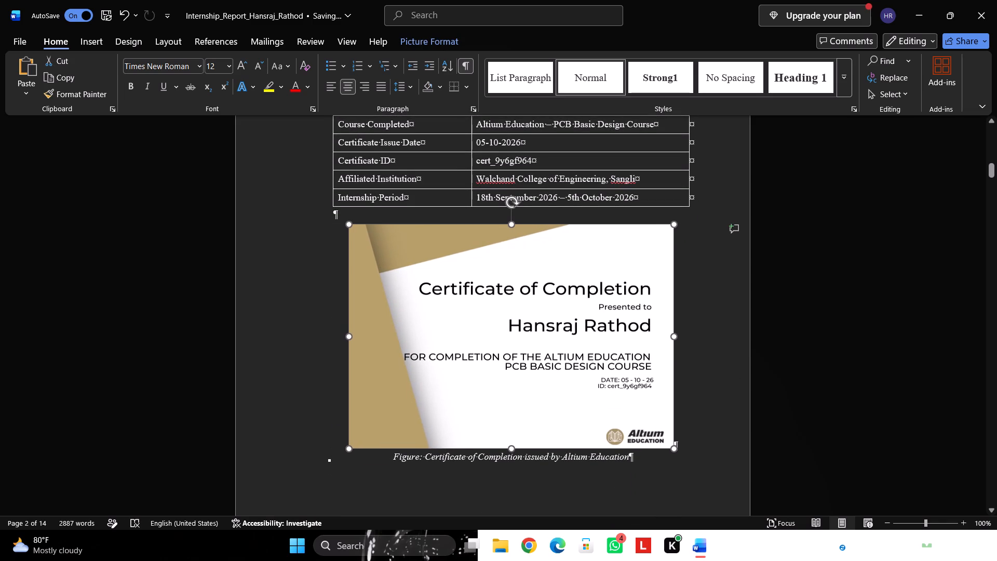
drag(513, 448, 514, 465)
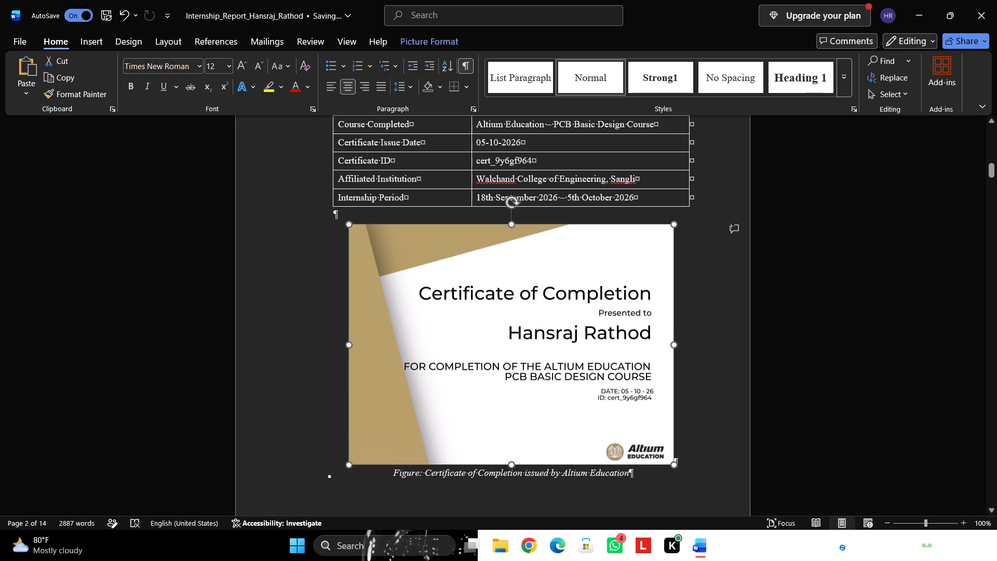
drag(514, 465, 518, 472)
drag(672, 350, 697, 346)
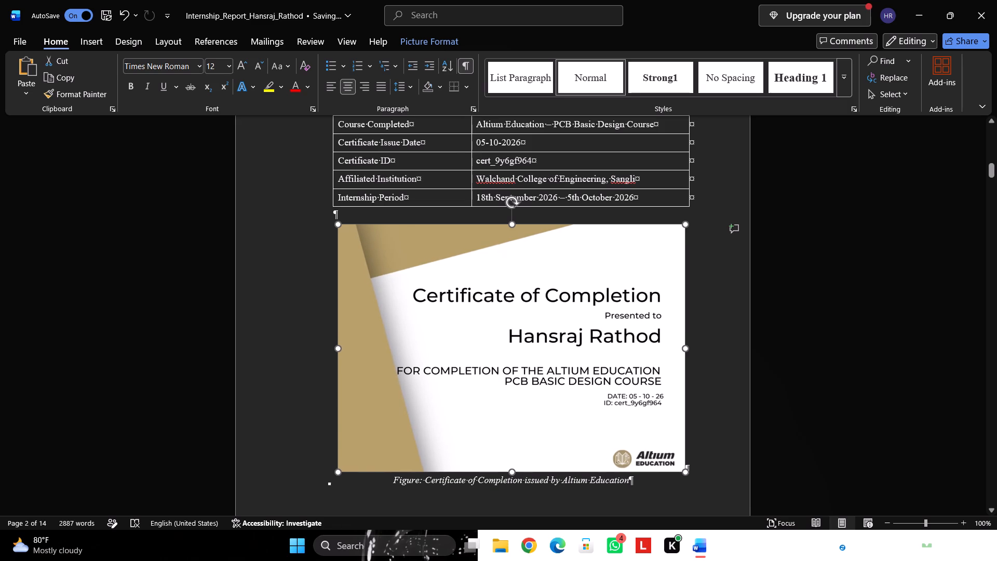
drag(697, 346, 715, 345)
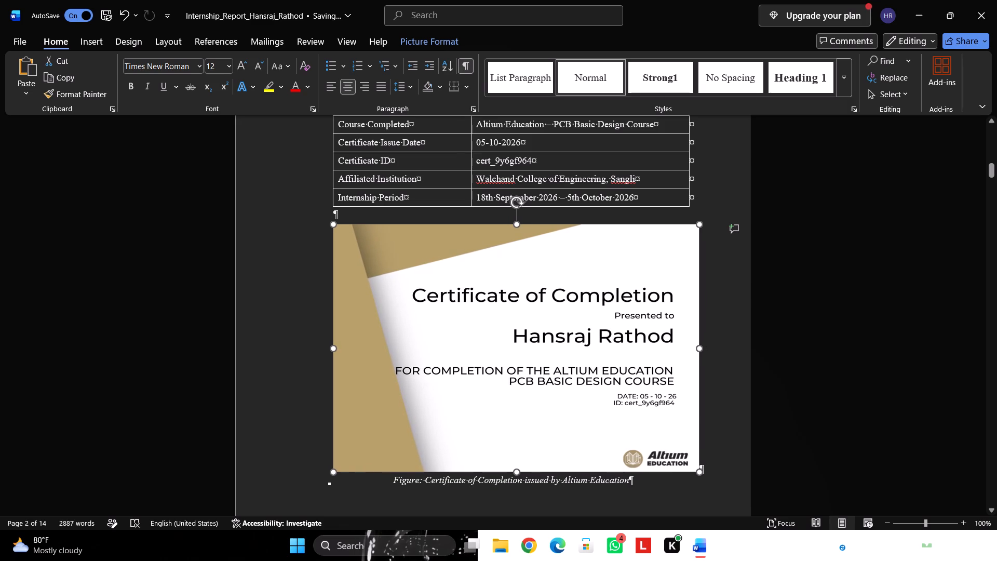
click(292, 319)
Examine the section headings and page layout from the Declaration through the Table of Contents.
scroll(292, 318, down, 4)
scroll(644, 437, down, 5)
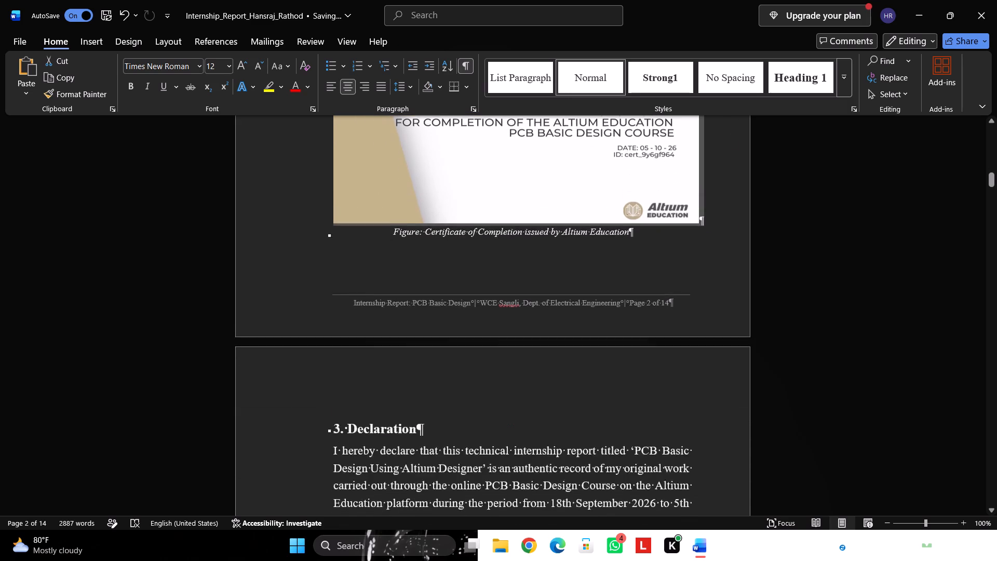
scroll(285, 268, down, 6)
scroll(436, 304, down, 5)
click(482, 425)
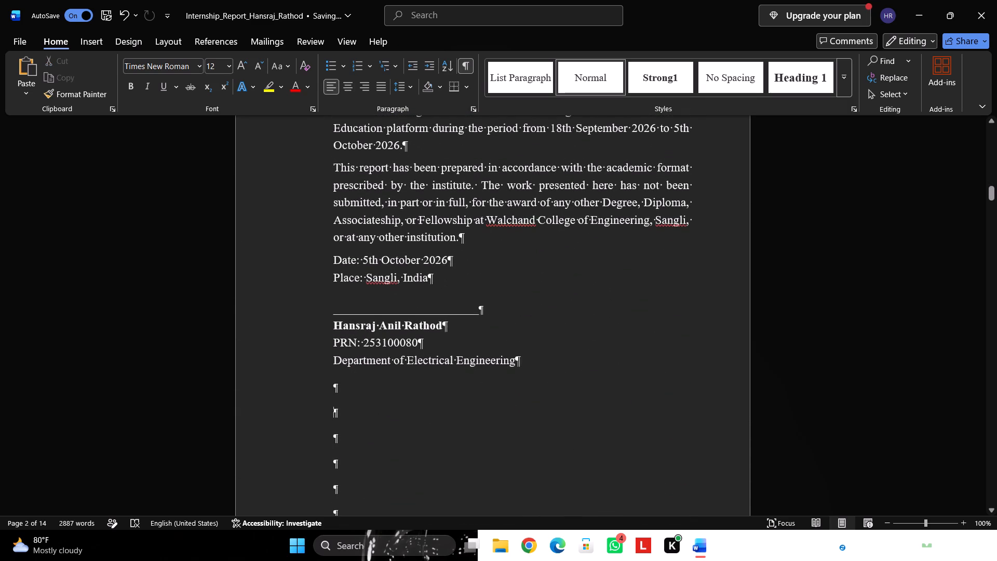
scroll(491, 416, down, 20)
scroll(491, 416, down, 11)
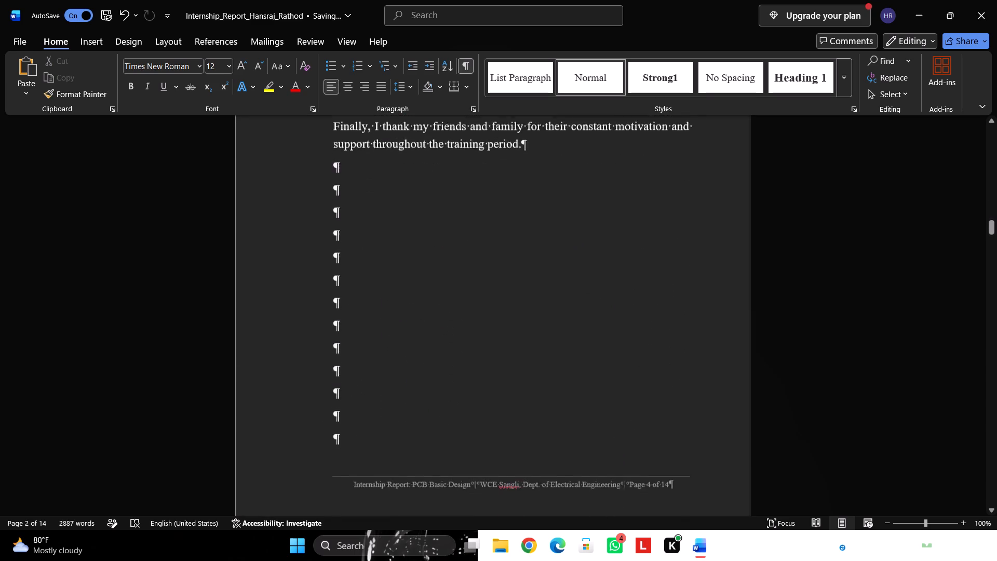
scroll(479, 414, down, 7)
scroll(476, 417, up, 1)
scroll(476, 417, down, 20)
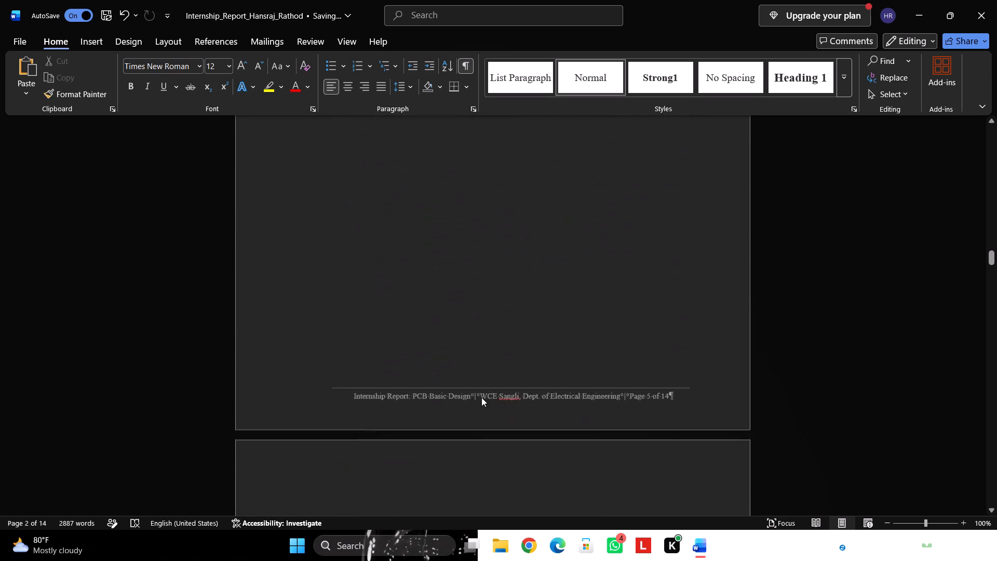
scroll(481, 397, down, 14)
scroll(478, 395, up, 8)
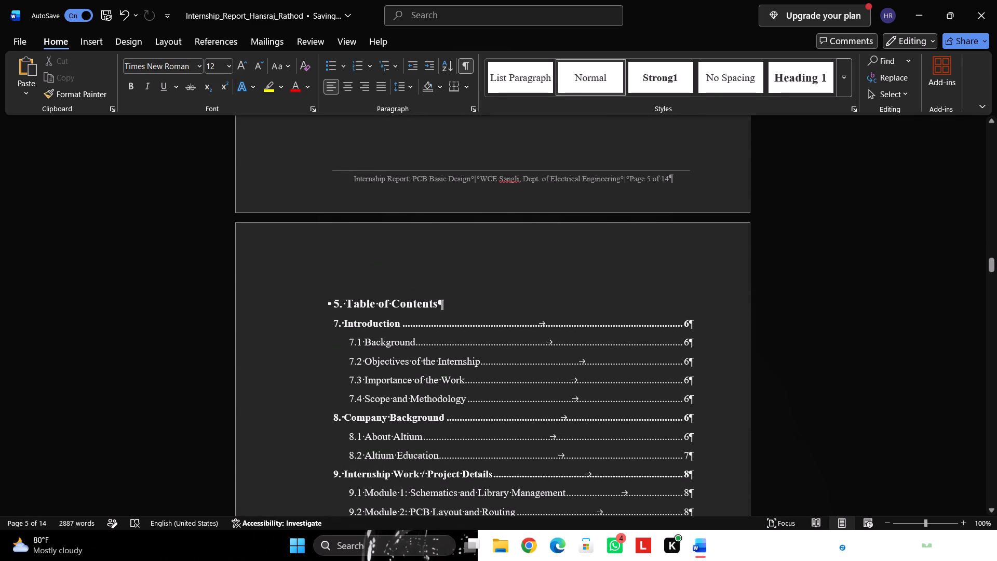
scroll(338, 325, up, 20)
scroll(338, 325, up, 10)
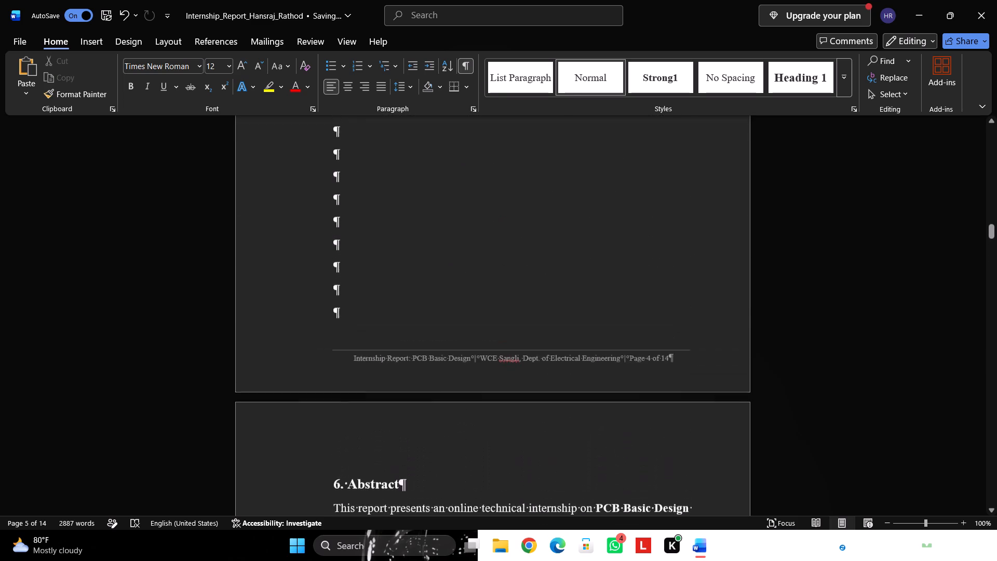
Remove the number "6." from the Abstract heading.
scroll(338, 324, down, 4)
click(341, 379)
key(BackSpace)
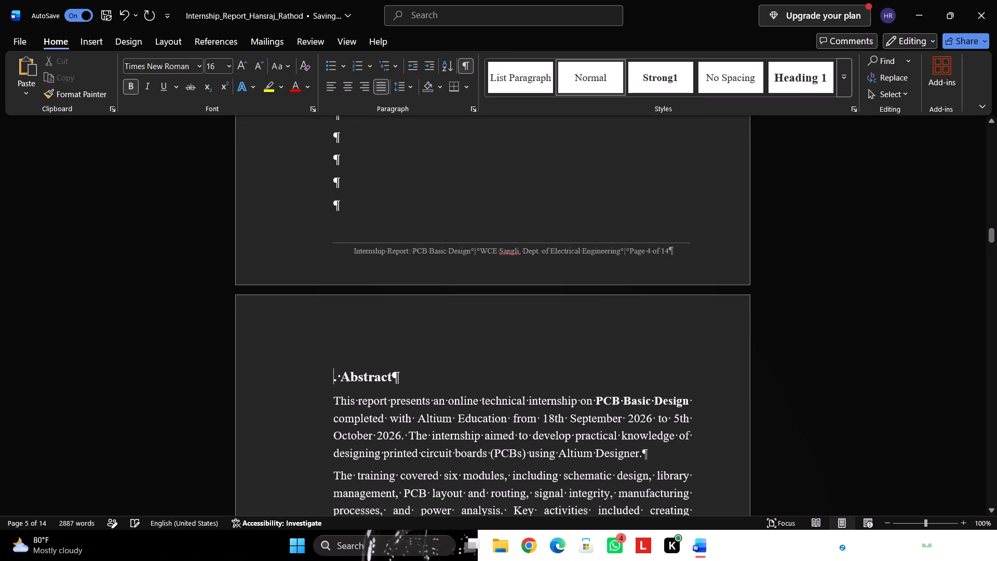
key(Right)
key(BackSpace)
Remove the number "4." from the Acknowledgement heading.
scroll(334, 371, up, 7)
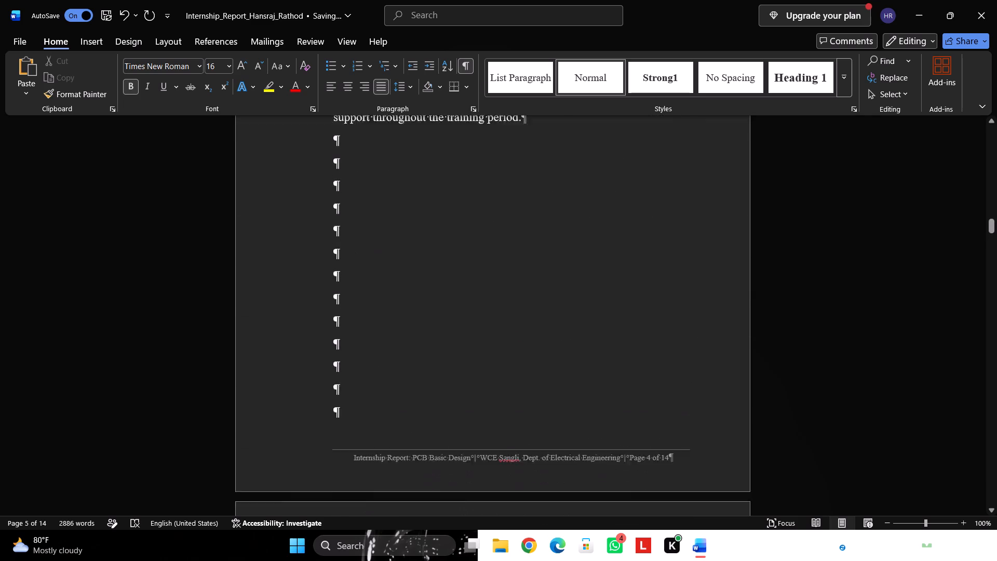
scroll(334, 371, up, 15)
click(347, 353)
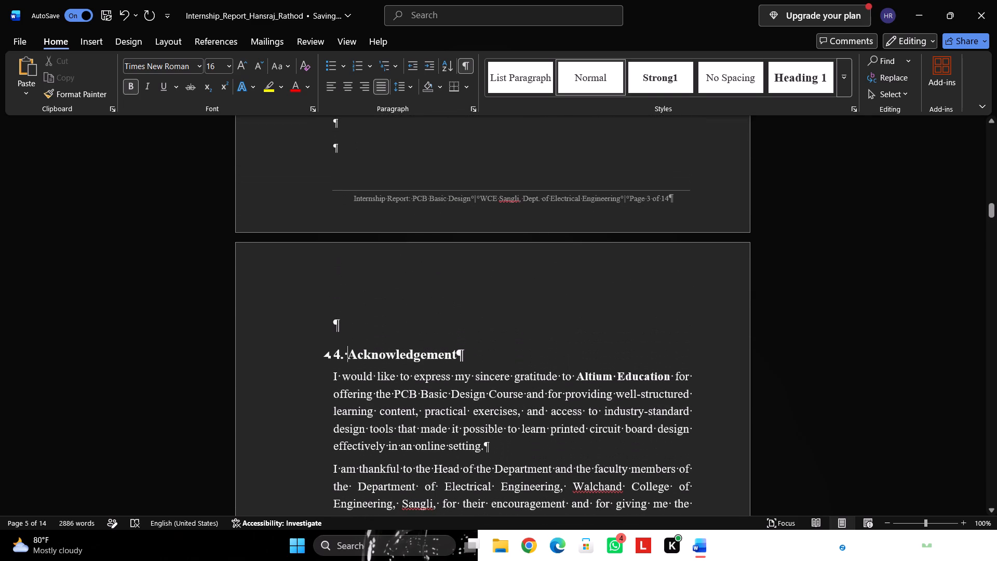
click(344, 355)
key(BackSpace)
key(BackSpace)
Remove the number "3." from the Declaration heading.
scroll(376, 362, up, 10)
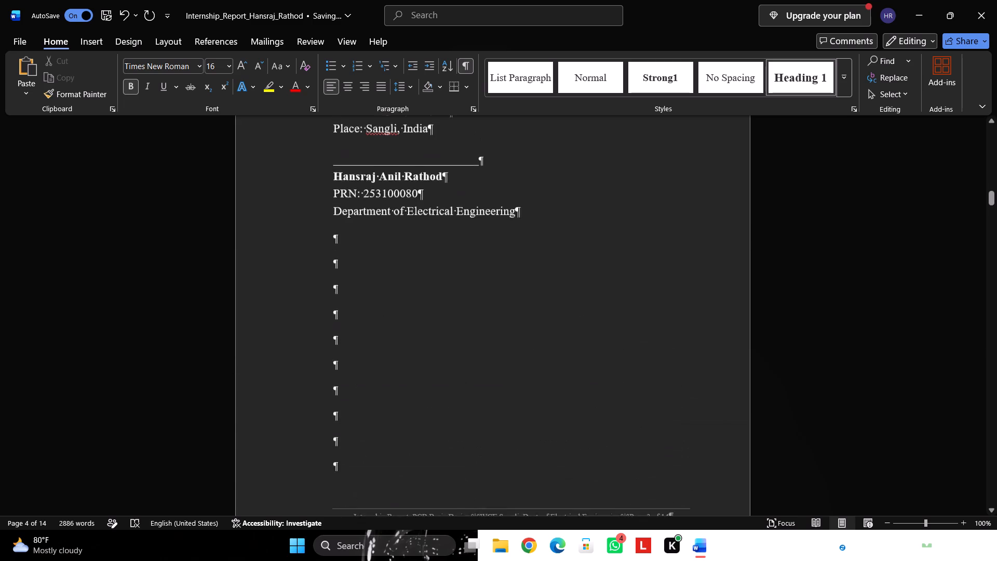
scroll(376, 362, up, 15)
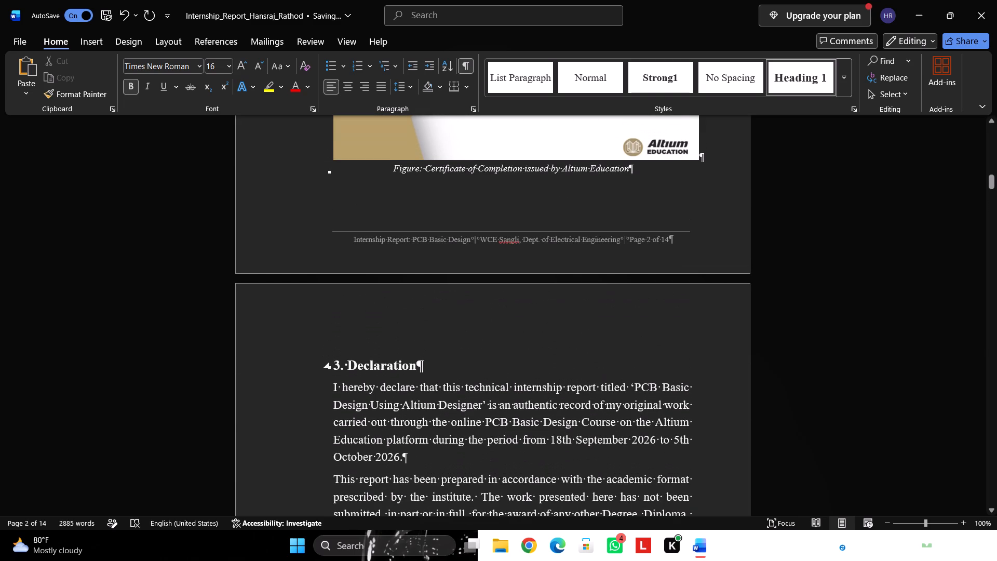
click(340, 367)
click(342, 367)
key(BackSpace)
key(BackSpace)
Compare the placement of the Certificate of Completion heading with the headings in the reference internship report PDF, switching to Edge and back.
scroll(343, 367, up, 5)
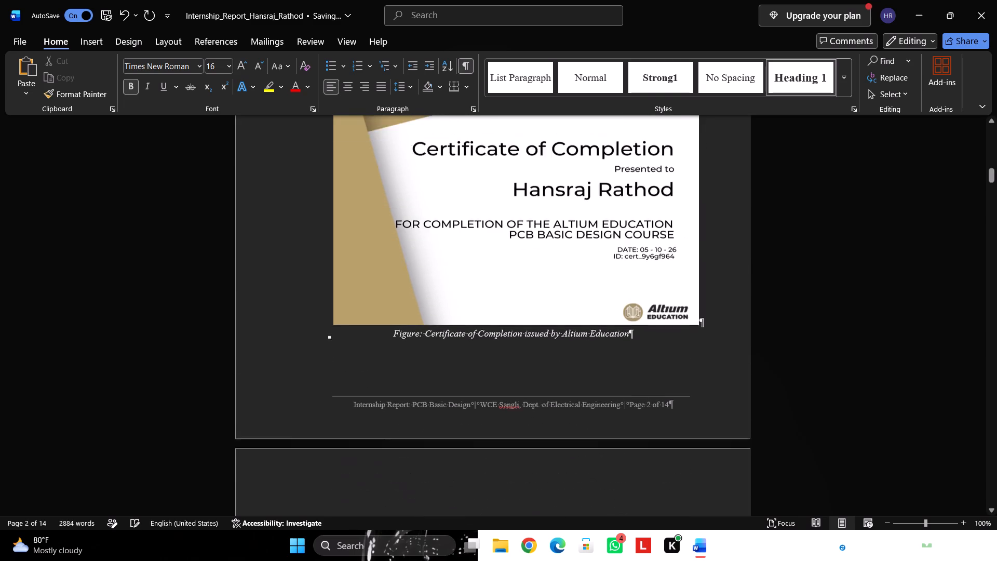
scroll(343, 367, up, 20)
scroll(355, 388, up, 1)
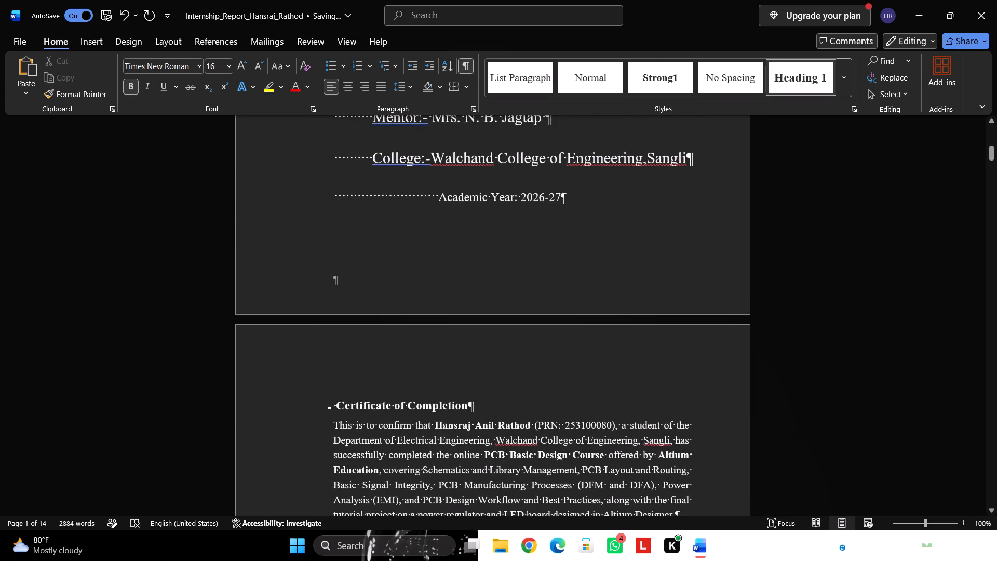
scroll(355, 388, up, 12)
scroll(356, 390, down, 15)
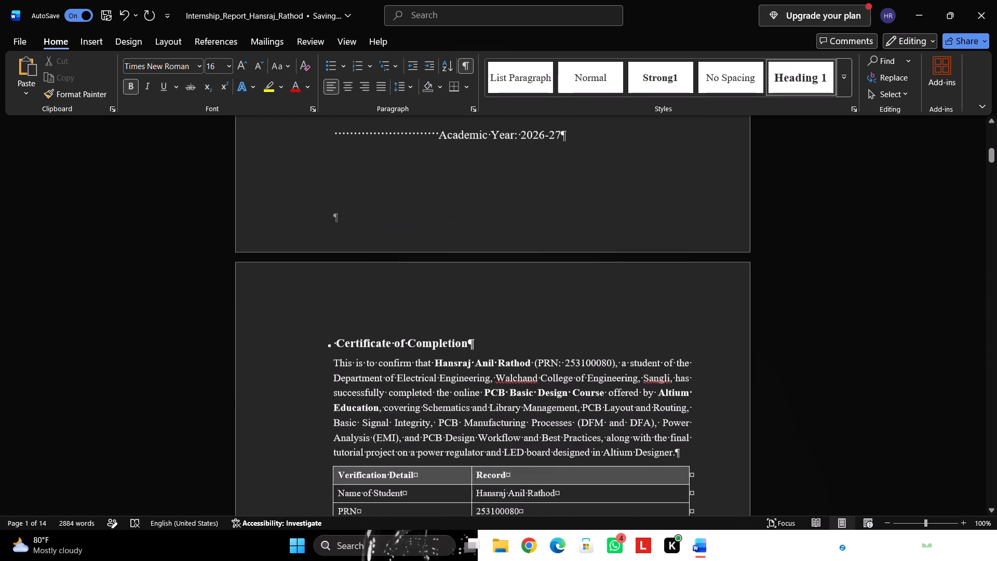
click(336, 343)
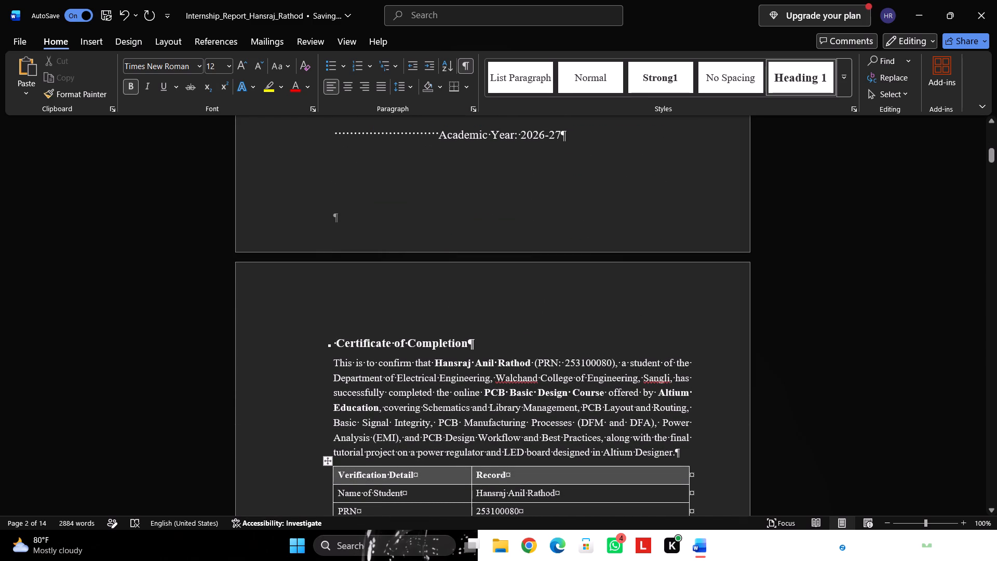
click(557, 532)
scroll(390, 295, up, 10)
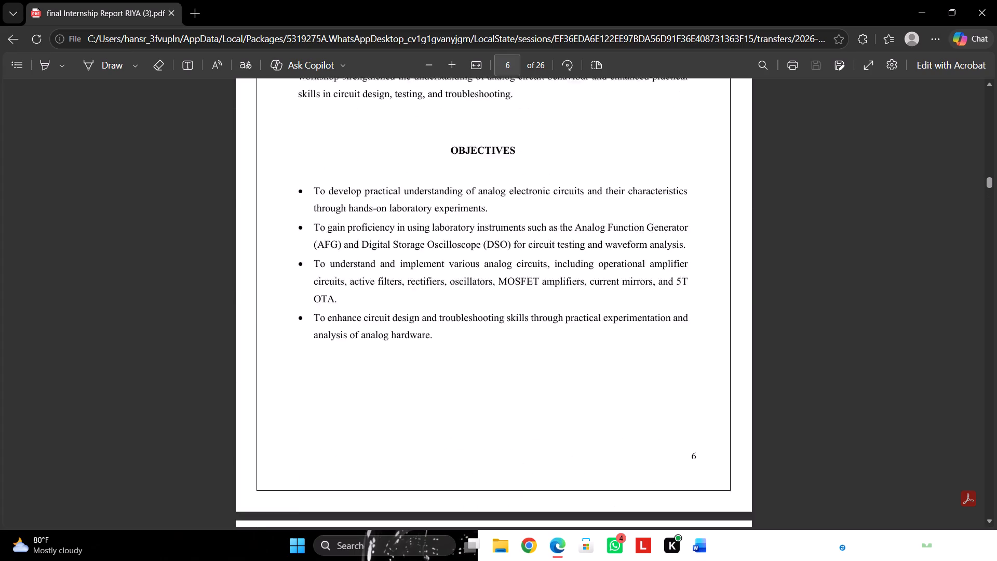
scroll(390, 295, up, 4)
scroll(455, 353, up, 6)
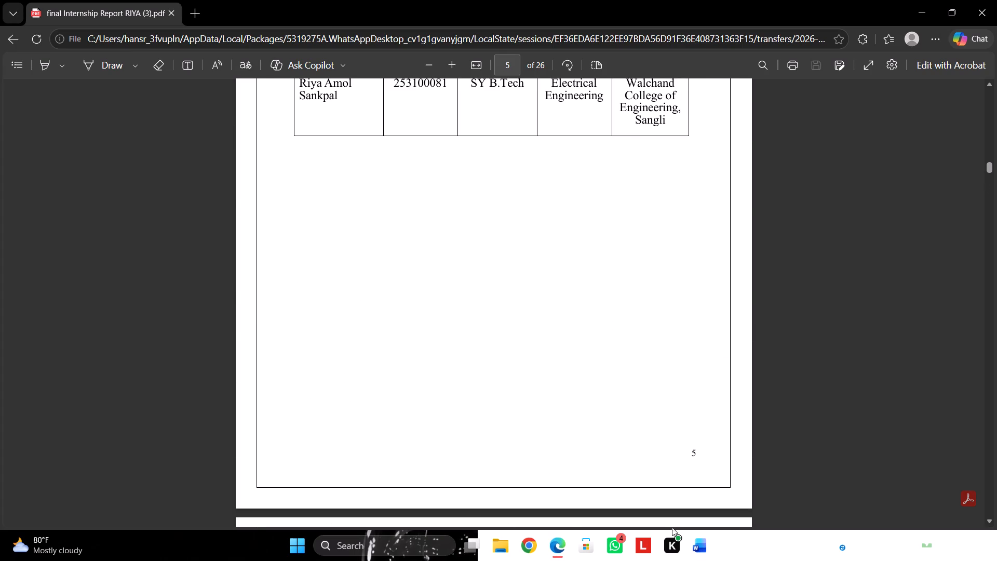
click(693, 542)
click(736, 473)
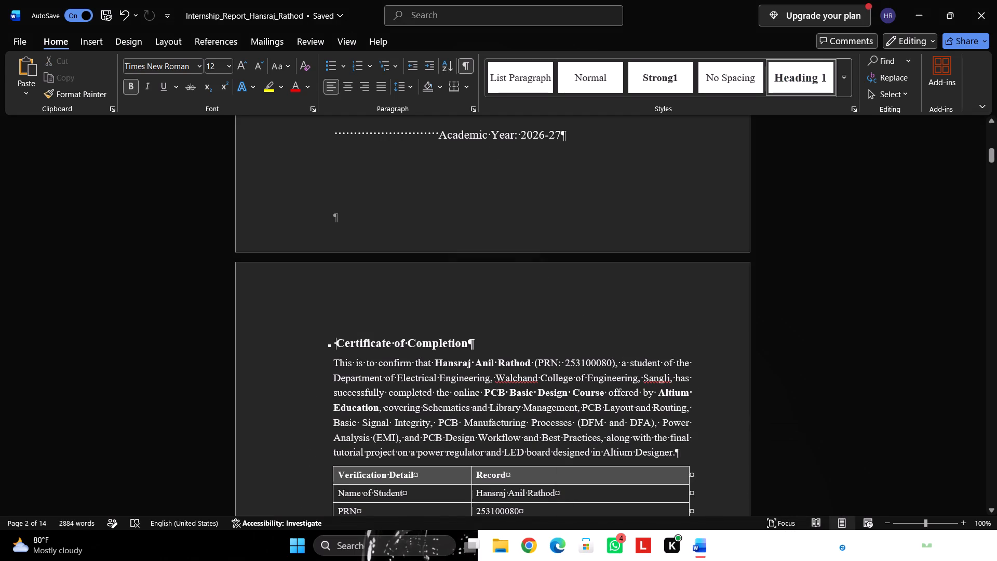
Insert leading spaces before the Certificate of Completion heading to shift it toward the page centre.
scroll(495, 391, up, 17)
scroll(494, 388, down, 19)
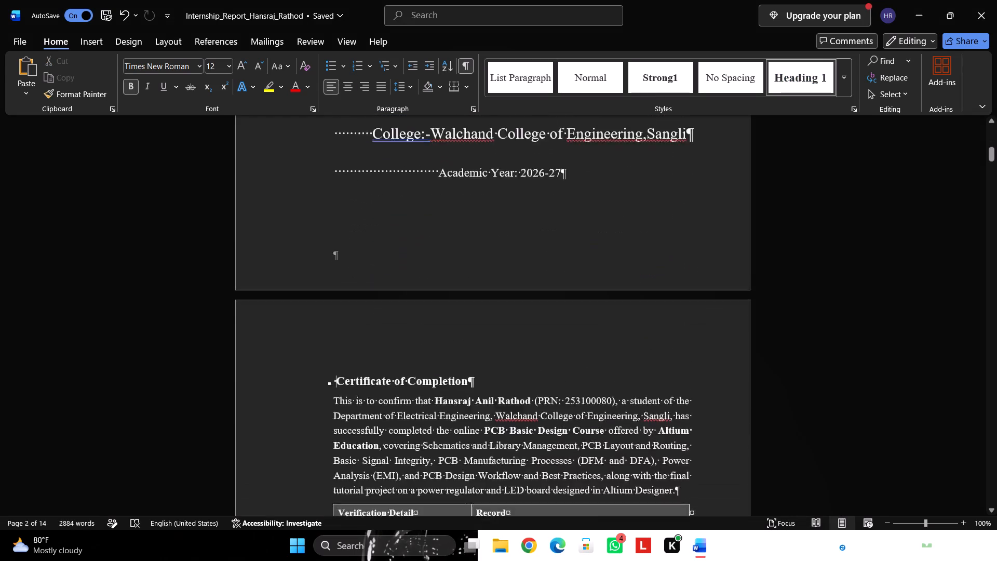
scroll(481, 404, down, 3)
key(space)
key(space)
key(space)
key(space)
key(space)
key(space)
key(space)
key(space)
key(space)
key(space)
key(space)
key(space)
key(space)
key(space)
key(space)
key(space)
key(space)
key(space)
key(space)
key(space)
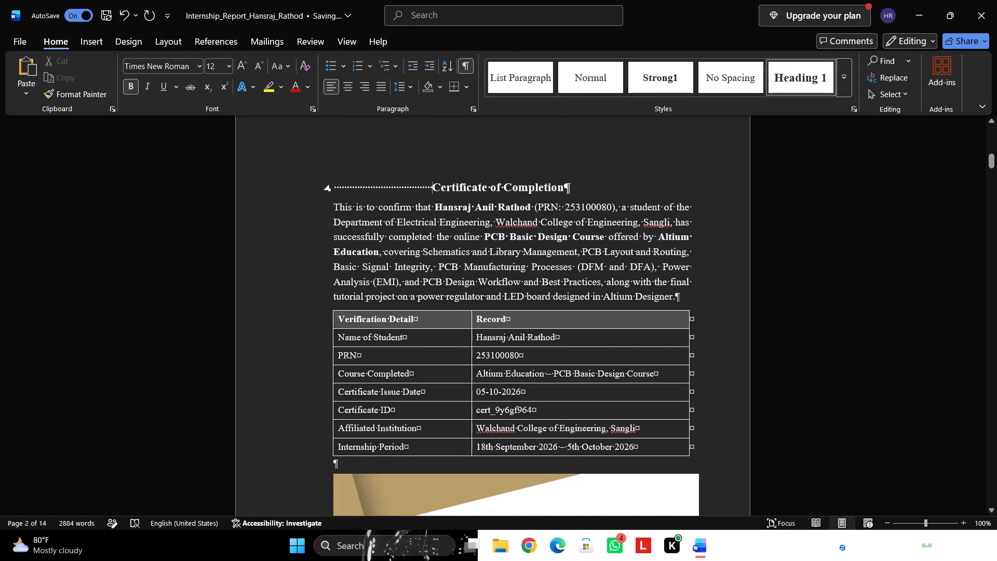
Copy the leading spaces from the Certificate of Completion heading and paste them before the Declaration heading.
scroll(568, 171, down, 19)
scroll(559, 200, down, 4)
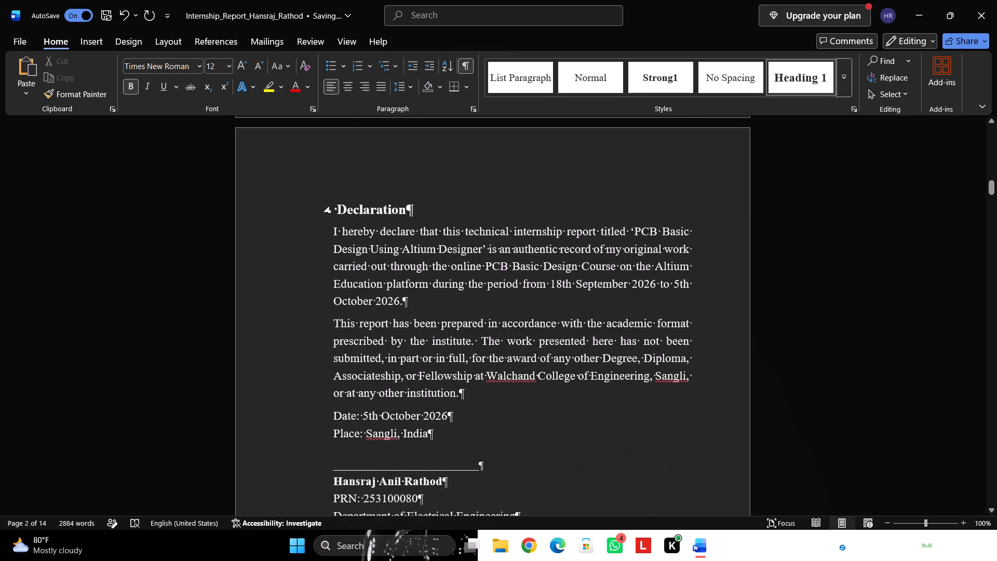
scroll(411, 225, up, 20)
scroll(411, 225, up, 4)
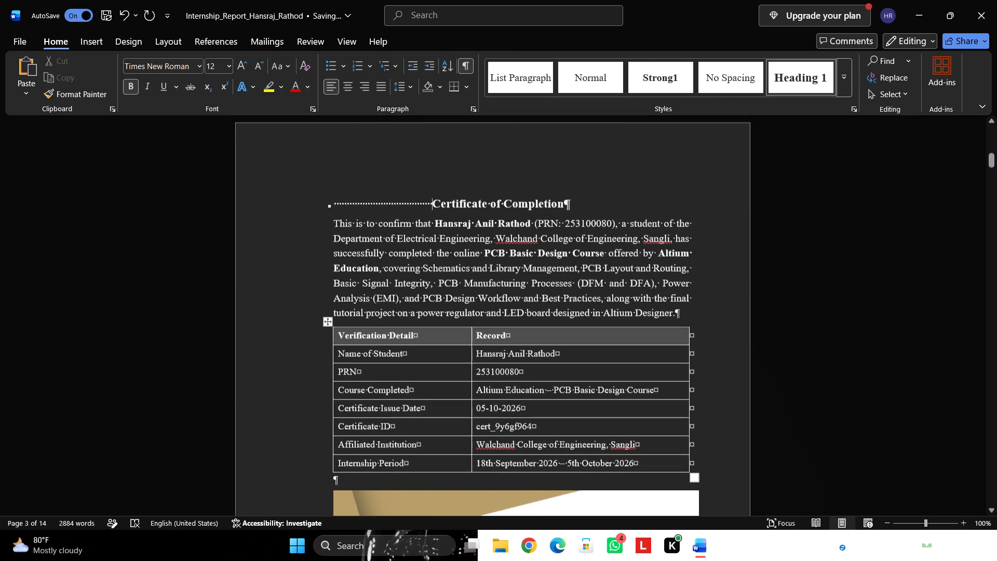
drag(433, 222, 340, 221)
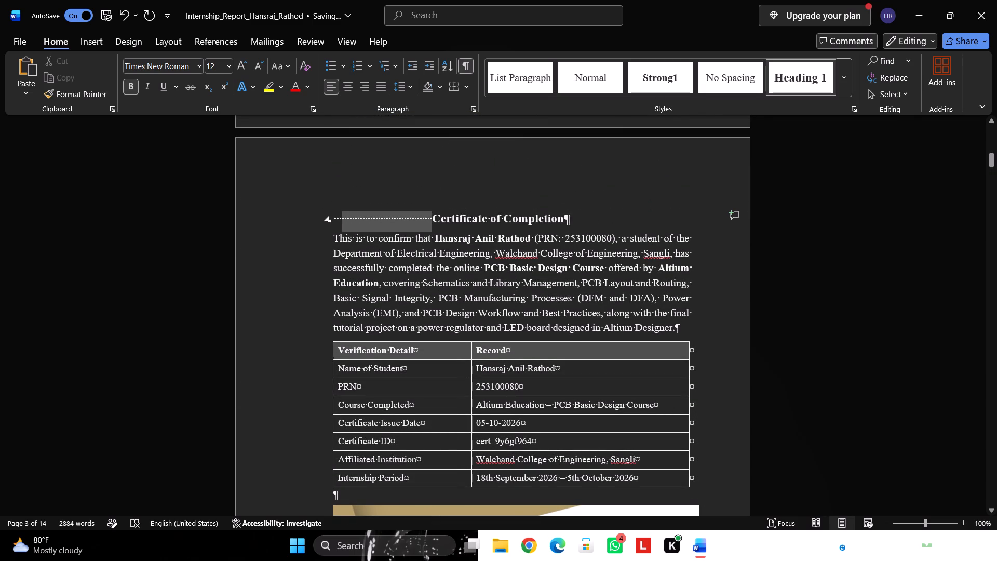
drag(340, 221, 334, 221)
key(ctrl+c)
scroll(333, 220, up, 1)
scroll(333, 219, down, 20)
scroll(333, 219, down, 4)
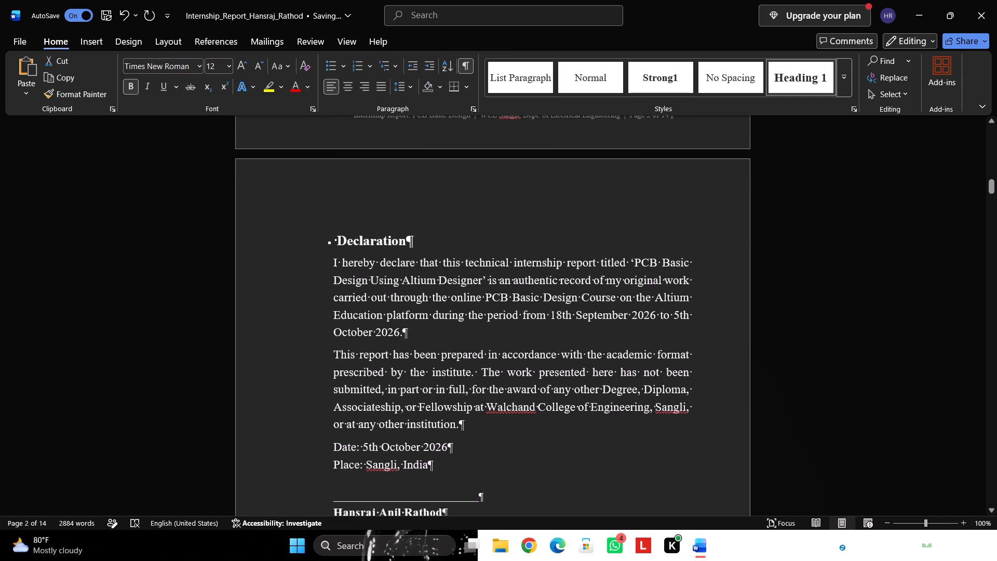
click(337, 244)
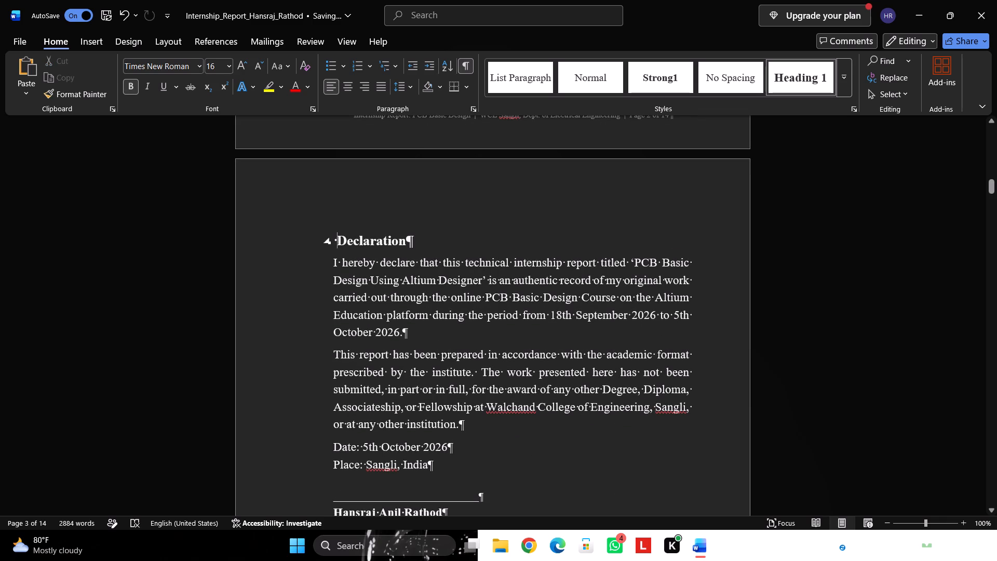
key(ctrl+v)
click(588, 214)
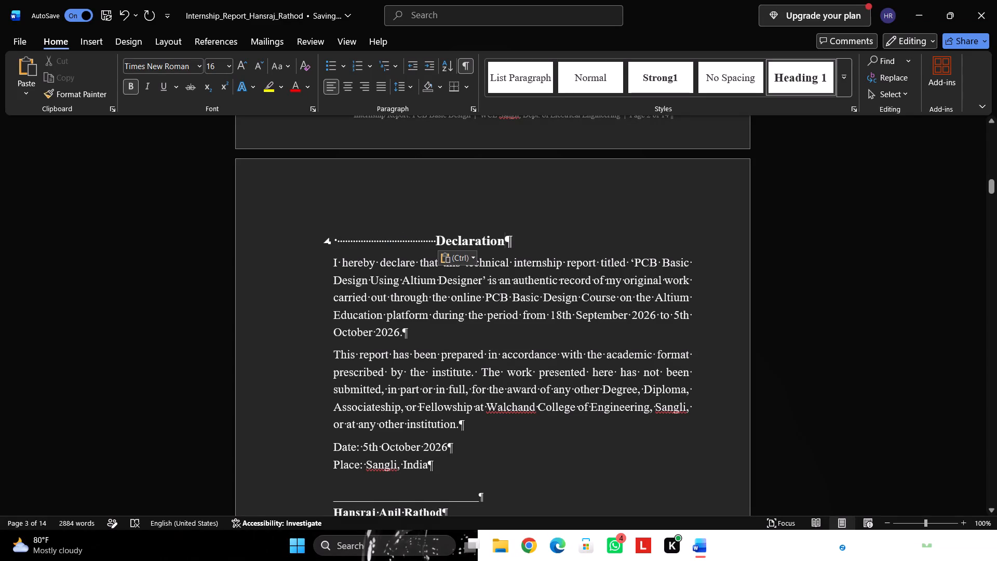
Add about a dozen more leading spaces to centre the Declaration heading over its text.
click(422, 237)
key(space)
key(space)
key(space)
key(space)
key(space)
key(space)
key(space)
key(space)
key(space)
key(space)
key(space)
key(space)
key(space)
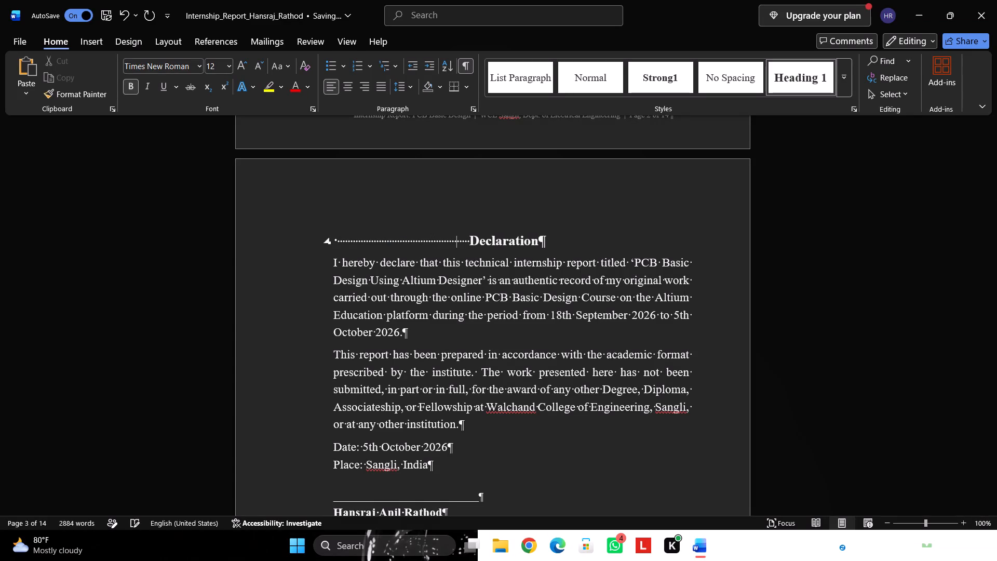
key(BackSpace)
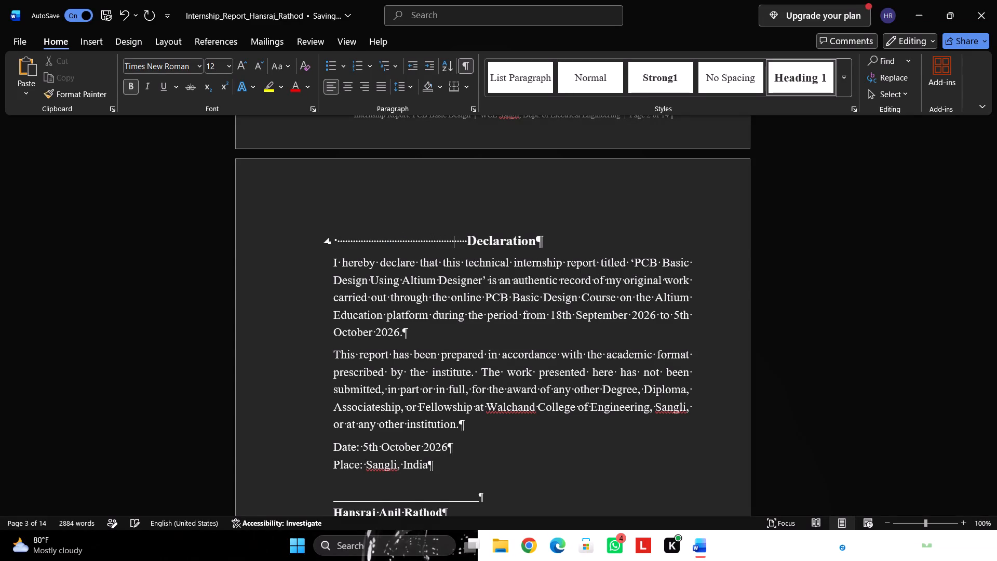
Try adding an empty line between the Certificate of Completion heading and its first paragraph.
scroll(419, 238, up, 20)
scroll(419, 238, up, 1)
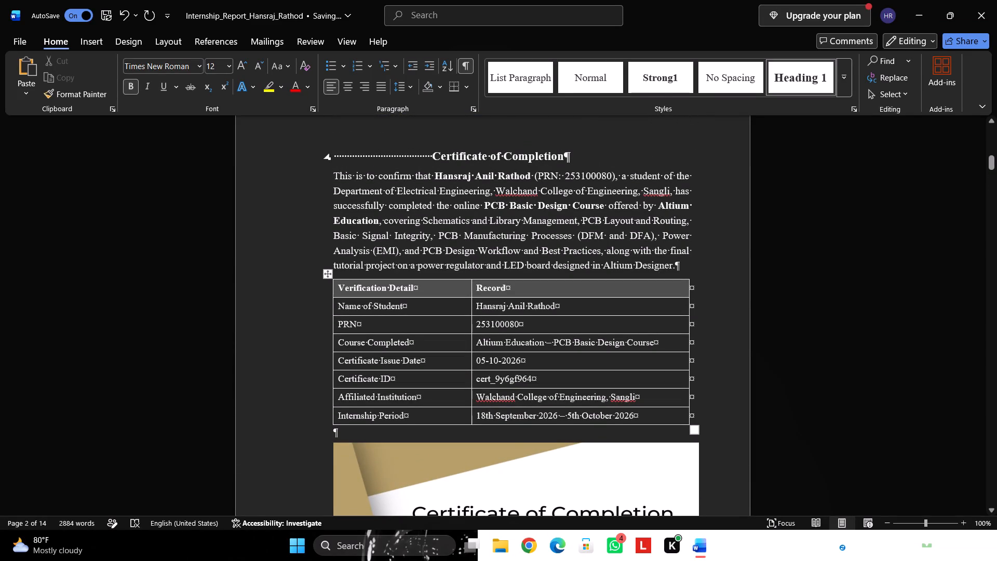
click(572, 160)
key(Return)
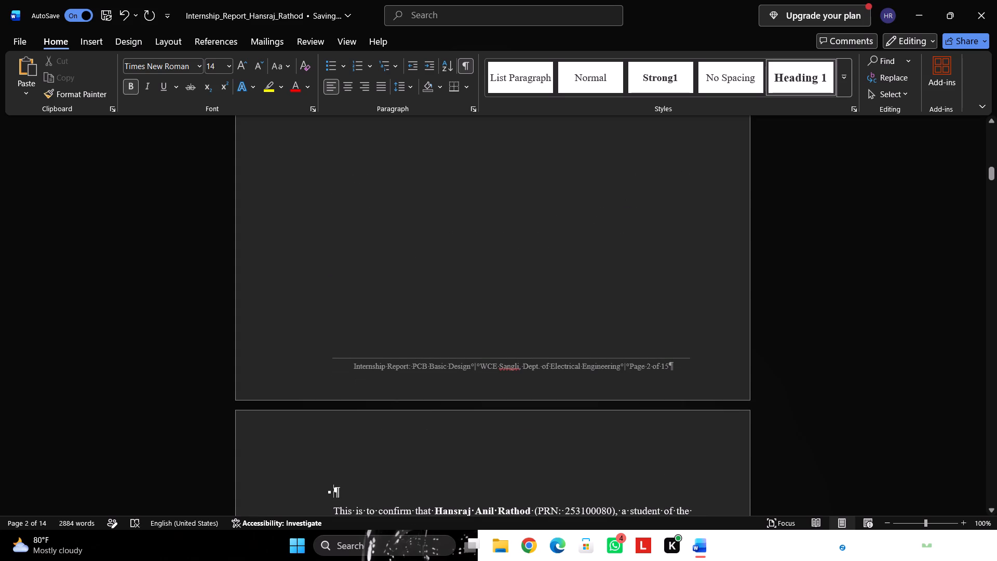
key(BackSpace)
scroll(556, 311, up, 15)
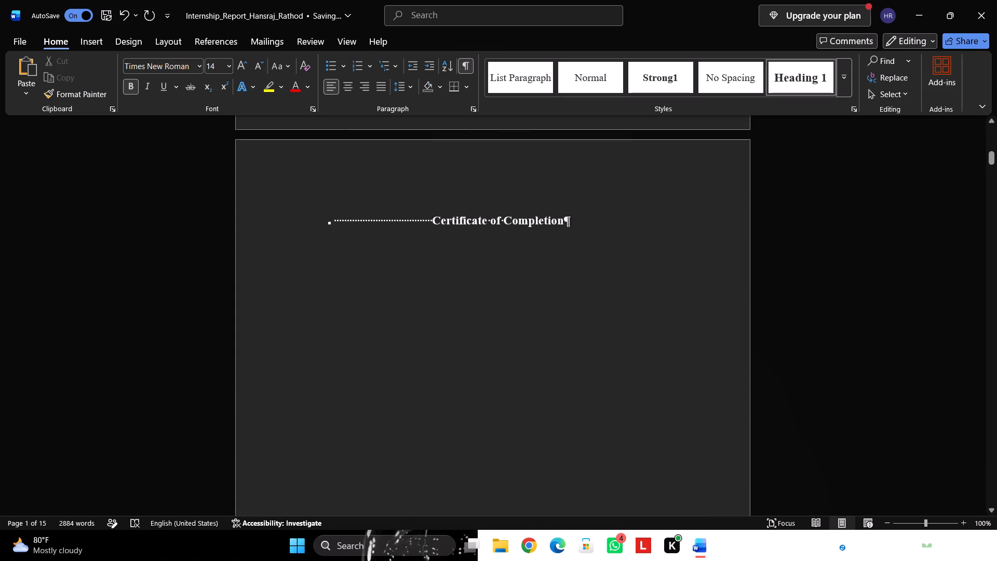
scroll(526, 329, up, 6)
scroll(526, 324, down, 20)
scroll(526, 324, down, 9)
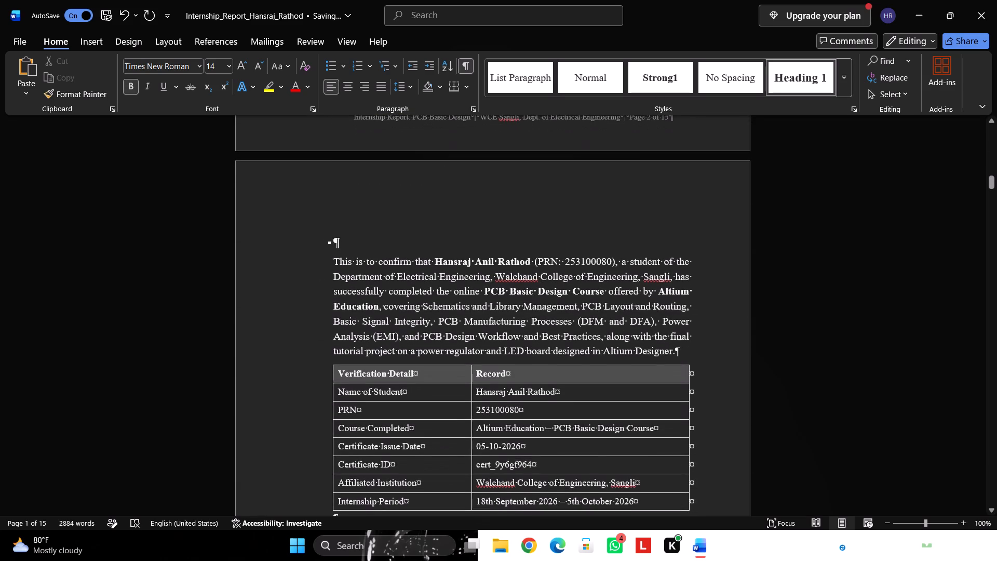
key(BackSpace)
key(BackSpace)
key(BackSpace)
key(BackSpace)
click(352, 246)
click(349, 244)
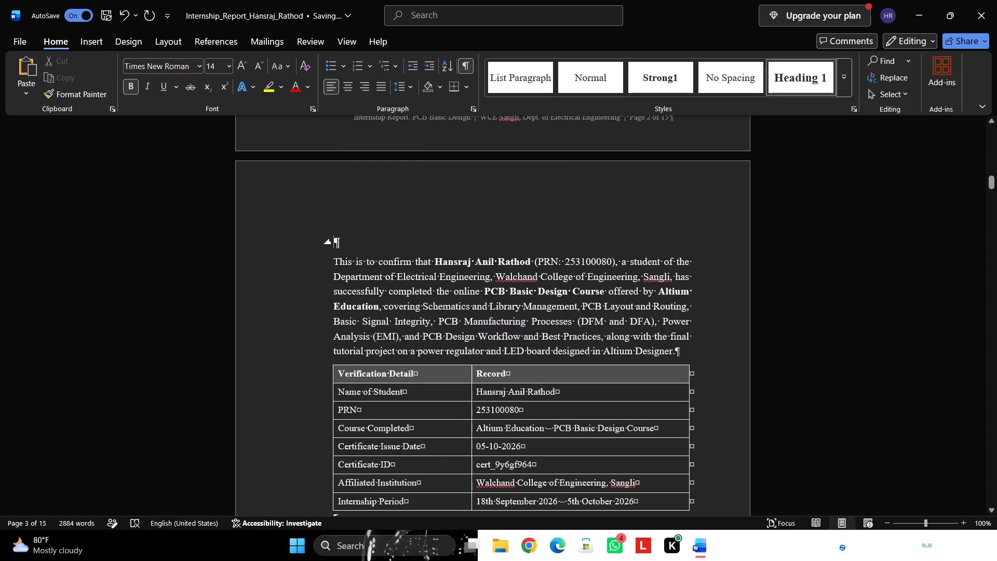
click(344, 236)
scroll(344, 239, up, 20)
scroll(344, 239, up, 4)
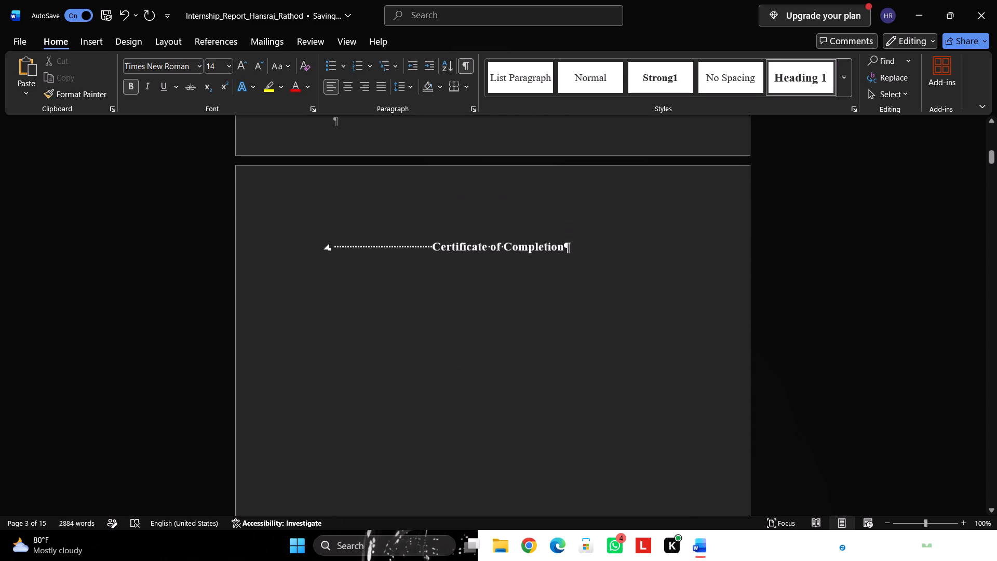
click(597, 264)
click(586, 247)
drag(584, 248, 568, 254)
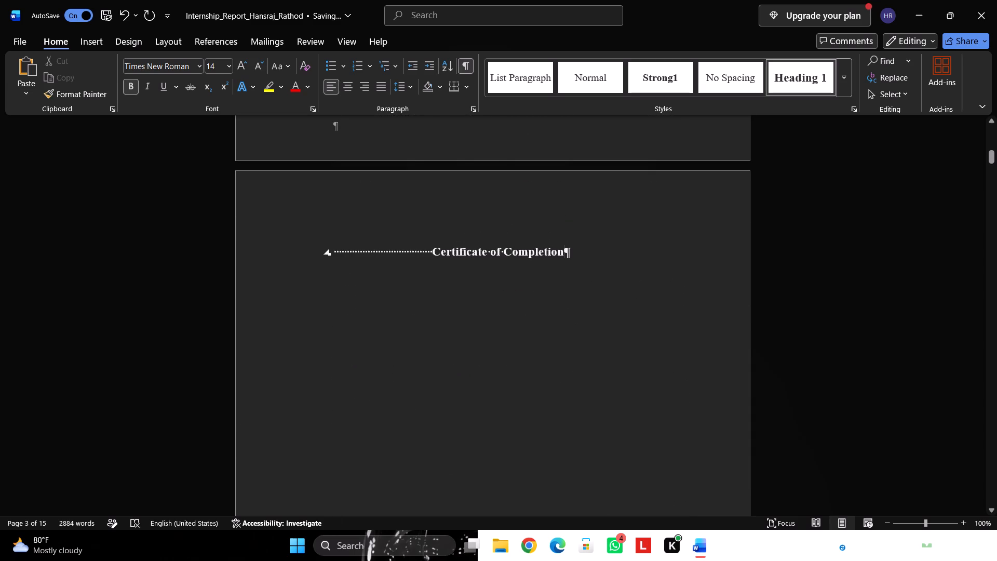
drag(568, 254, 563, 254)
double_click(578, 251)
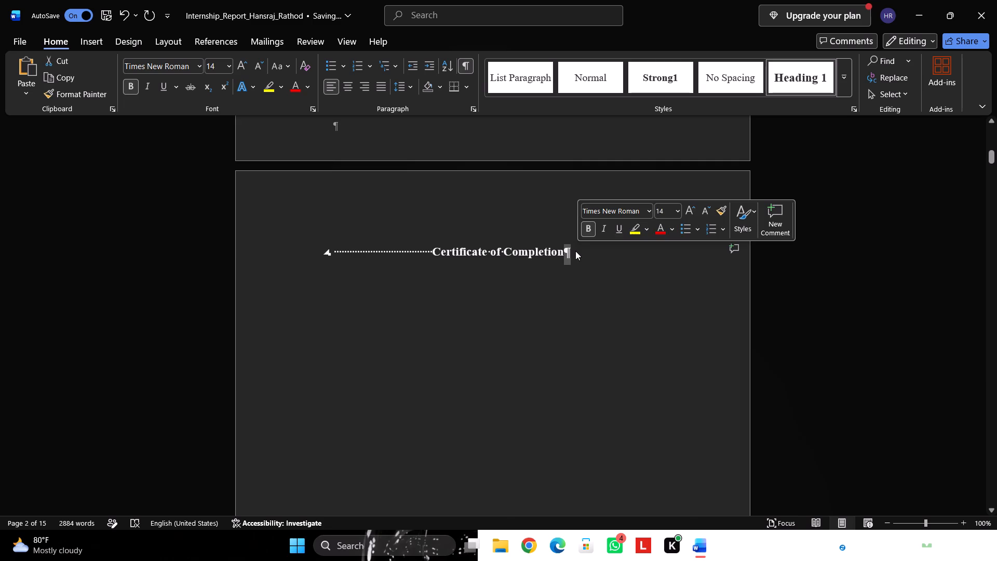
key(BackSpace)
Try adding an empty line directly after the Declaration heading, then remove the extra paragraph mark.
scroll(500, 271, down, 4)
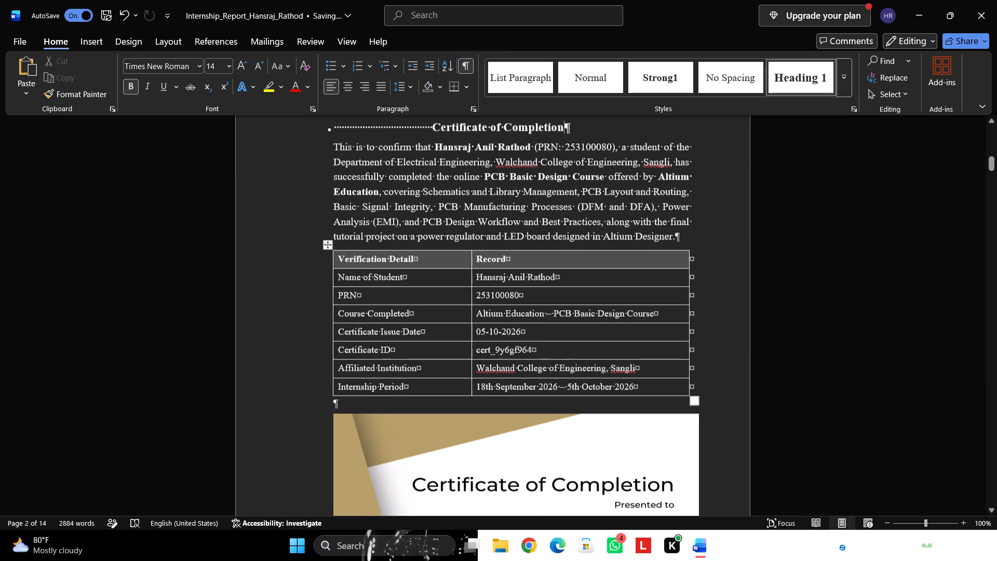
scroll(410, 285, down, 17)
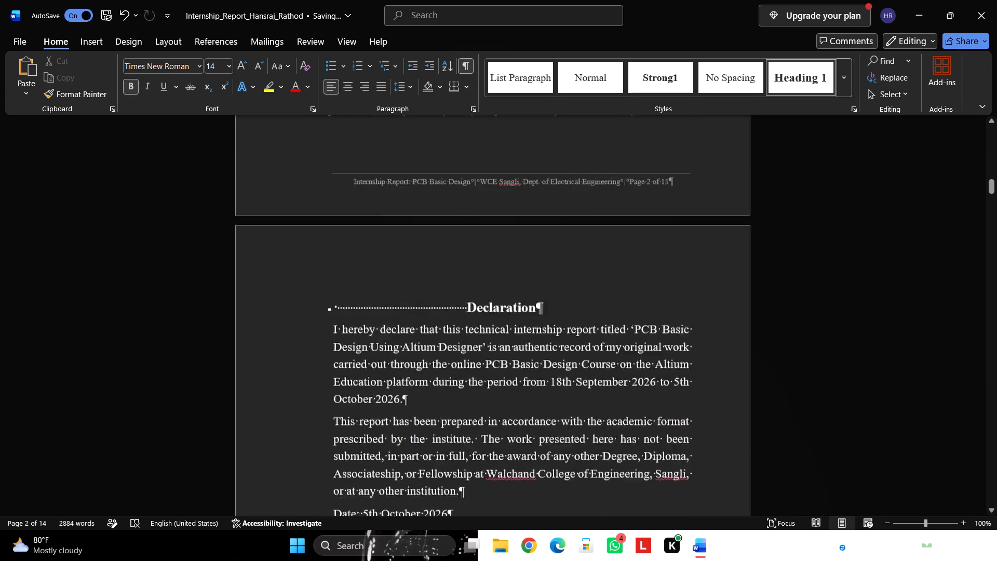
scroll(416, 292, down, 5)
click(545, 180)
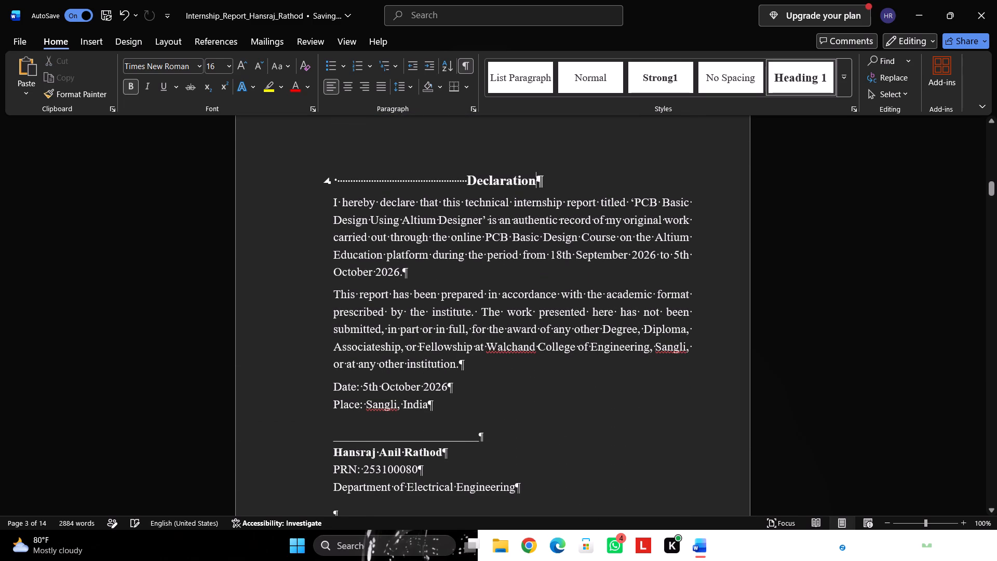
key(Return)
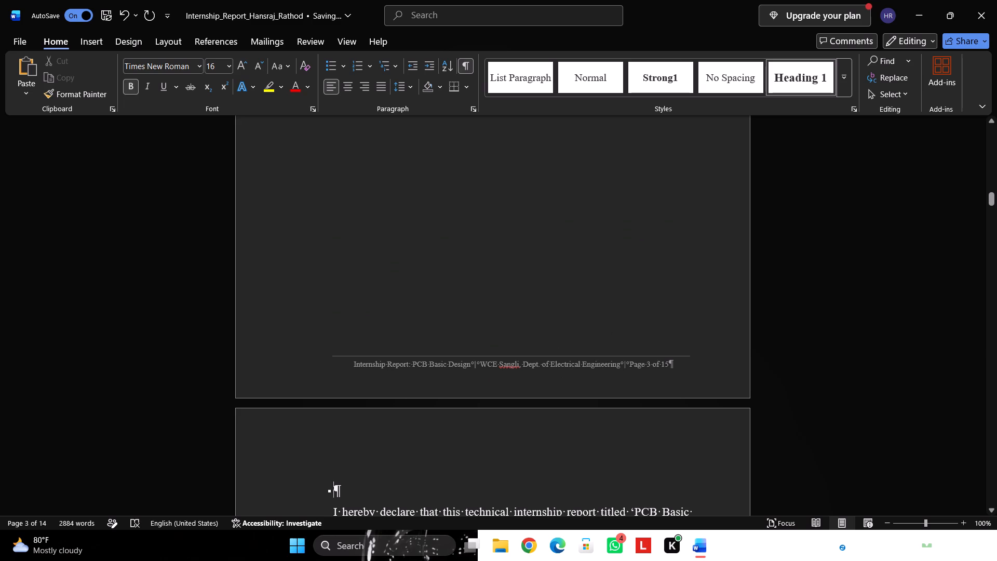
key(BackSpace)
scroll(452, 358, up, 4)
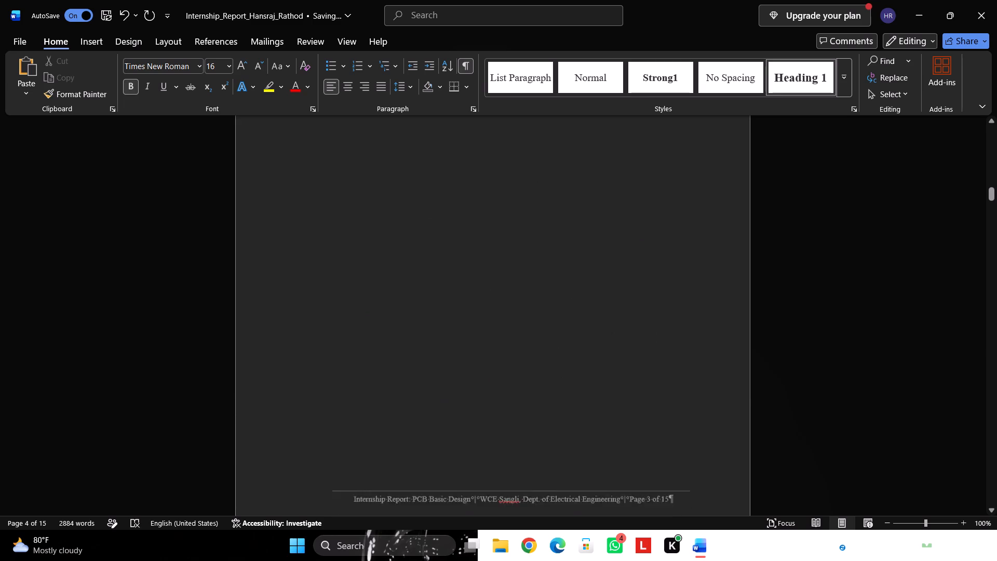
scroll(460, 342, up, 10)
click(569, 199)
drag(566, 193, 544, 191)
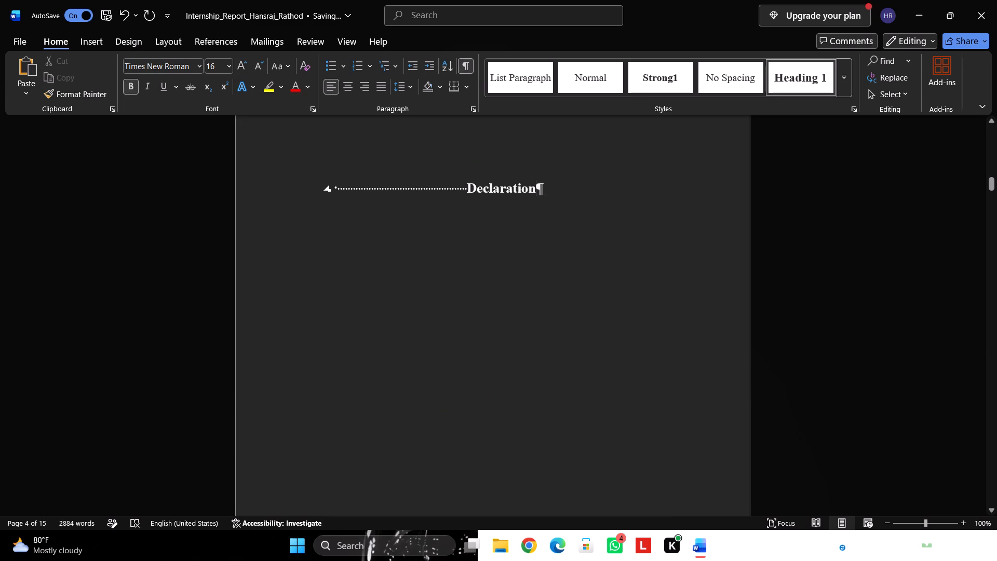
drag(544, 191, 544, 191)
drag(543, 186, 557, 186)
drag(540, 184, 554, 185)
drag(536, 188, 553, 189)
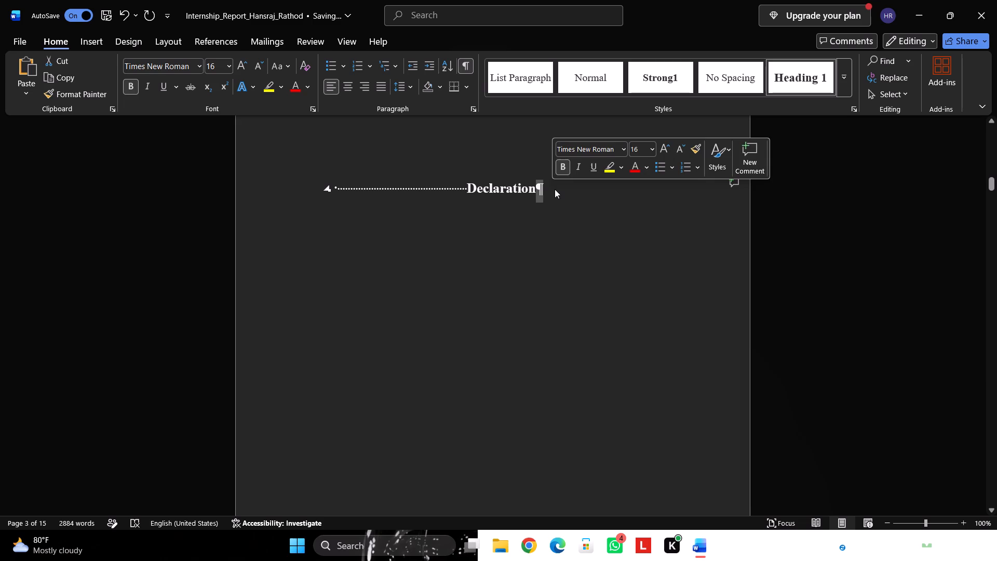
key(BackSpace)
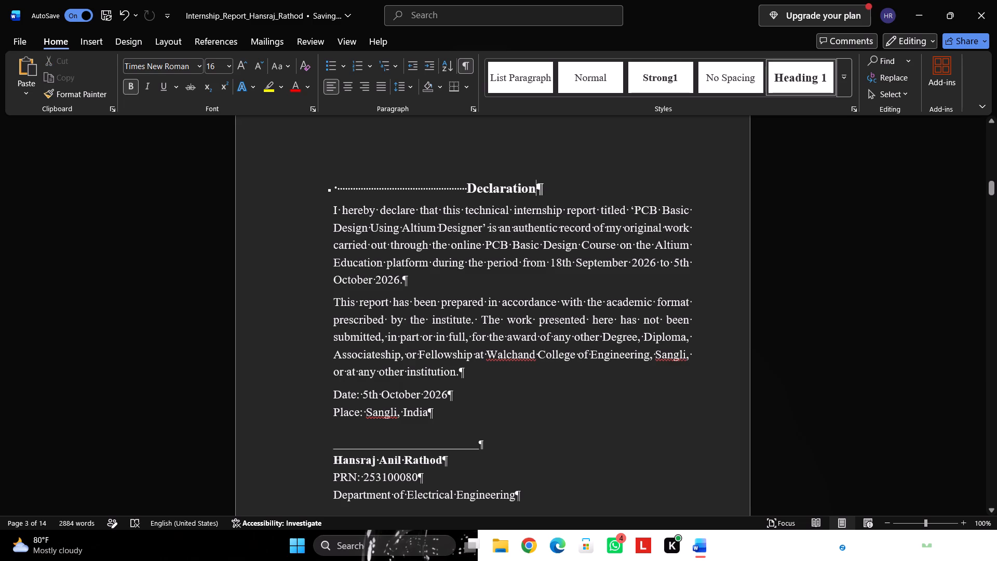
Insert an empty line before the first Declaration paragraph to separate it from the heading.
click(333, 213)
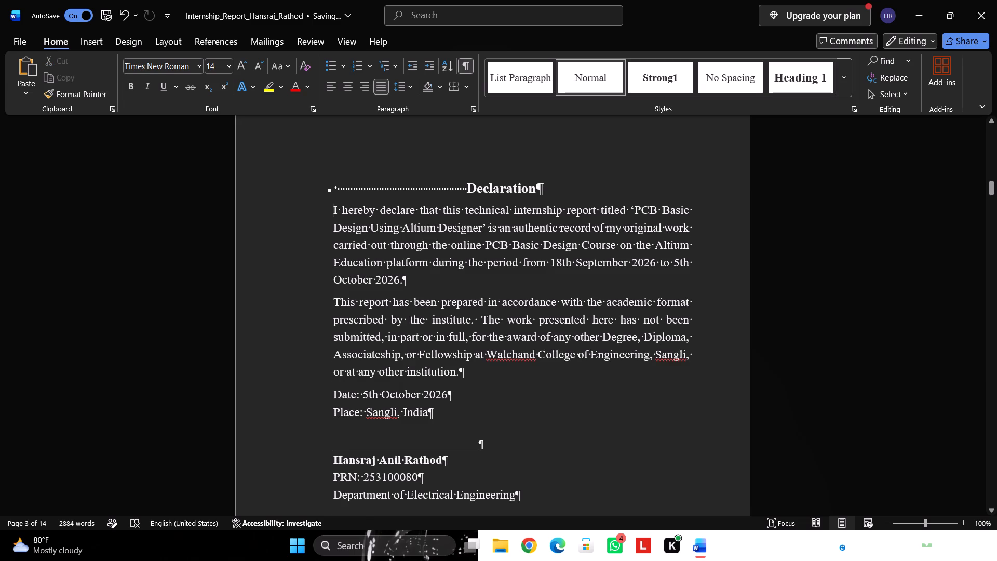
key(Return)
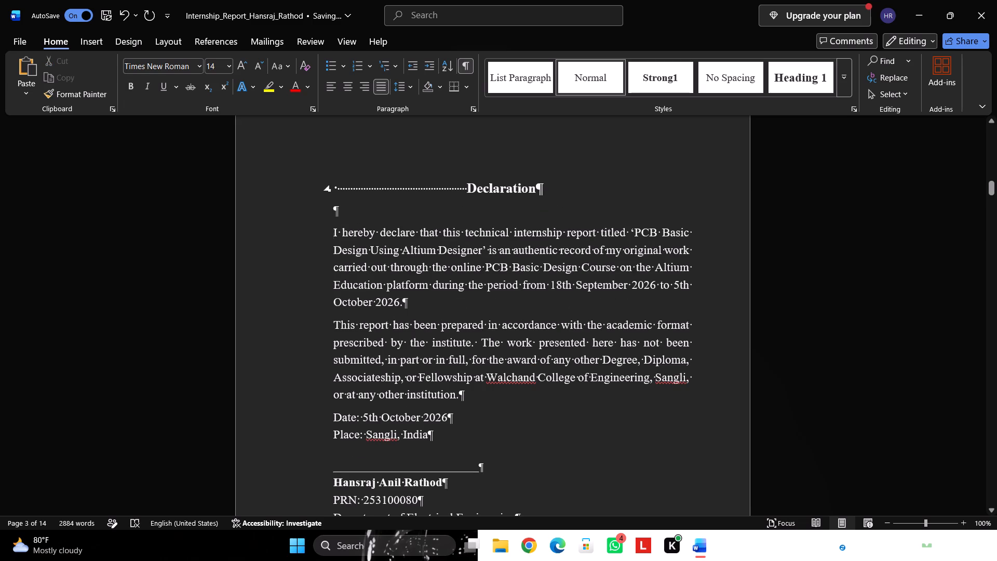
click(582, 183)
Delete the empty lines above the Acknowledgement heading so it starts at the top of its page.
scroll(531, 306, down, 18)
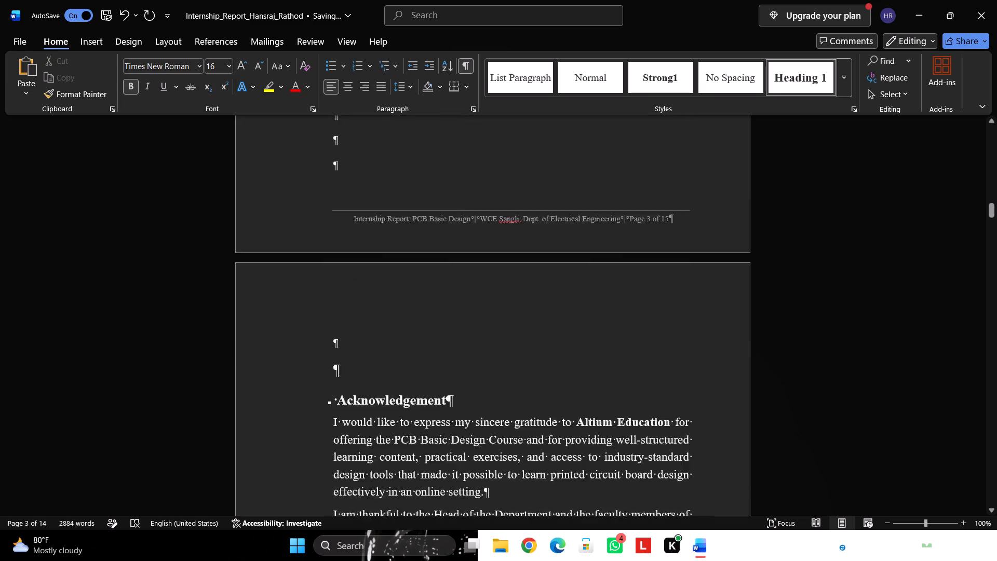
scroll(519, 317, down, 6)
click(355, 216)
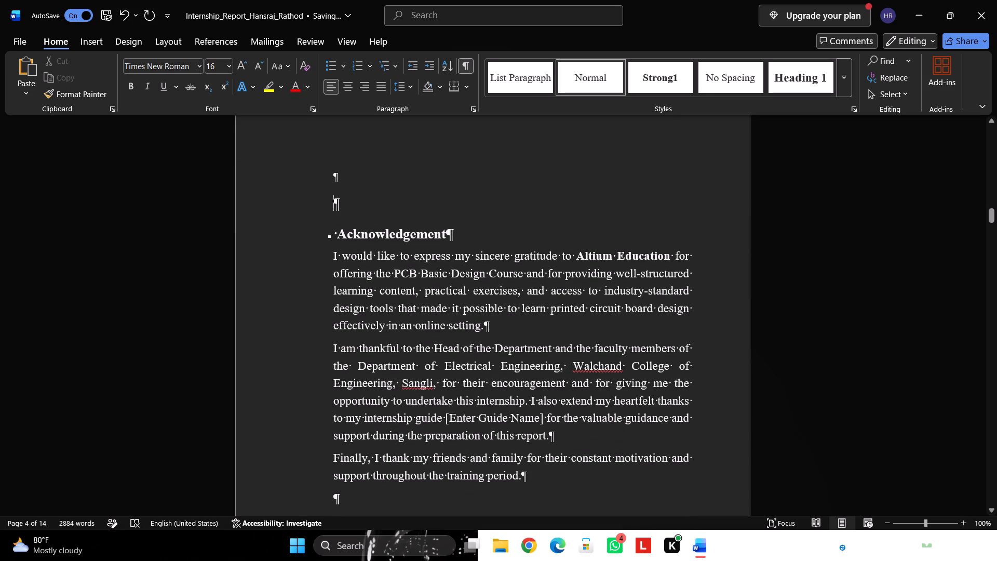
drag(357, 208, 352, 202)
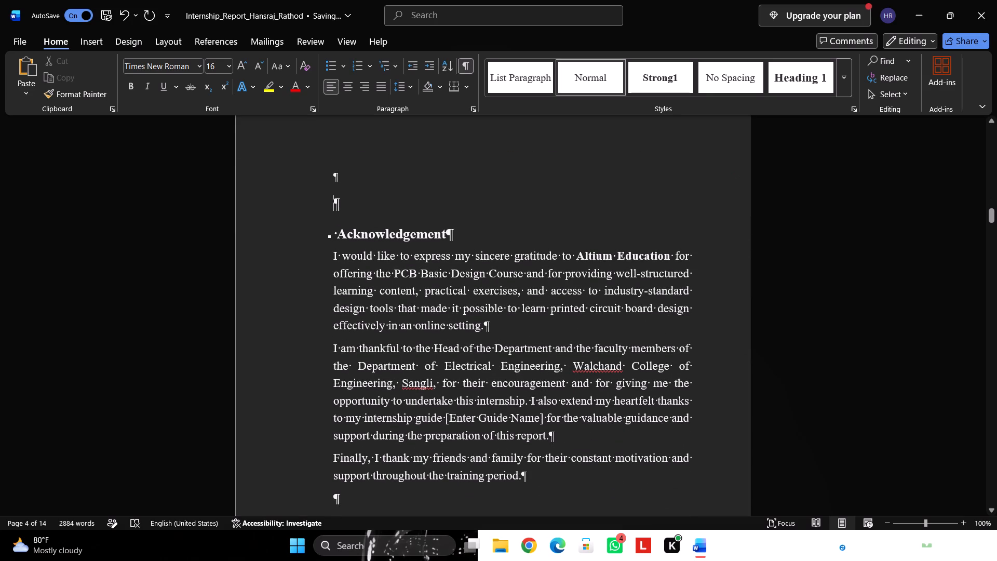
click(354, 201)
key(BackSpace)
key(BackSpace)
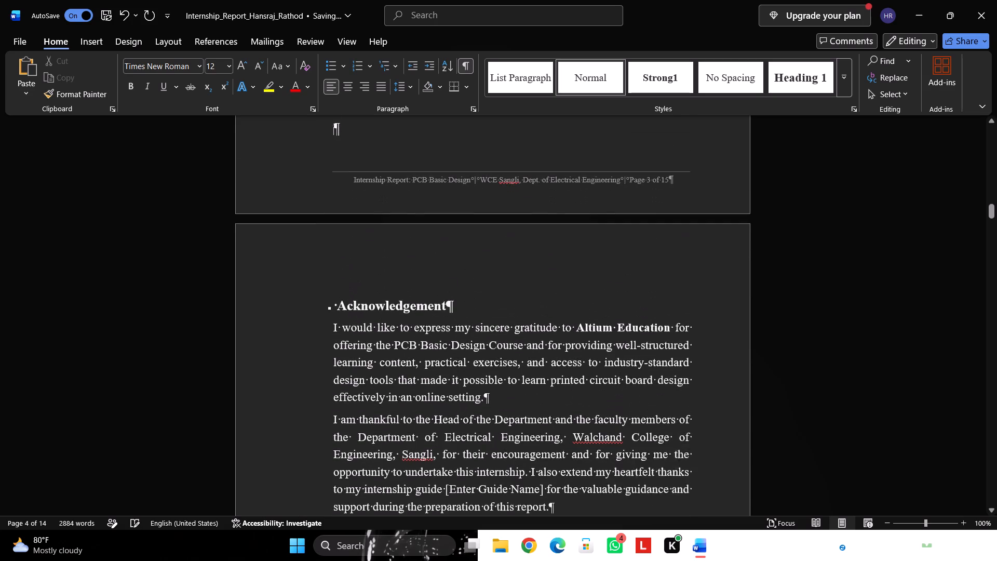
Paste the copied leading spaces before the Acknowledgement heading and add four more spaces to centre it.
click(335, 312)
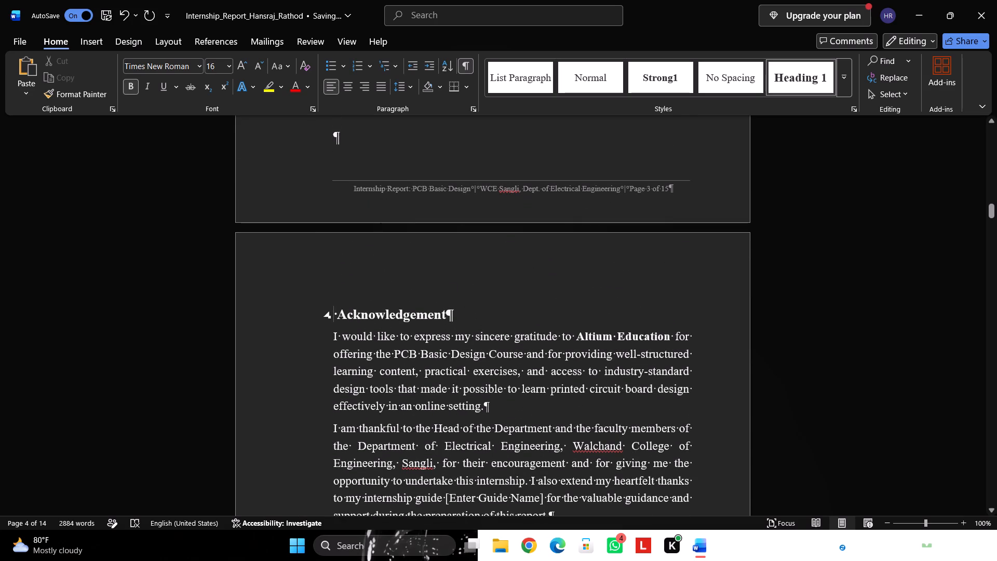
key(ctrl+v)
key(space)
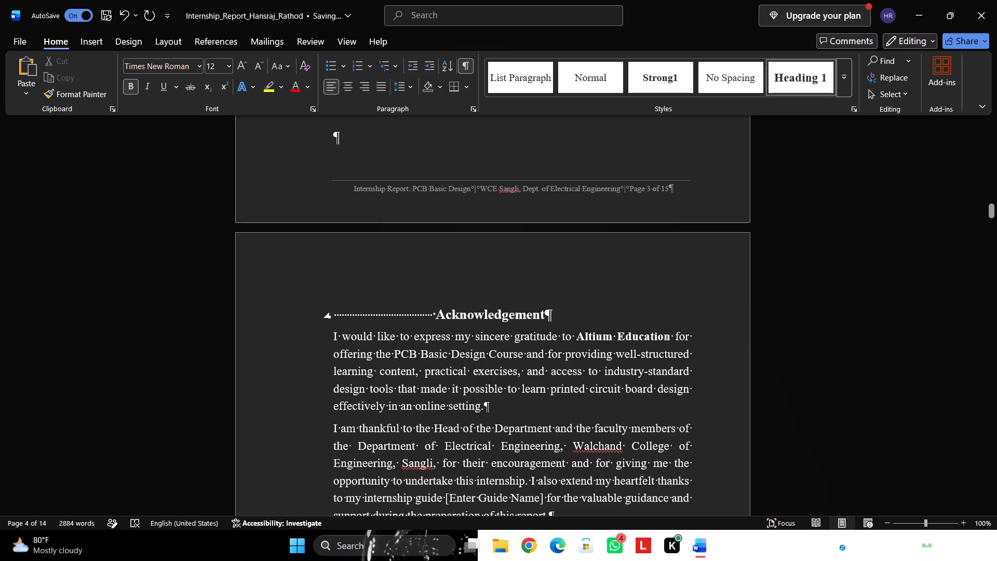
key(space)
key(space)
key(space)
key(space)
key(BackSpace)
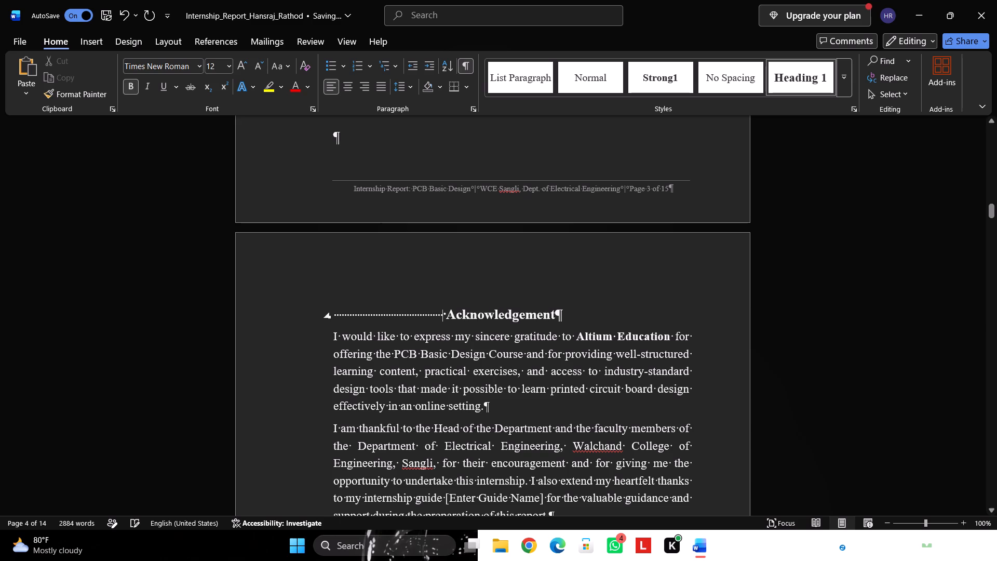
Insert an empty line between the Acknowledgement heading and its first paragraph.
click(331, 337)
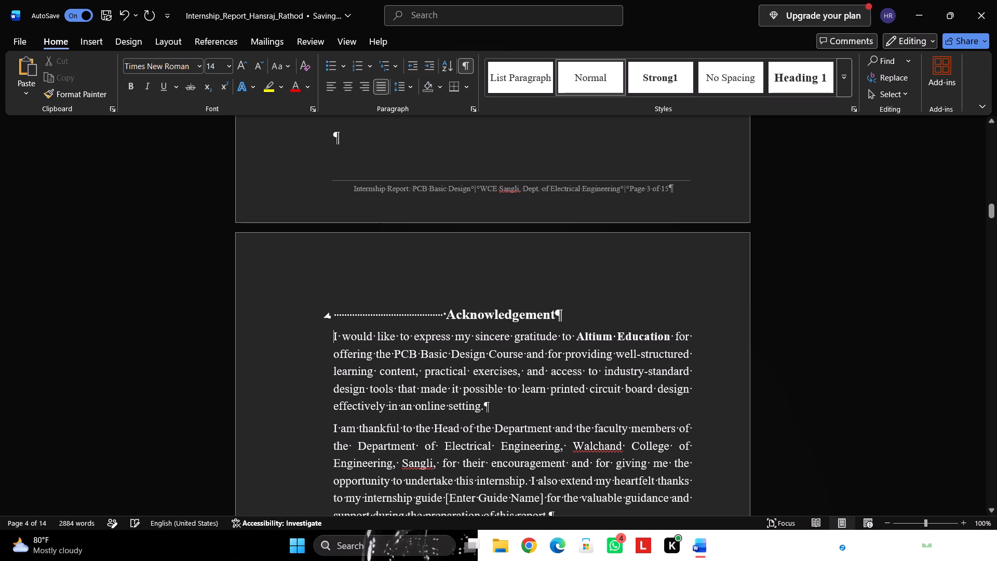
key(Return)
Set the Declaration heading's font size to 18.
scroll(483, 309, up, 20)
scroll(483, 309, up, 1)
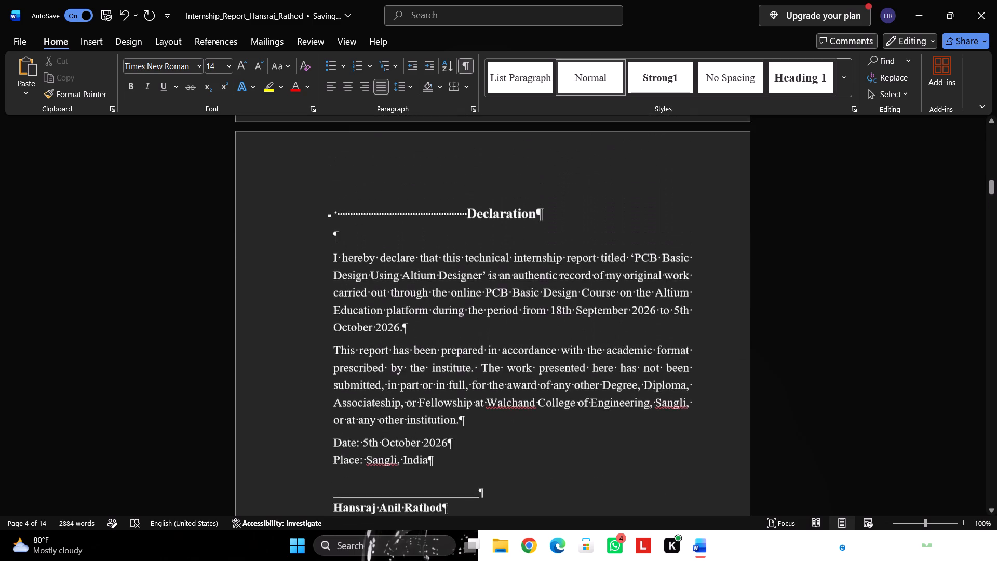
scroll(503, 323, up, 5)
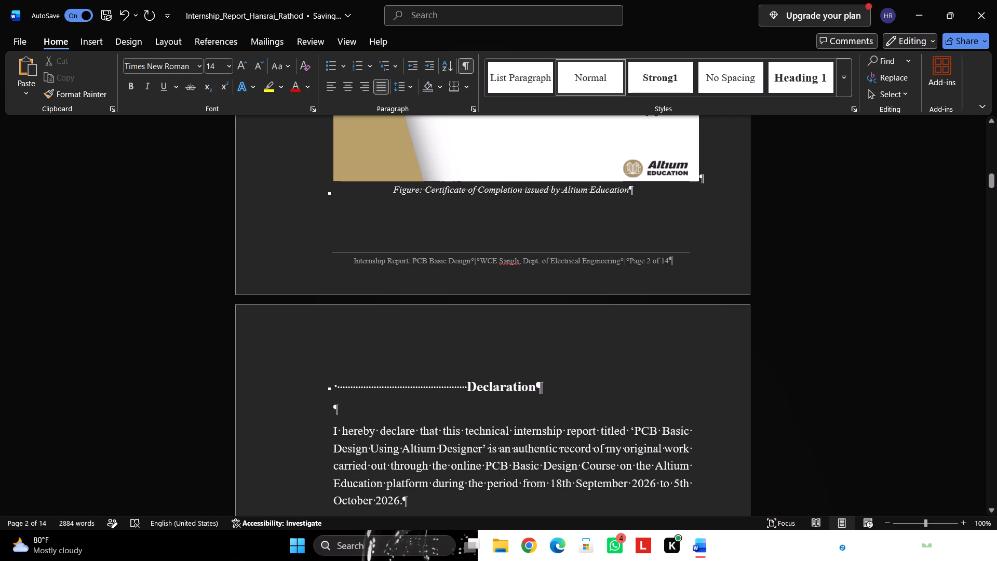
drag(474, 383, 500, 381)
drag(563, 383, 560, 383)
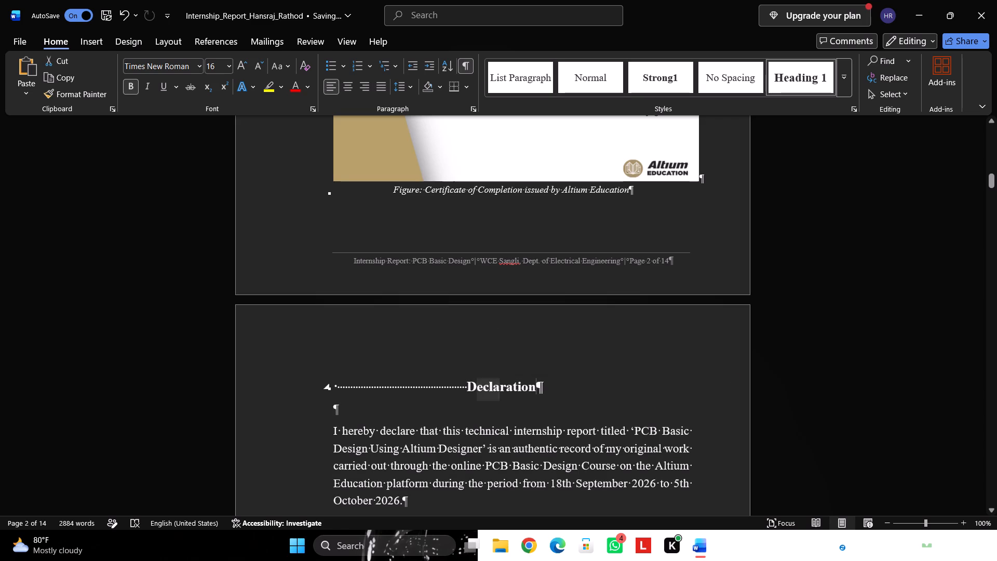
drag(560, 383, 467, 383)
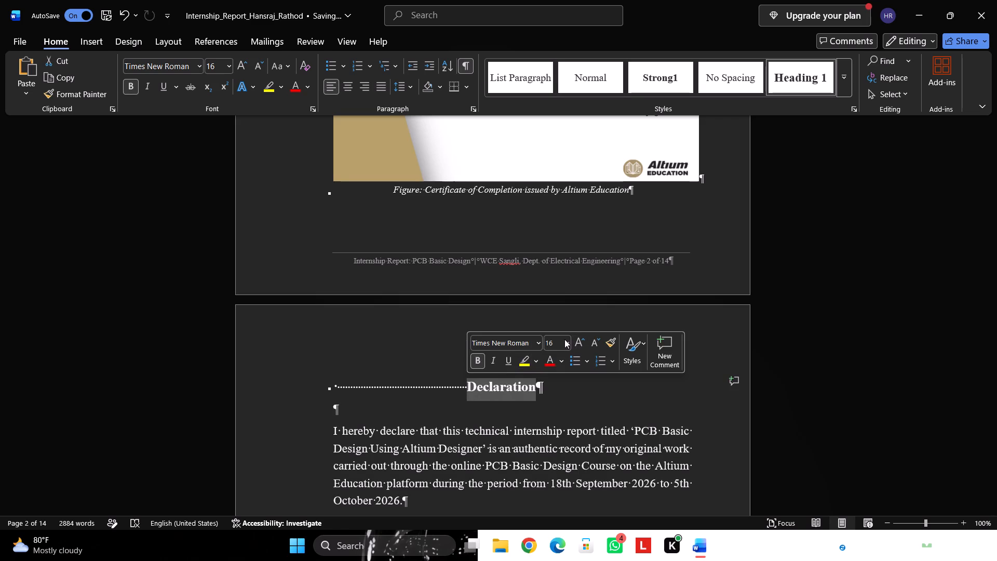
click(564, 339)
click(551, 201)
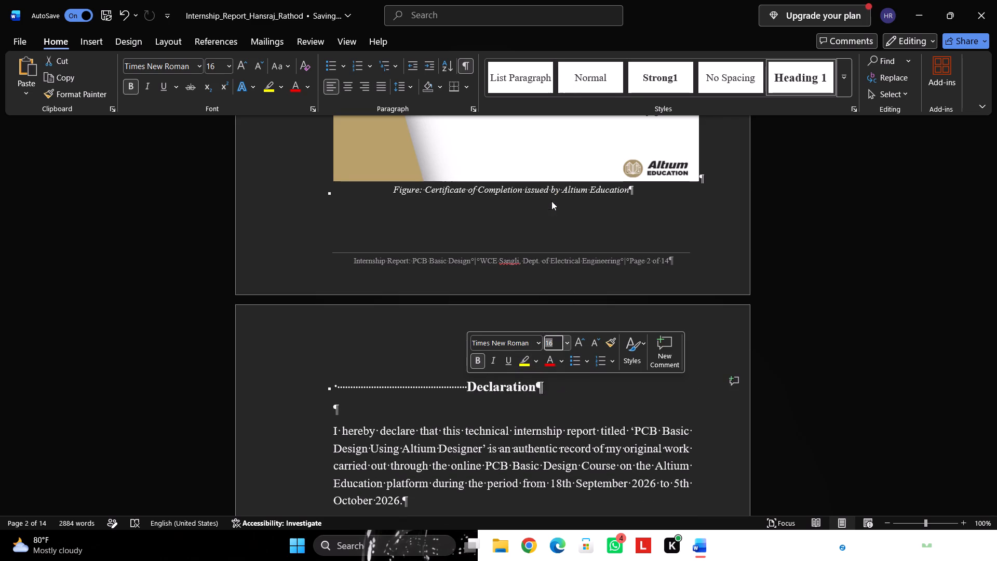
click(306, 350)
Set the Acknowledgement heading's font size to 18.
scroll(358, 320, down, 5)
scroll(485, 362, down, 19)
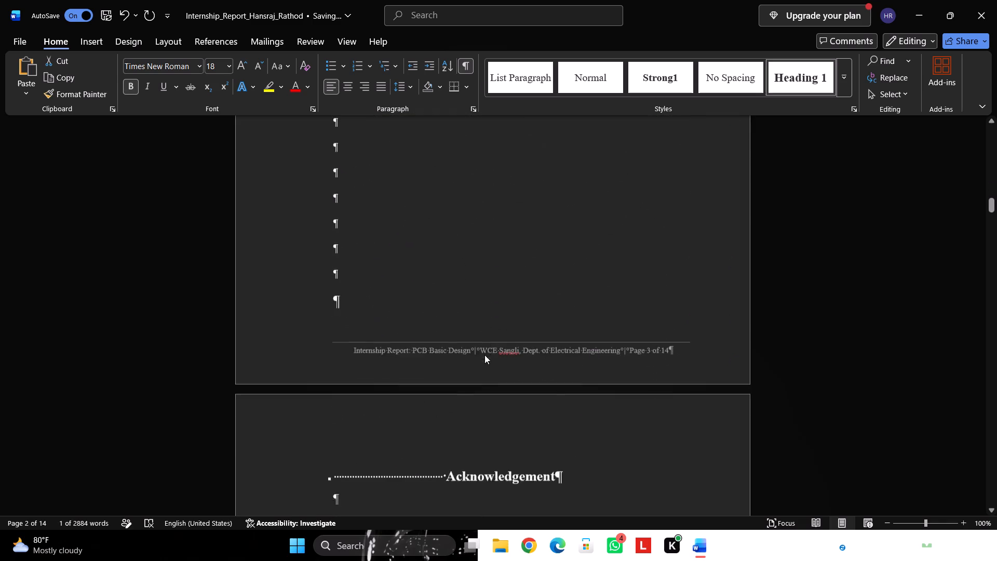
scroll(484, 355, down, 3)
drag(565, 282, 457, 287)
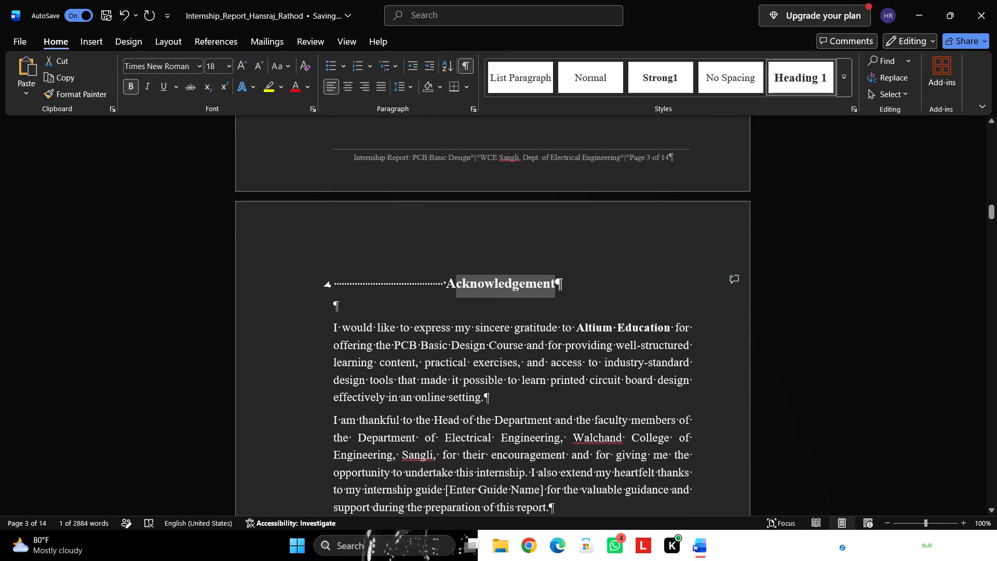
drag(457, 287, 449, 287)
click(549, 244)
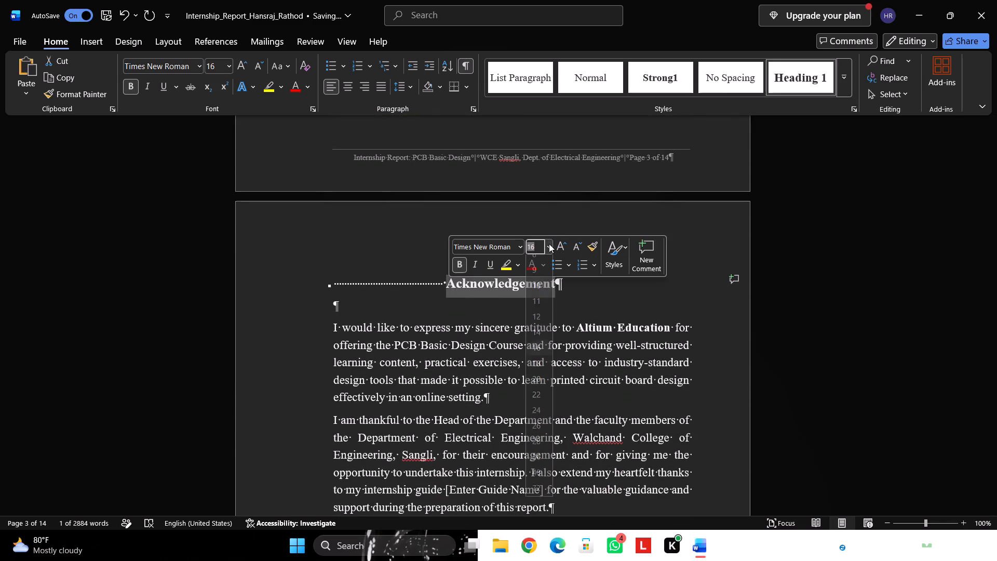
click(538, 368)
click(380, 253)
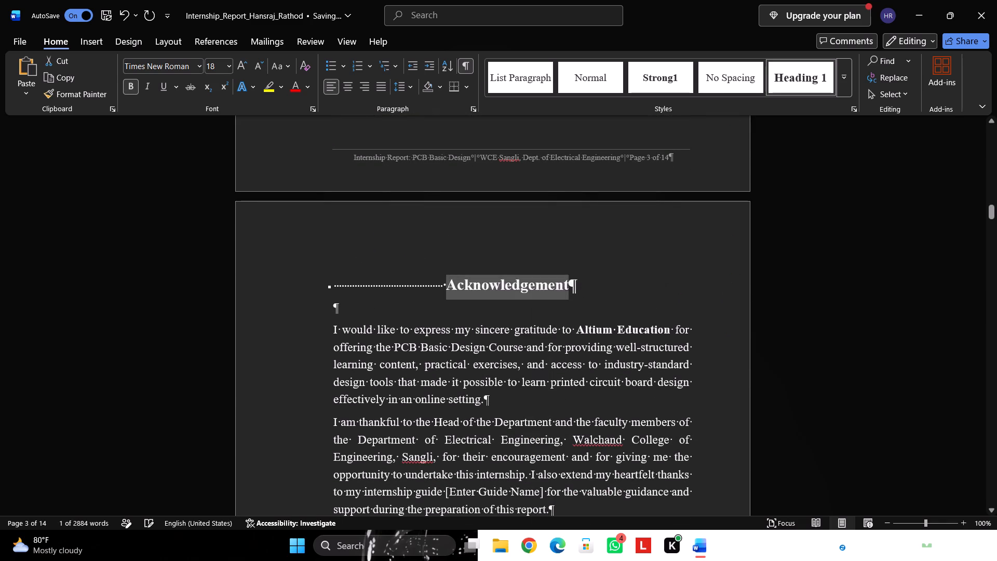
Insert an empty line between the Certificate of Completion heading and its first paragraph.
scroll(426, 237, up, 20)
scroll(426, 237, up, 9)
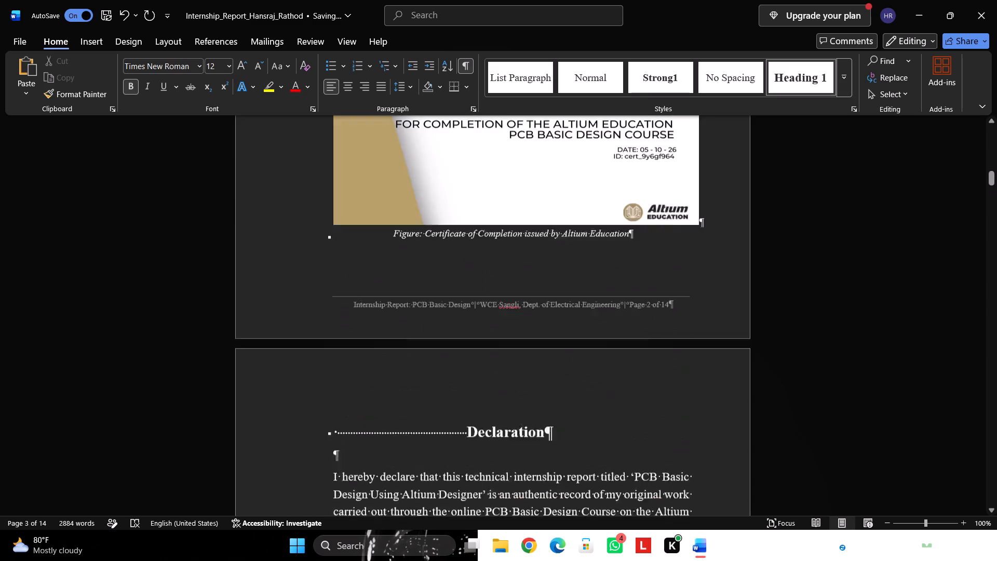
scroll(486, 245, up, 16)
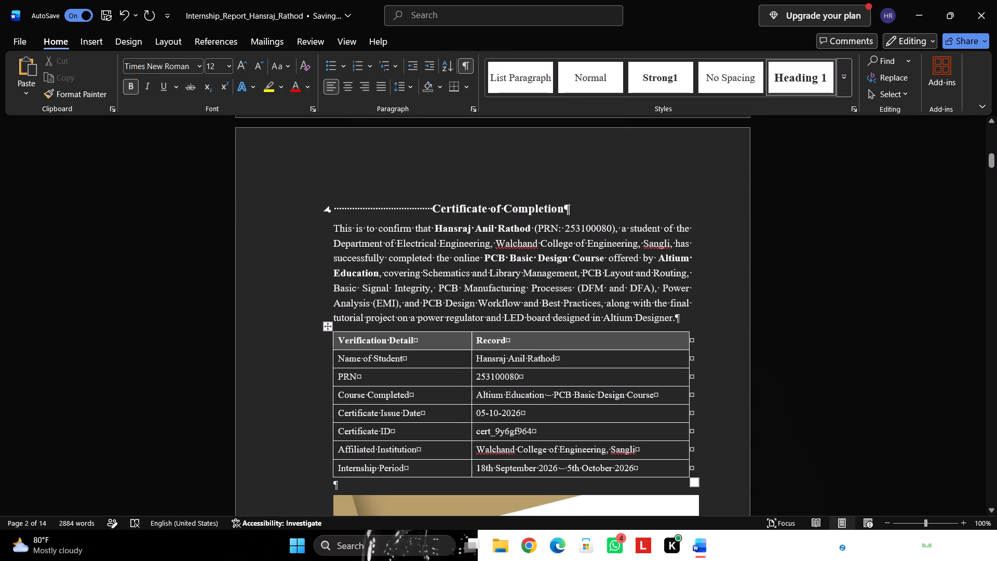
click(334, 225)
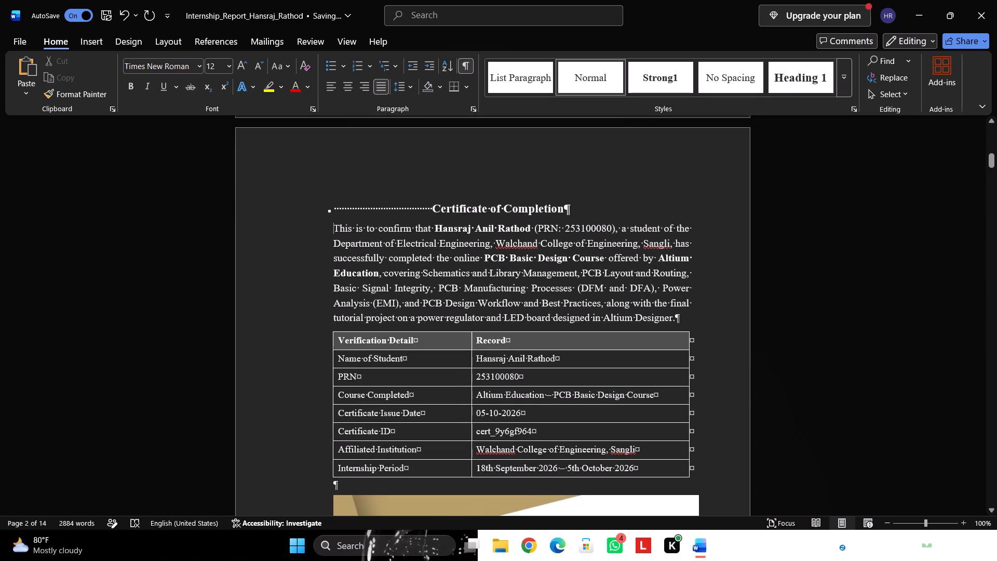
key(Return)
Set the Certificate of Completion heading's font size to 16.
scroll(492, 238, down, 16)
scroll(505, 249, up, 11)
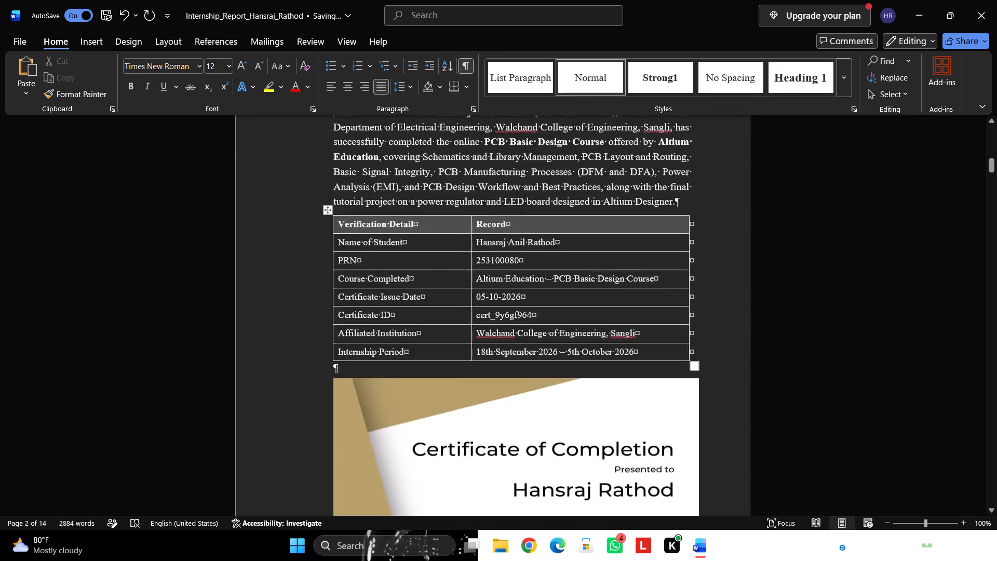
scroll(506, 248, up, 7)
drag(432, 271, 548, 262)
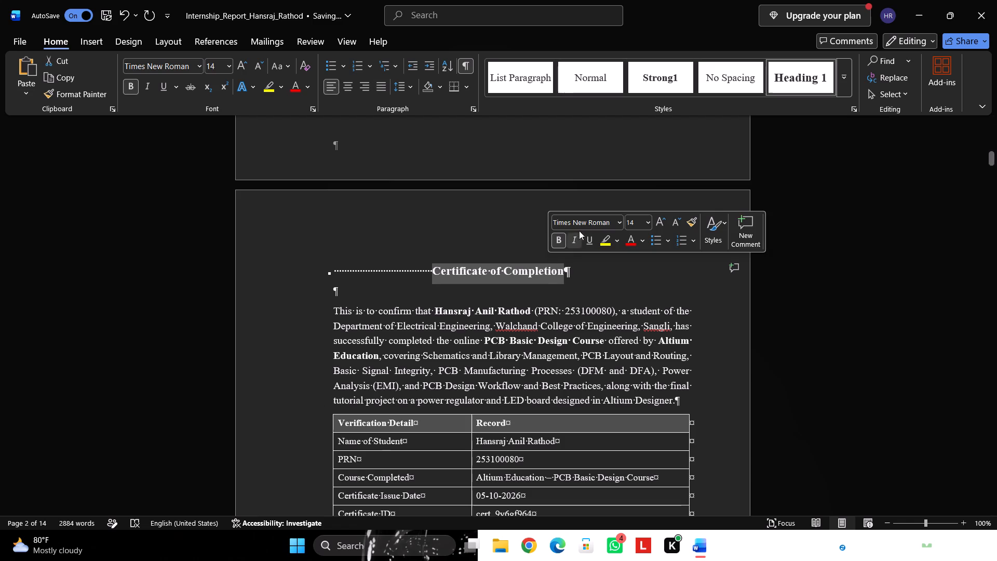
click(645, 219)
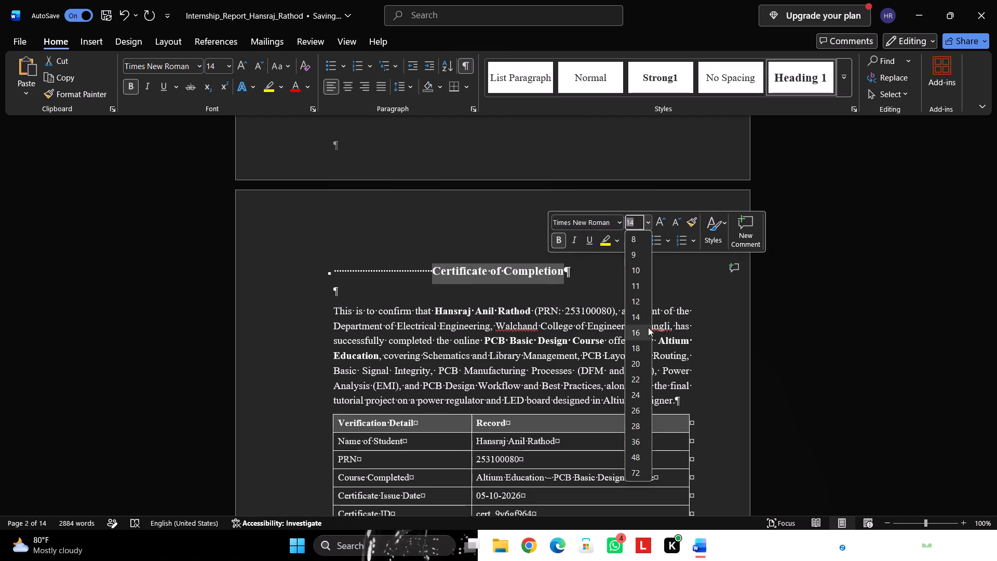
click(641, 330)
click(471, 232)
scroll(474, 220, down, 15)
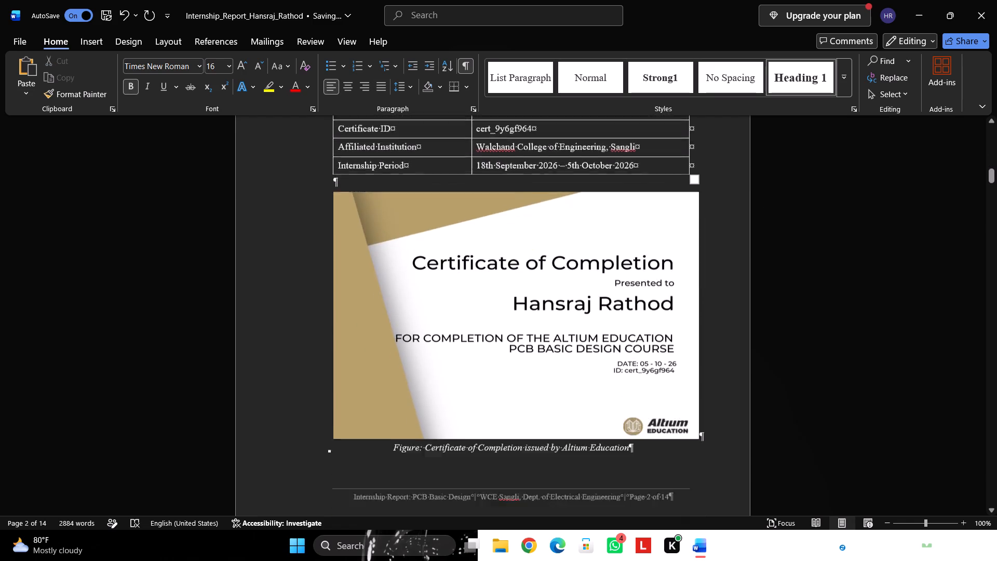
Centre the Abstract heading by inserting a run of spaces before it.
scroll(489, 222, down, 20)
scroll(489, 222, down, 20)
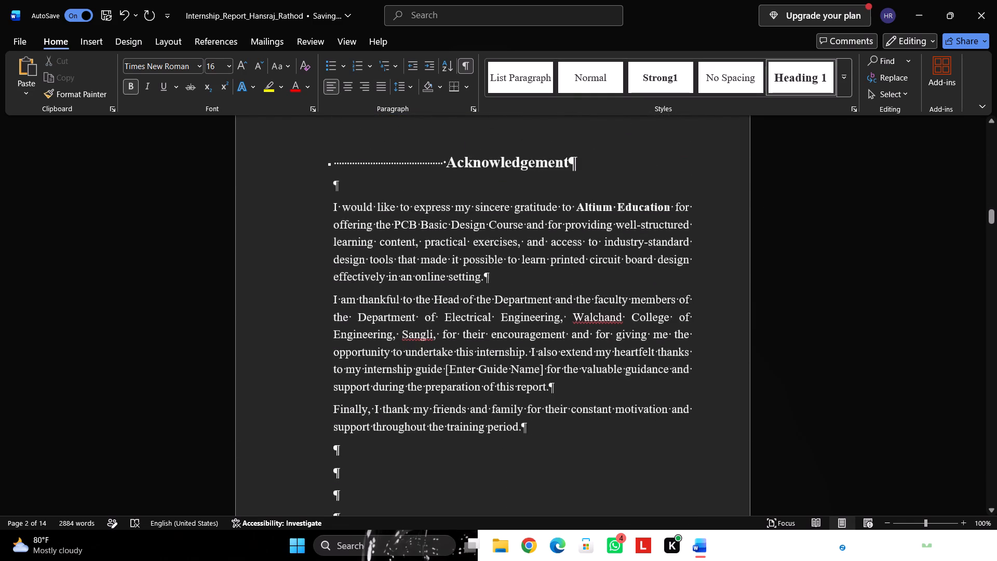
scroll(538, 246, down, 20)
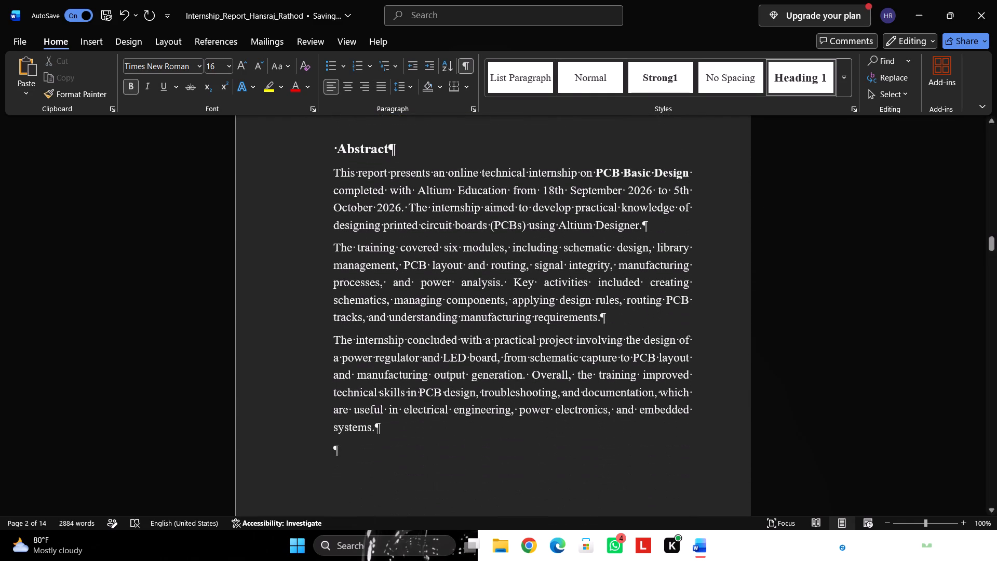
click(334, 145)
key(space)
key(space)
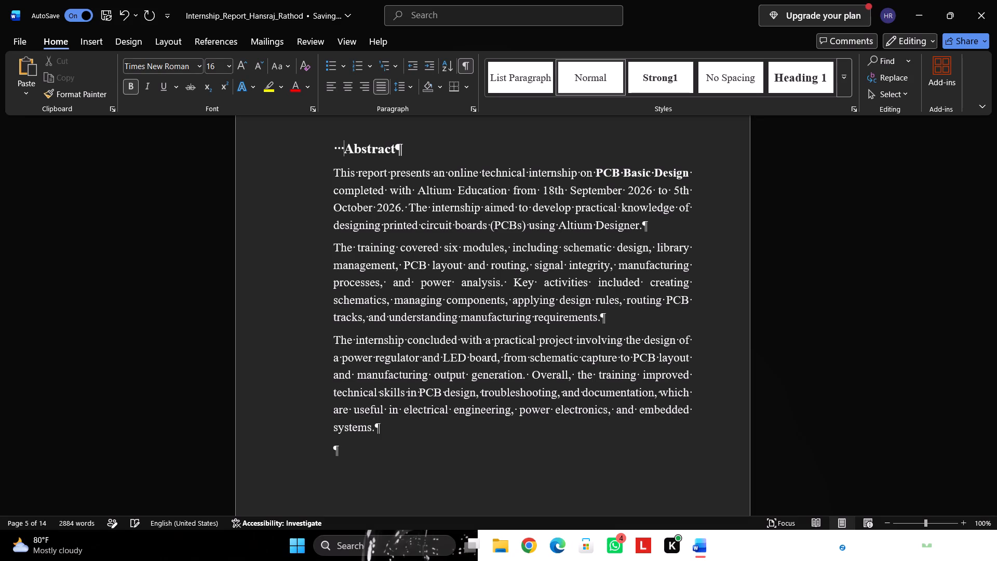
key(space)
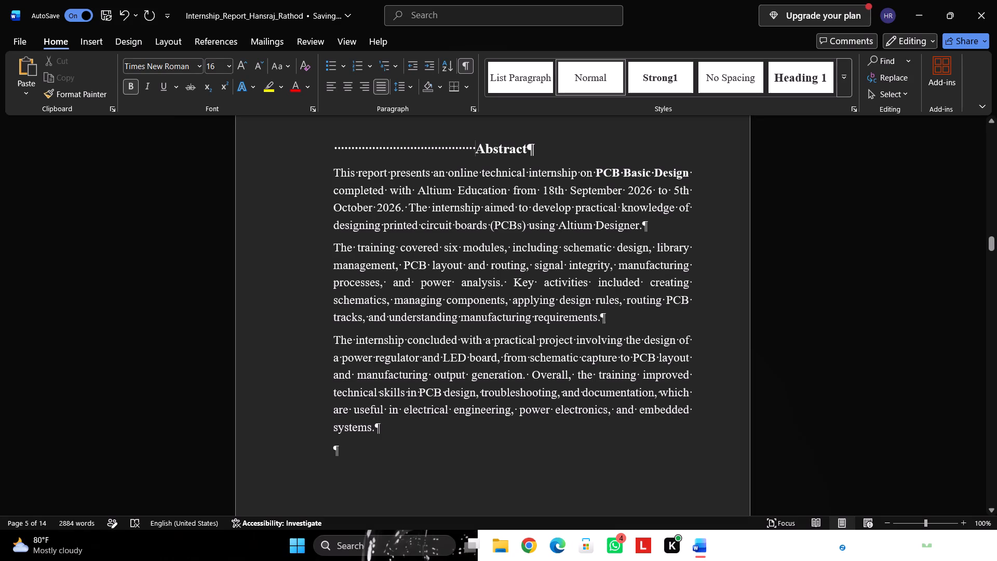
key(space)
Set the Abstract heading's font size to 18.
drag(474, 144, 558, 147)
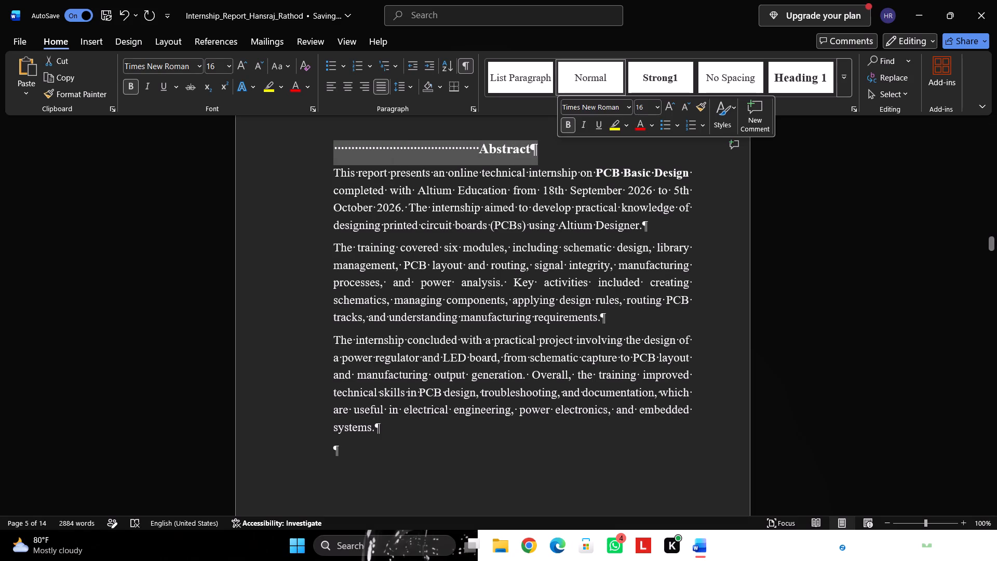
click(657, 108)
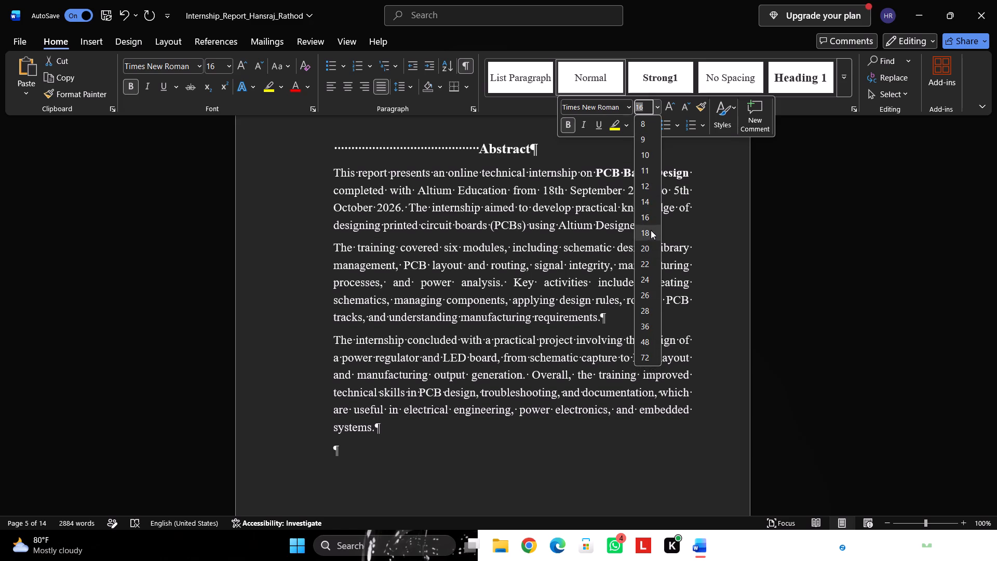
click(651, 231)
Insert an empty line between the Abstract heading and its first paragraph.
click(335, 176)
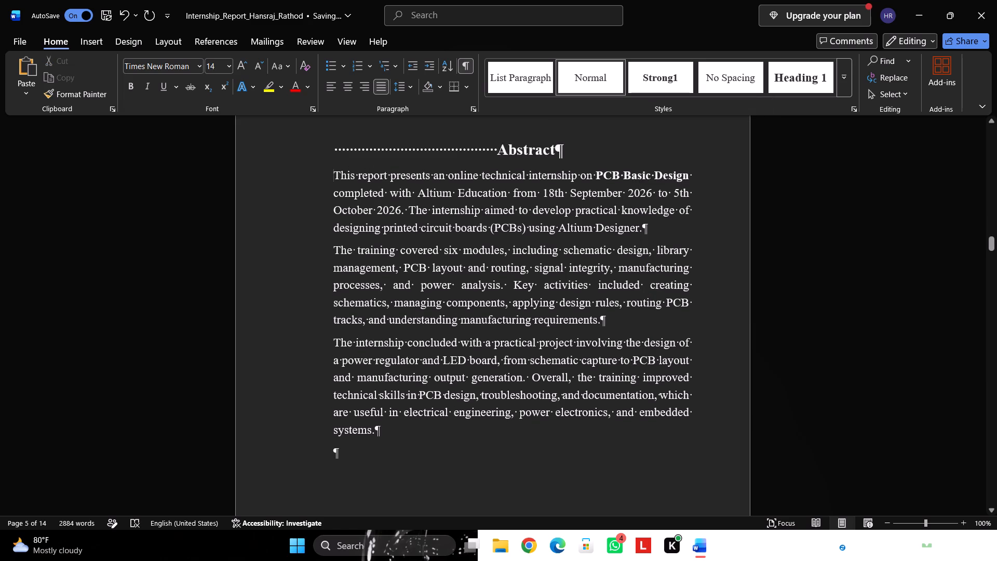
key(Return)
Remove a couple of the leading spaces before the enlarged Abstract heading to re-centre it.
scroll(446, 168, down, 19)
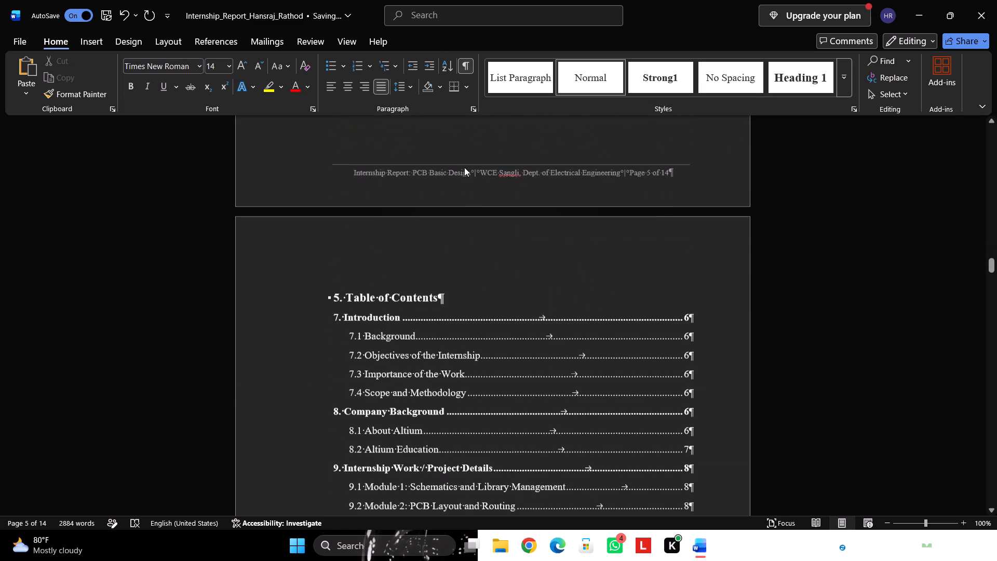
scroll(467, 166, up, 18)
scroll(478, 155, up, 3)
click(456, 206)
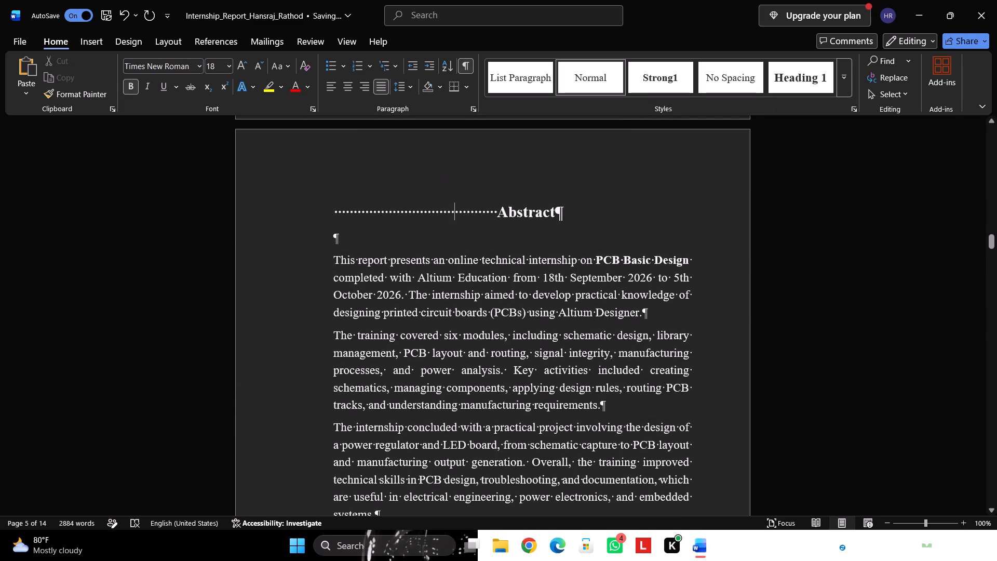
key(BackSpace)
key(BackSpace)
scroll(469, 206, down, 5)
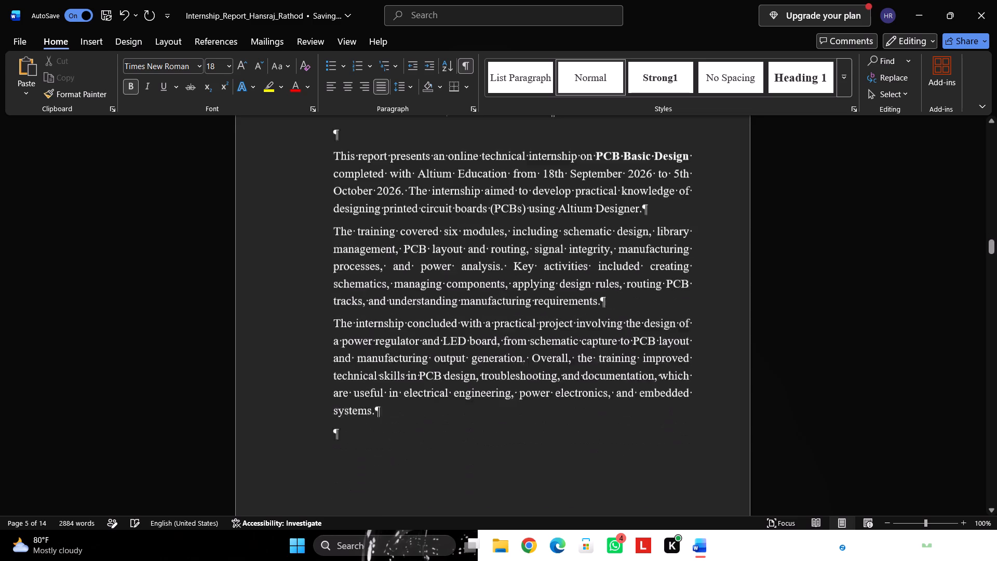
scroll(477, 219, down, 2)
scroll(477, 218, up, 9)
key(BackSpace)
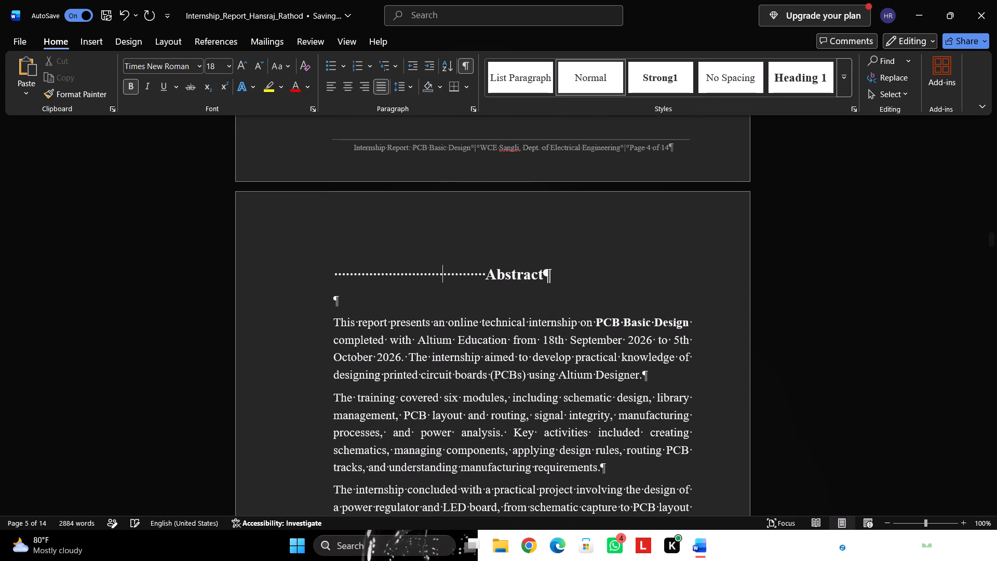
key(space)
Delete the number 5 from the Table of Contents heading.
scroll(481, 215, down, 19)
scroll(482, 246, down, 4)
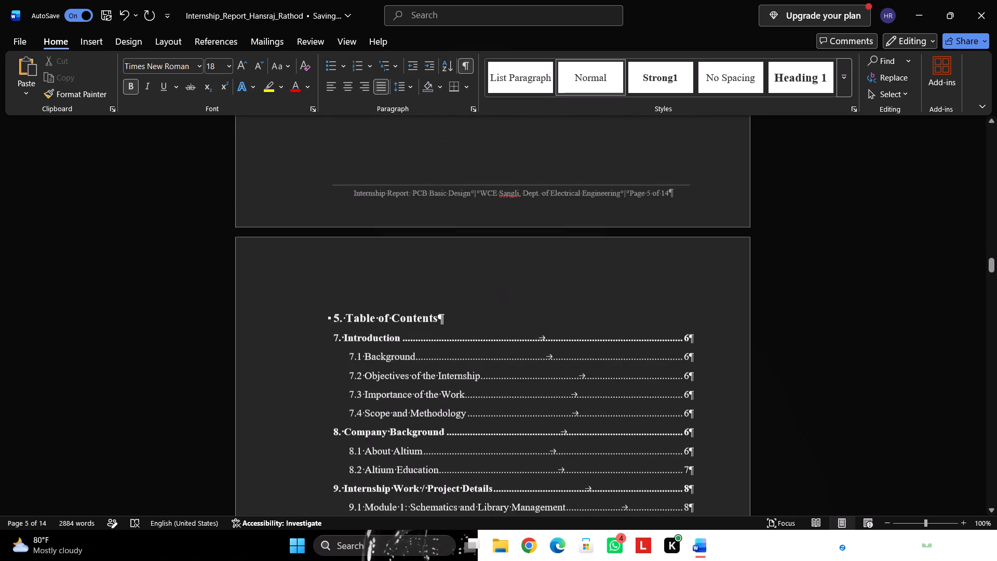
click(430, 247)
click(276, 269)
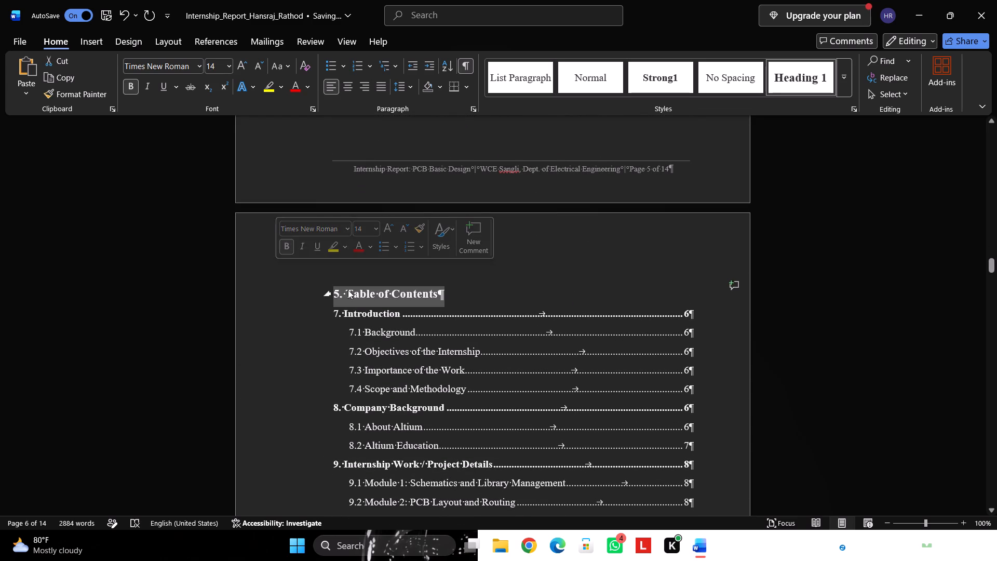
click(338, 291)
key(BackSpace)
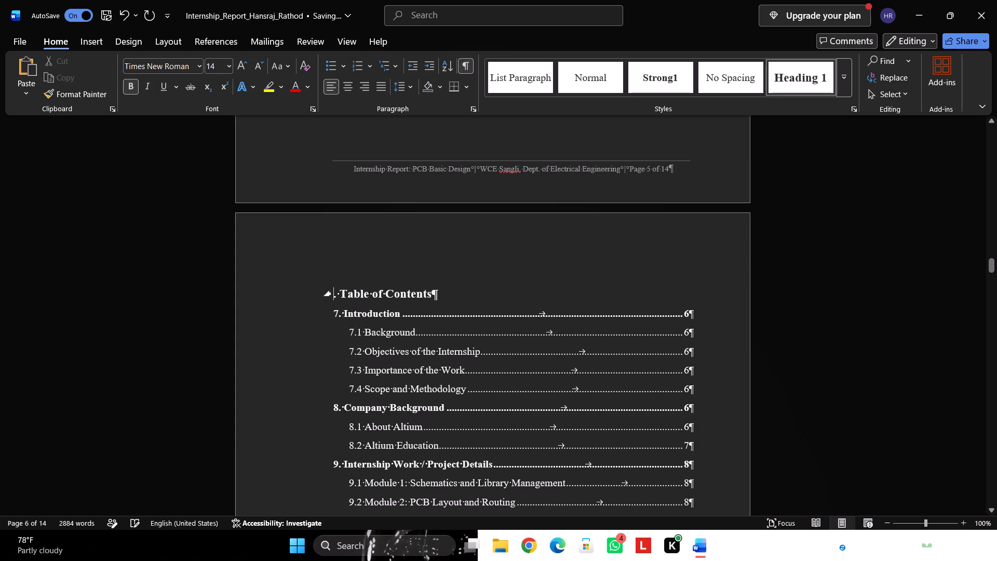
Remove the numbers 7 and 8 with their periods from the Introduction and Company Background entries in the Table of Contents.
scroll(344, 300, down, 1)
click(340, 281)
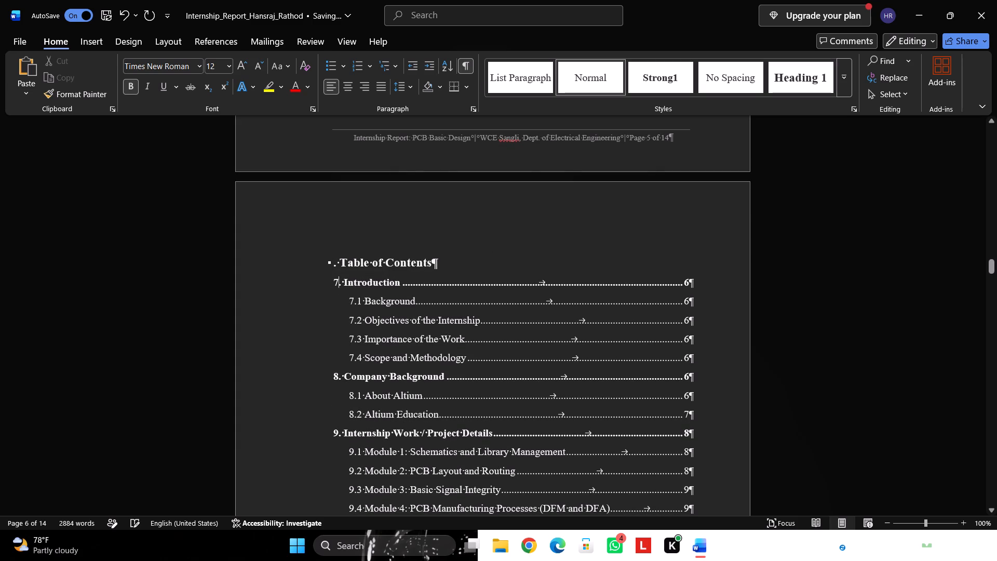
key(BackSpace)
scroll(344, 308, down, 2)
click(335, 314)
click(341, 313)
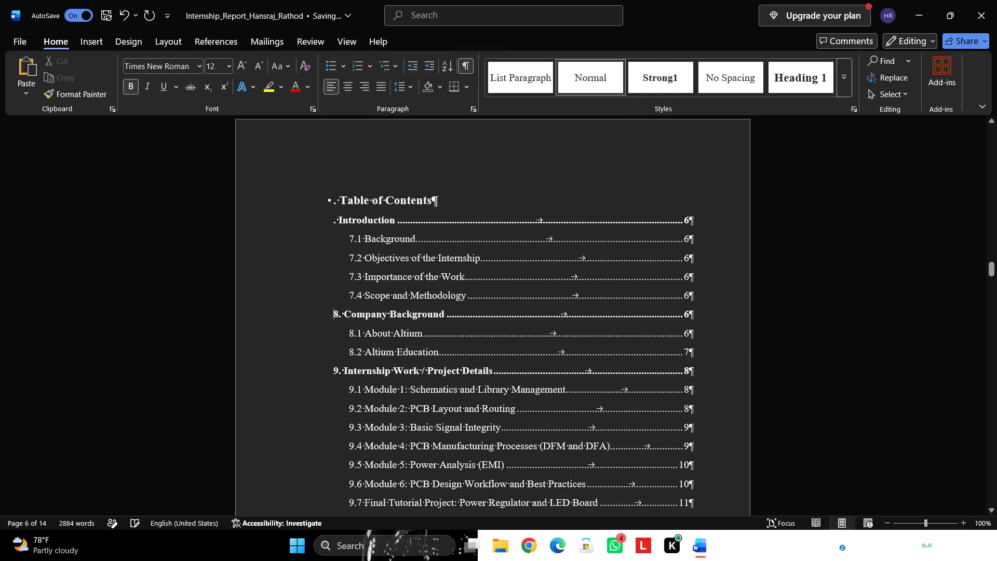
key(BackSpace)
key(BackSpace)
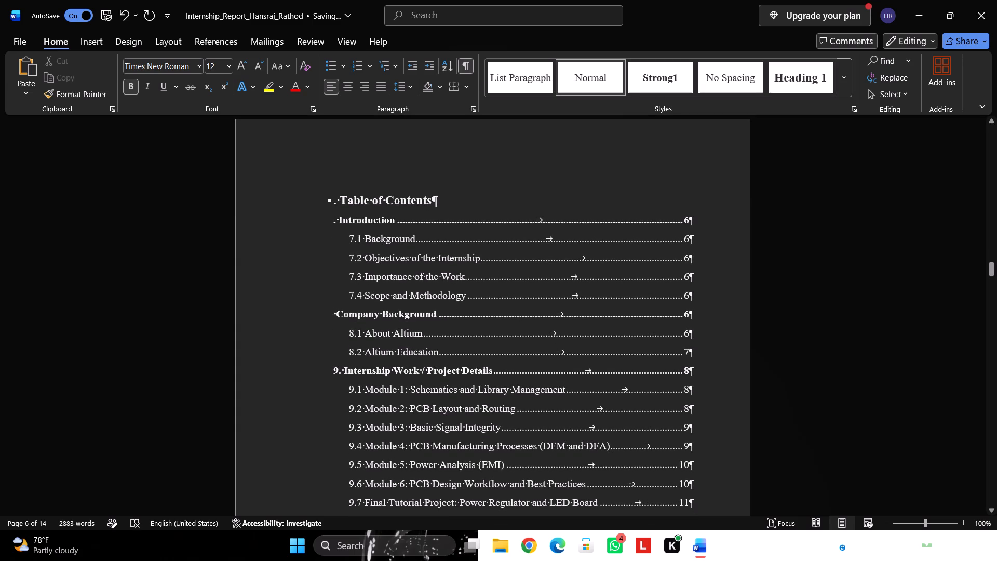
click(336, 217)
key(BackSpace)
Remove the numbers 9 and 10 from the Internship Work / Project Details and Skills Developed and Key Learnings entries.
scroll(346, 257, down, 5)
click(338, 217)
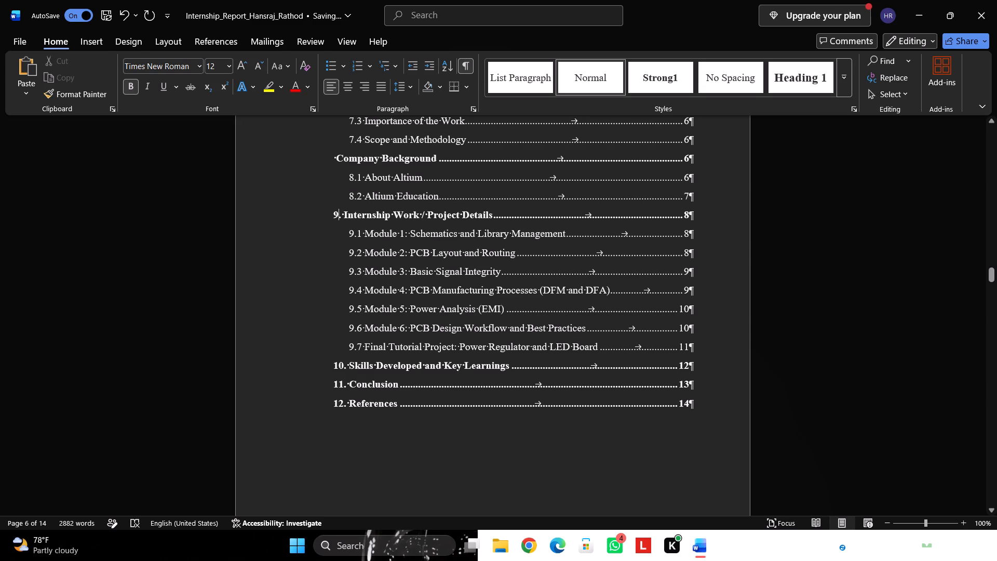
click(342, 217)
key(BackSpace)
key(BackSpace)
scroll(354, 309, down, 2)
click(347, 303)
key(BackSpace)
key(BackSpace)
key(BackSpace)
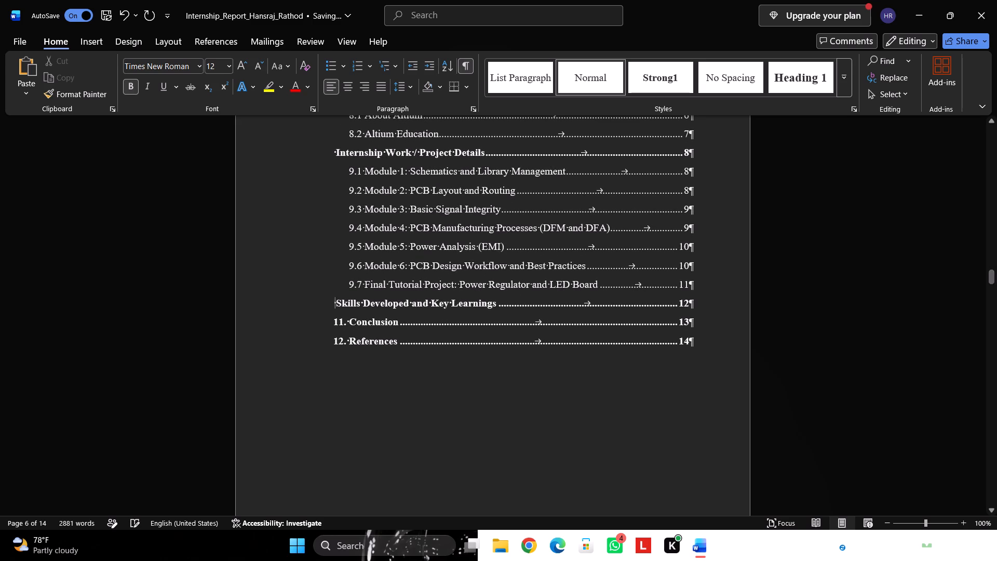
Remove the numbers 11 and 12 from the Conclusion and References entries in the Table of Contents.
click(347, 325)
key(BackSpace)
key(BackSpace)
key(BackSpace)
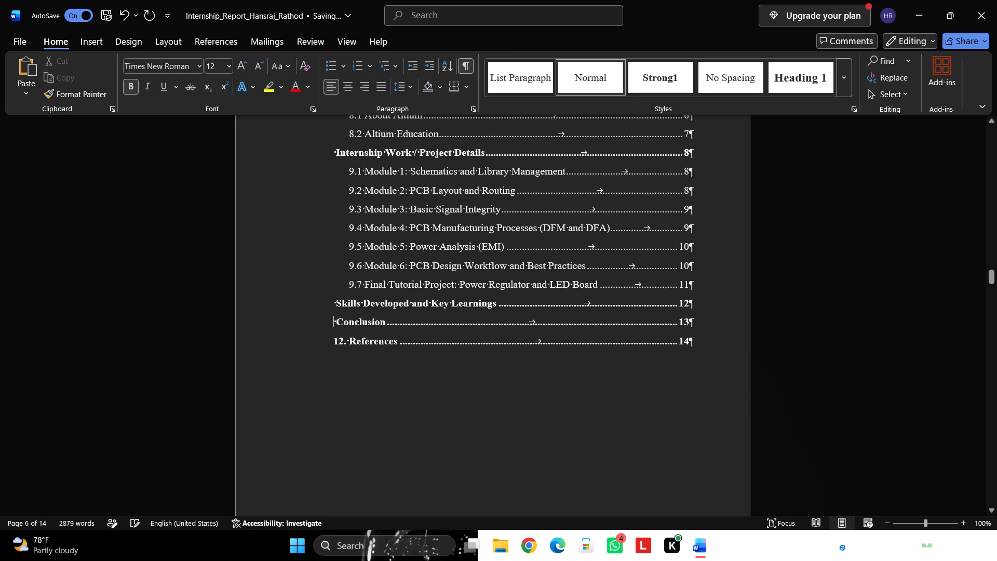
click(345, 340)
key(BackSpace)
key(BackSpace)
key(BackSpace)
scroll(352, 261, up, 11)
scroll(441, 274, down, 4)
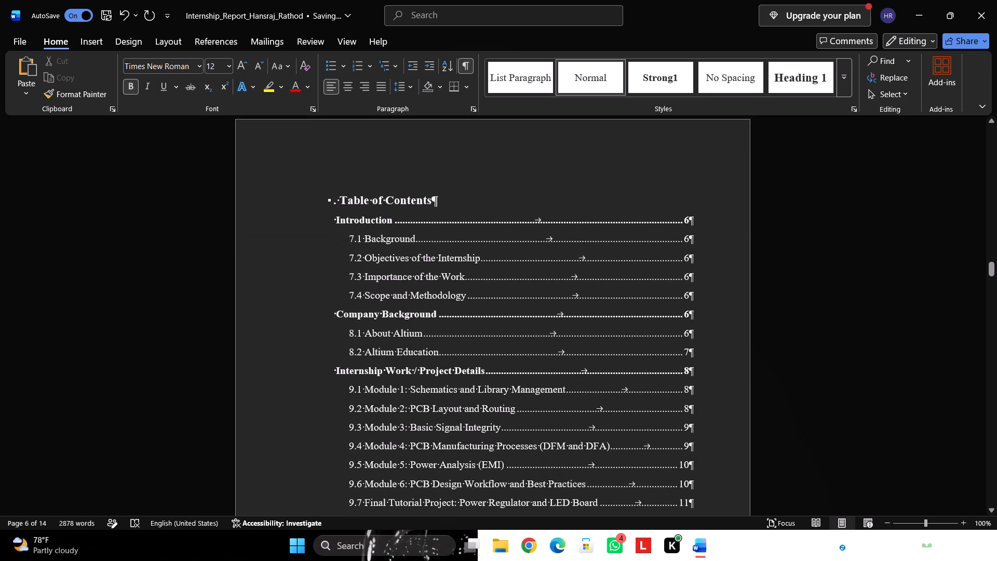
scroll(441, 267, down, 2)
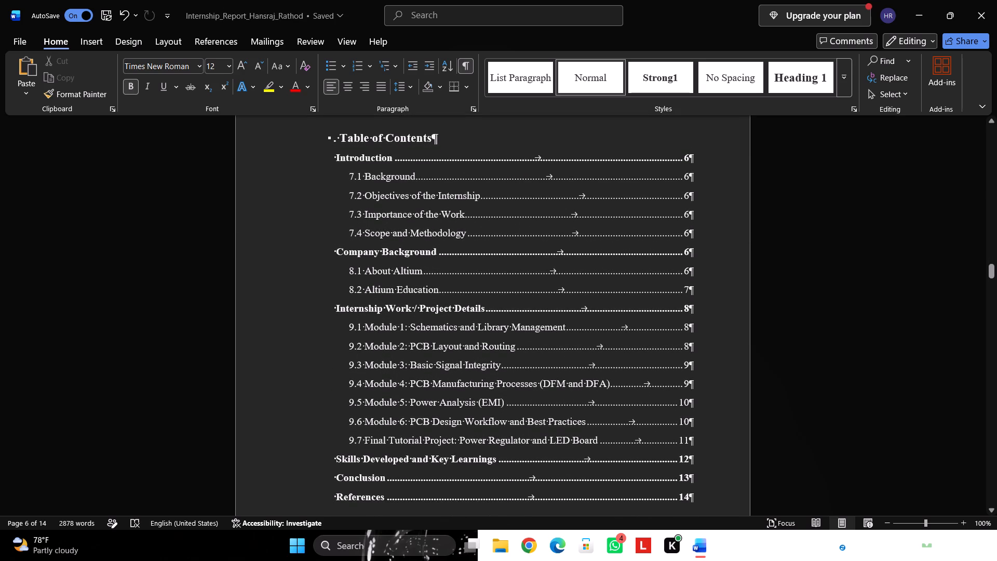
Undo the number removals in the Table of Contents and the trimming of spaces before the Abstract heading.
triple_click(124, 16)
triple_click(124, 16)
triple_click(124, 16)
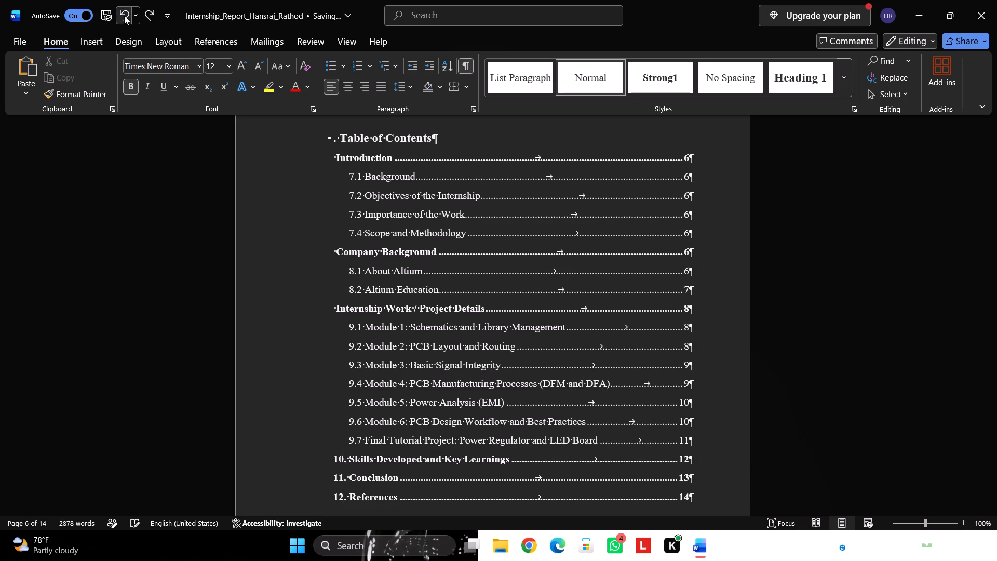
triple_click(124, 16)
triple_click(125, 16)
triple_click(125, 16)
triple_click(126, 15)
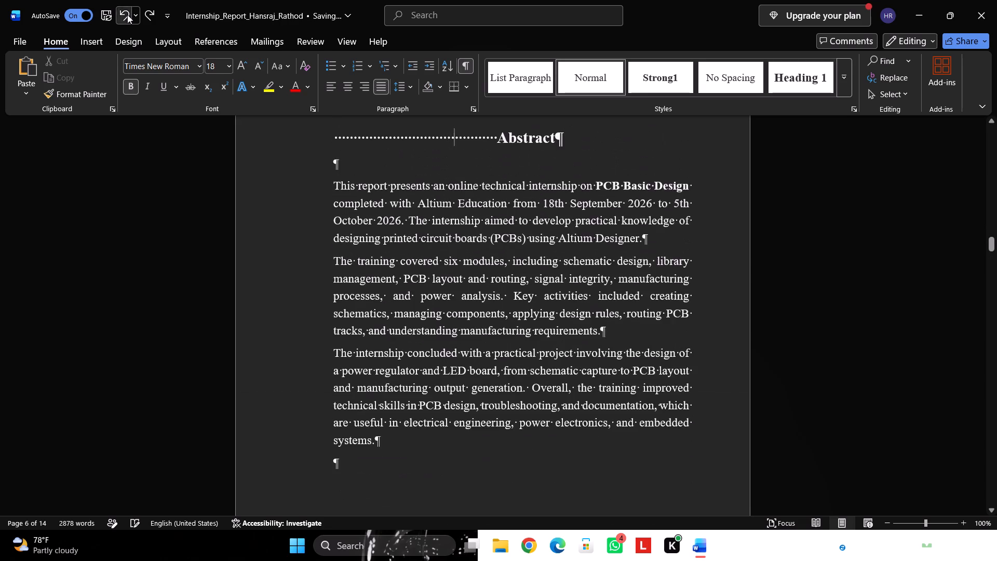
Undo the earlier spacing, sizing and centring of the front-matter headings and the enlargement of the certificate image.
triple_click(127, 15)
triple_click(128, 12)
triple_click(128, 12)
triple_click(126, 11)
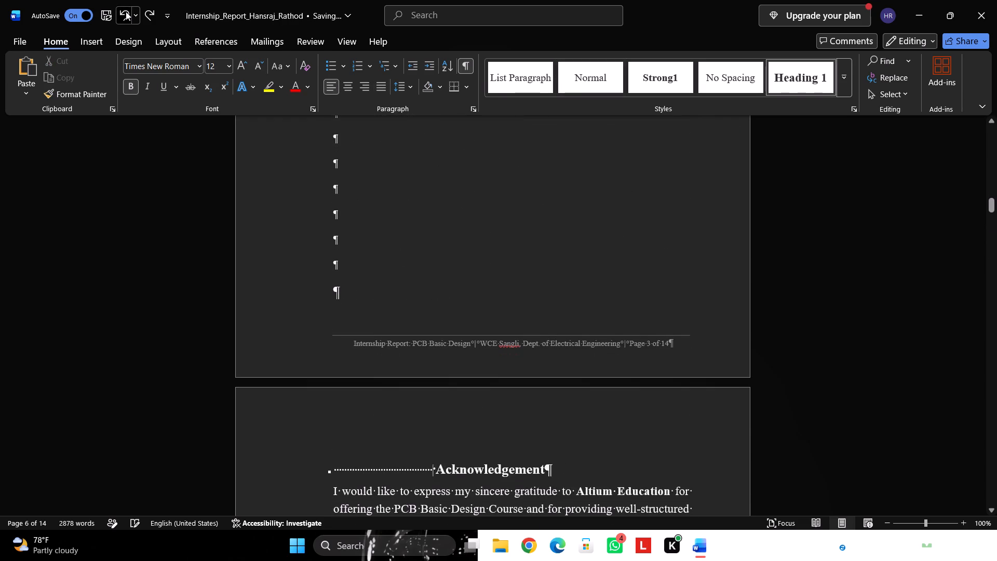
triple_click(126, 11)
triple_click(126, 11)
click(126, 11)
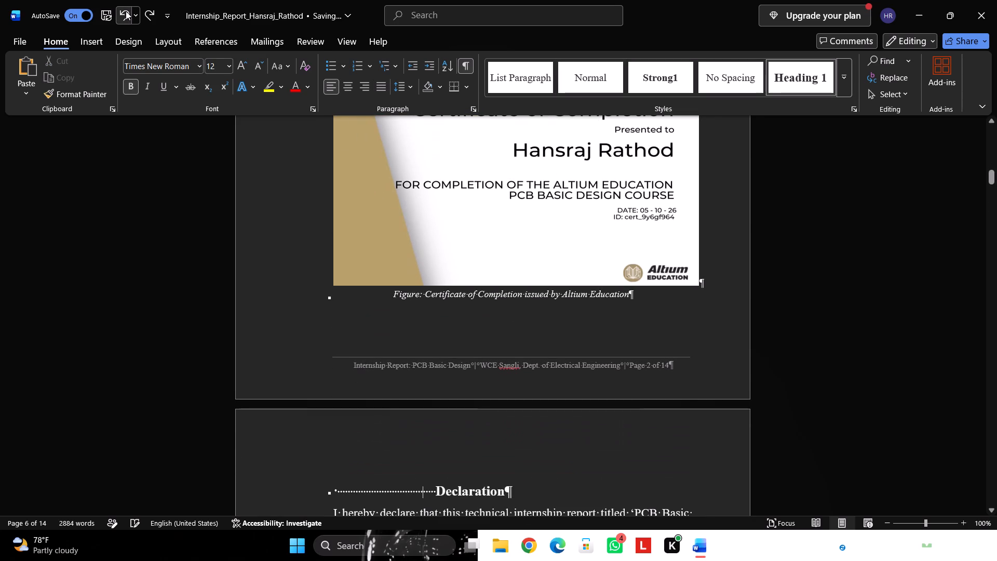
triple_click(126, 11)
triple_click(126, 11)
triple_click(126, 11)
triple_click(126, 11)
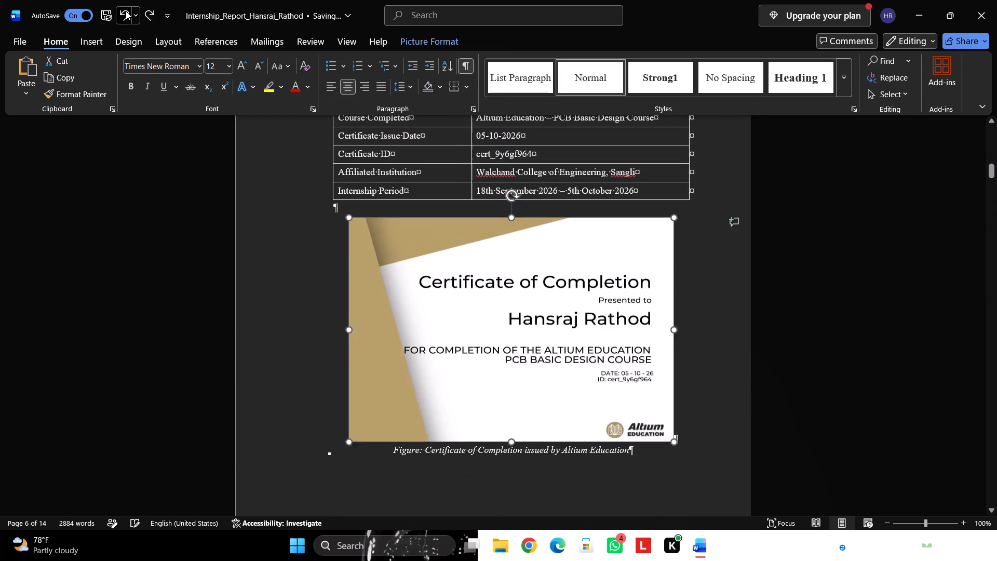
triple_click(126, 11)
triple_click(126, 10)
triple_click(126, 10)
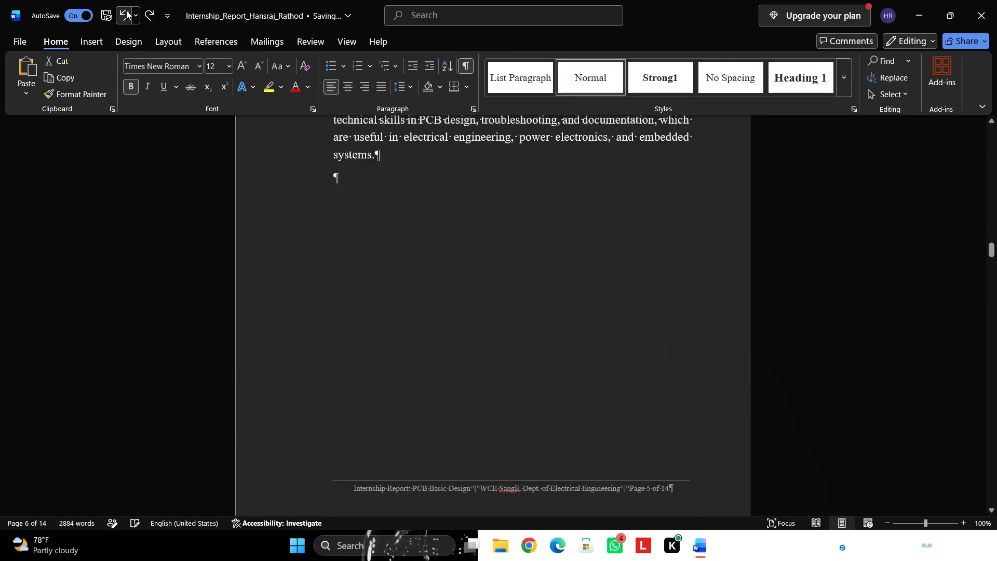
Undo further back through the Abstract's relocation and the deletion of entries 1 to 6 from the Table of Contents.
click(126, 10)
click(126, 10)
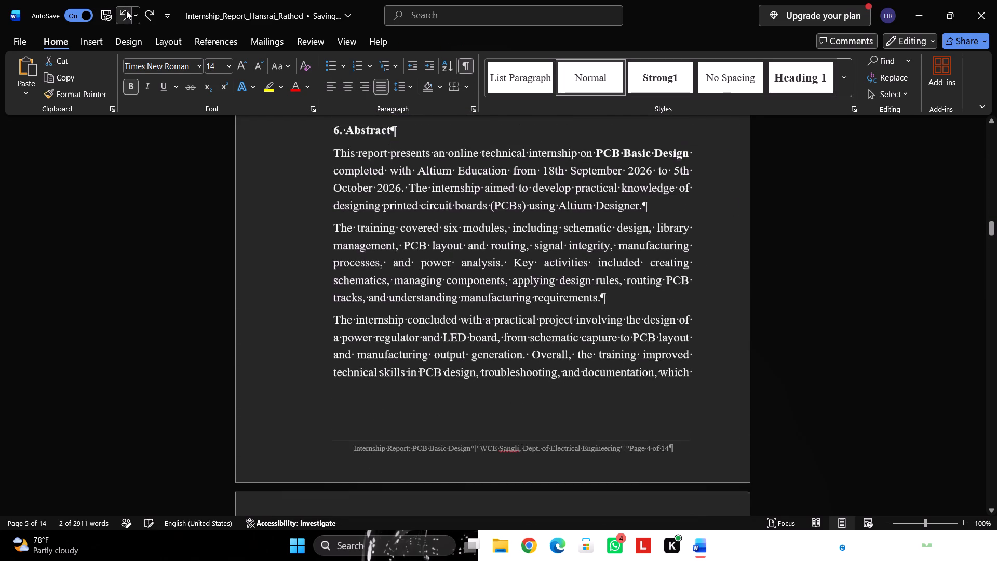
click(126, 10)
click(126, 10)
click(126, 10)
click(126, 10)
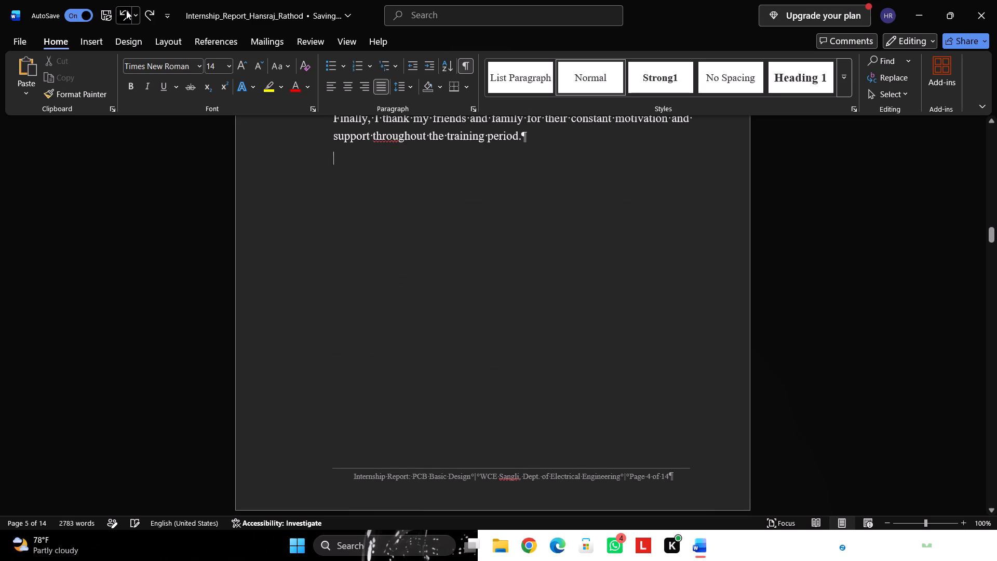
click(126, 10)
click(126, 10)
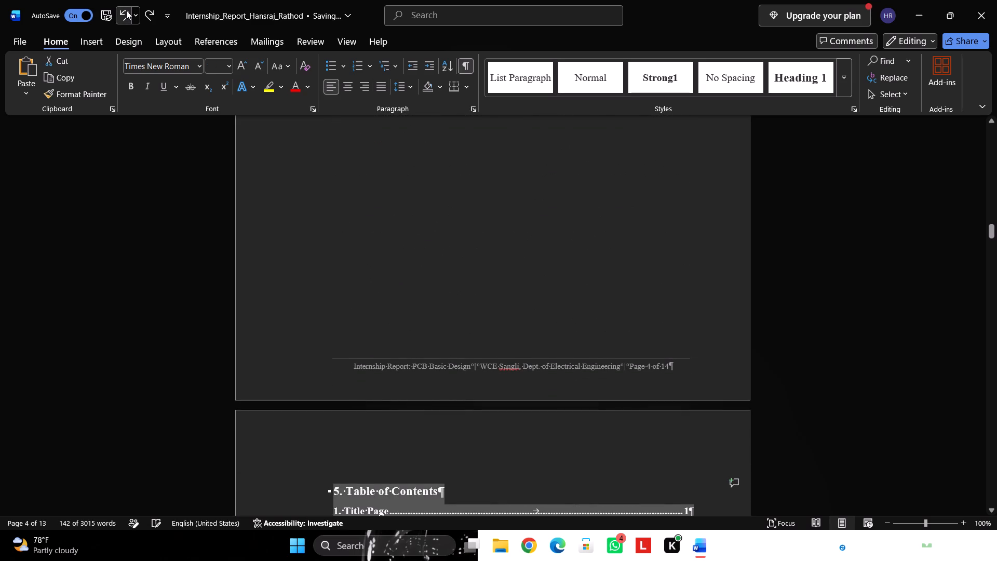
Check the numbered Table of Contents and save the report.
click(449, 281)
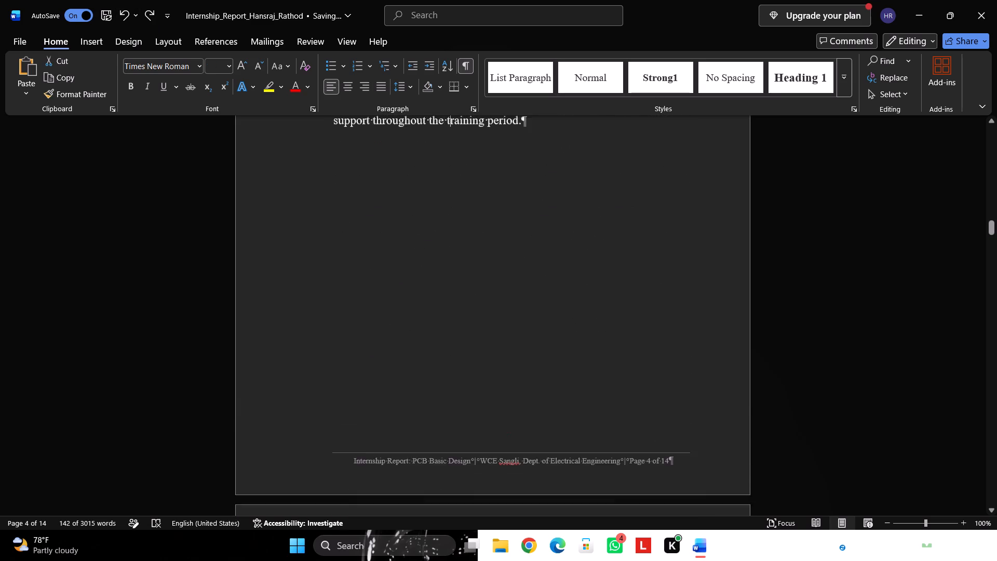
scroll(448, 257, down, 12)
scroll(673, 342, down, 2)
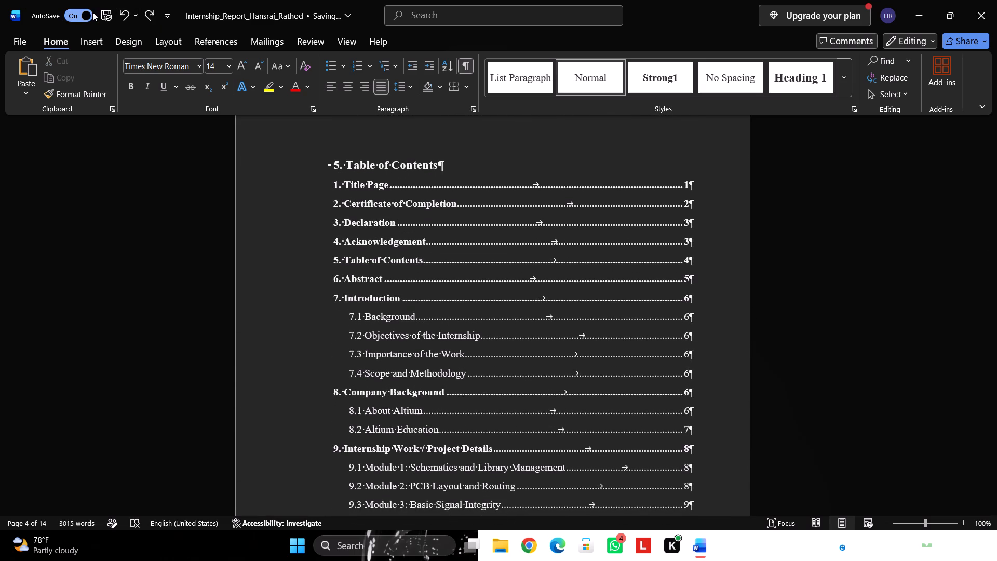
click(99, 14)
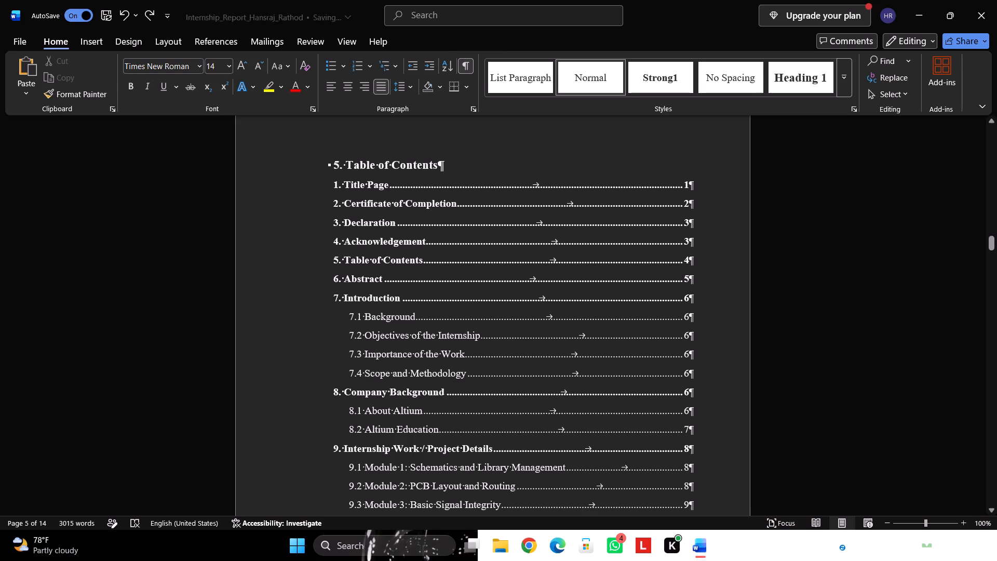
Review the report's front matter from the Declaration through the Acknowledgement and Table of Contents to the Abstract.
scroll(343, 188, down, 5)
scroll(487, 213, down, 7)
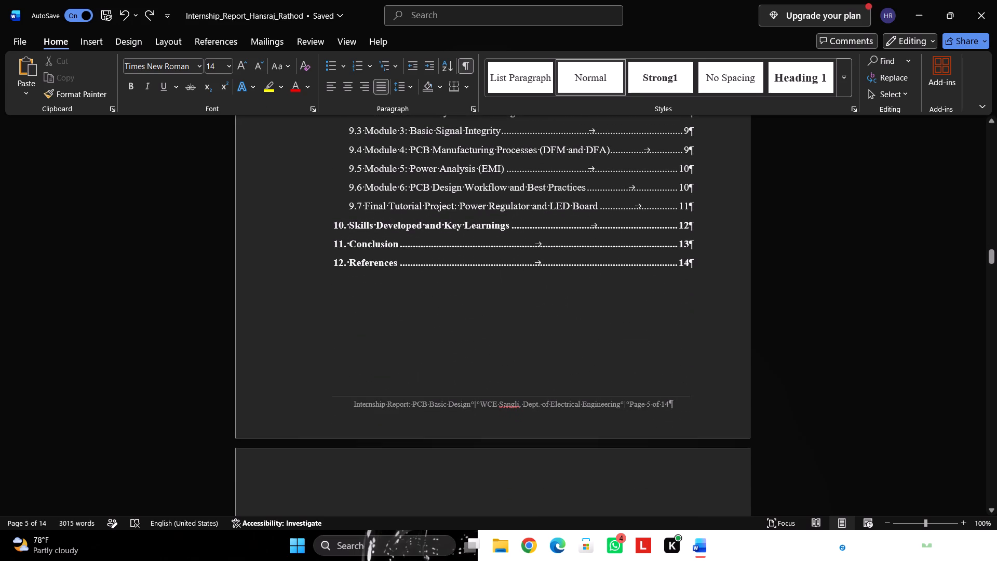
scroll(493, 343, up, 20)
scroll(493, 343, up, 3)
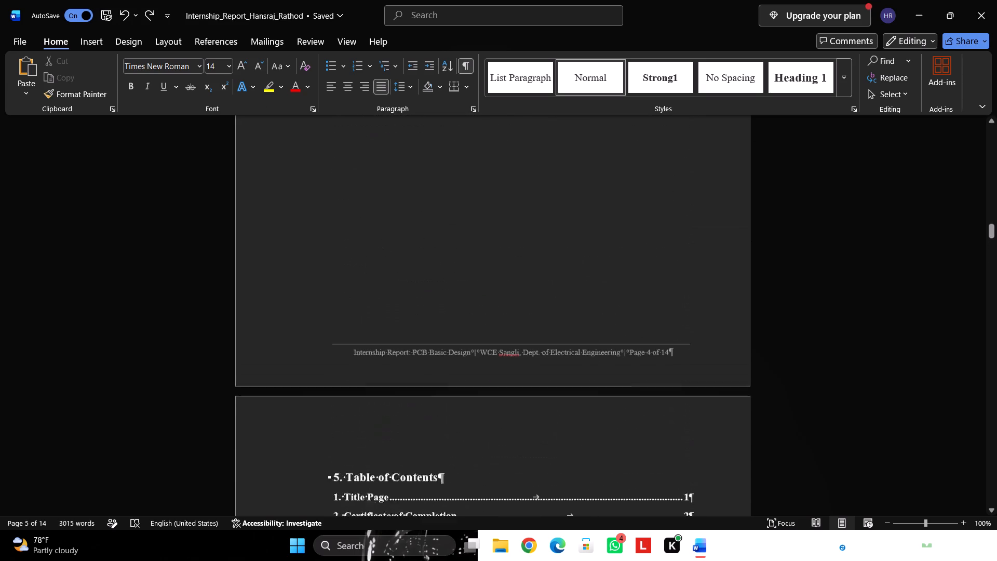
scroll(518, 316, up, 16)
scroll(430, 317, up, 3)
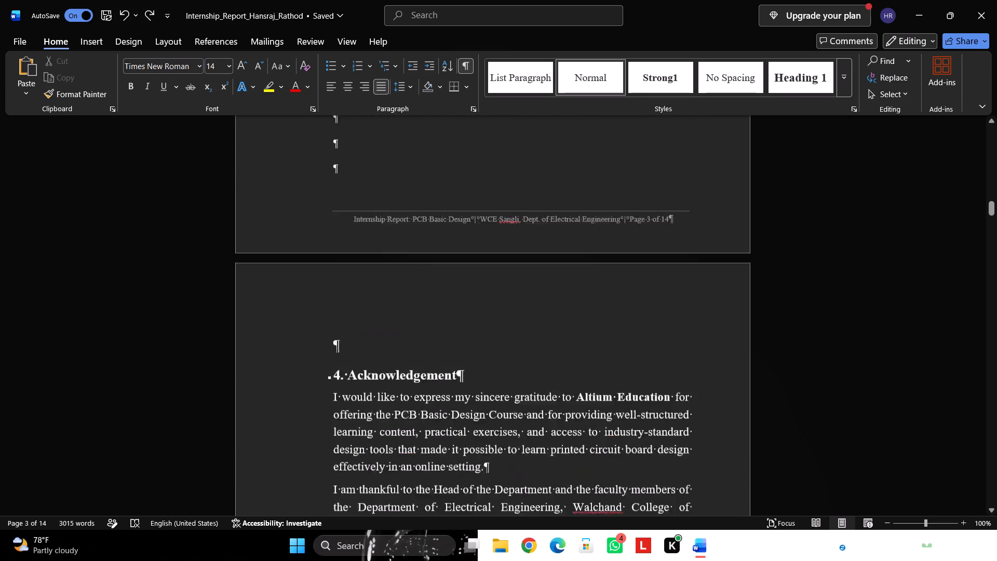
scroll(429, 312, up, 19)
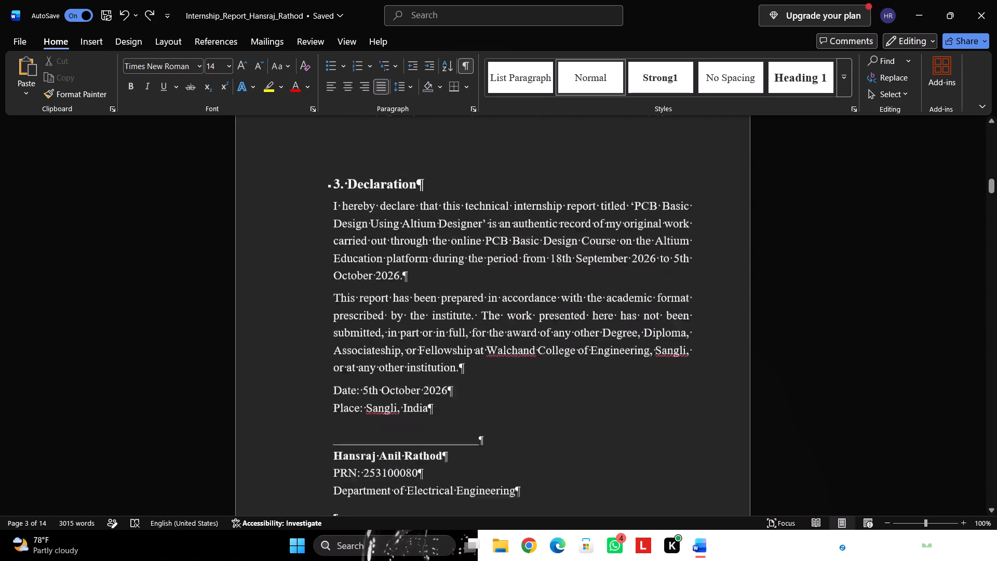
scroll(429, 311, up, 20)
scroll(429, 311, up, 3)
scroll(427, 310, down, 19)
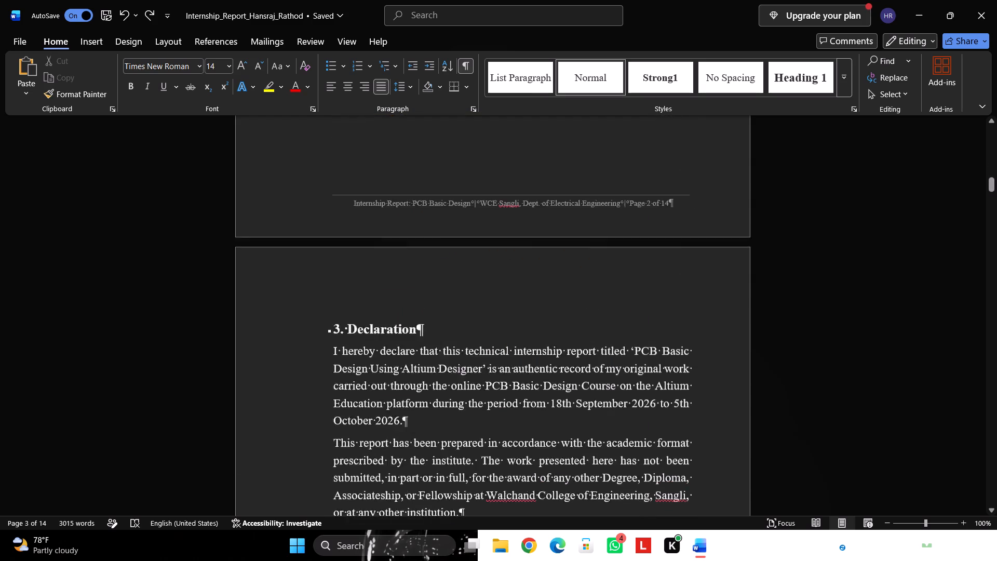
scroll(403, 333, down, 6)
scroll(409, 312, down, 20)
scroll(409, 312, down, 12)
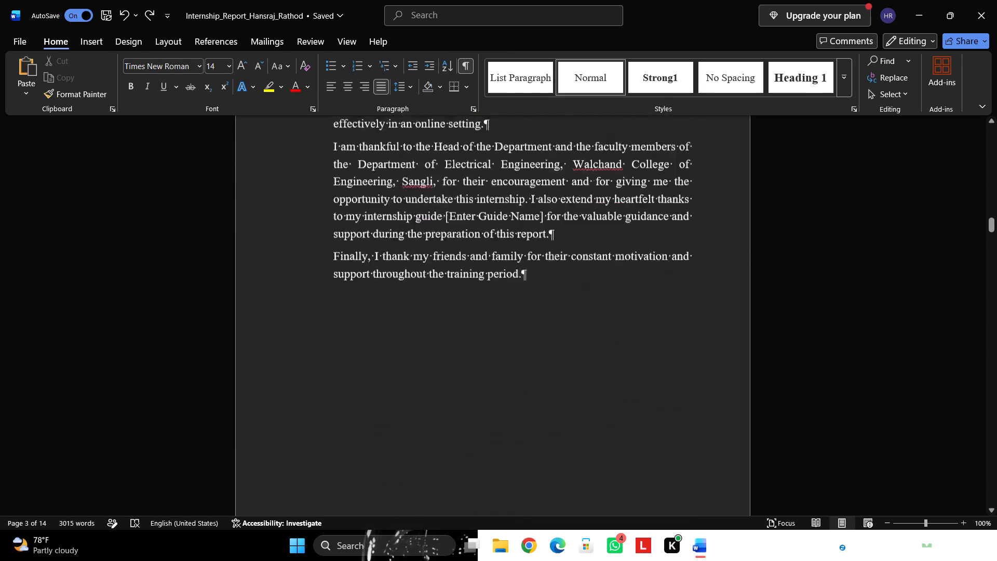
scroll(477, 327, down, 20)
scroll(477, 327, down, 10)
scroll(515, 305, down, 1)
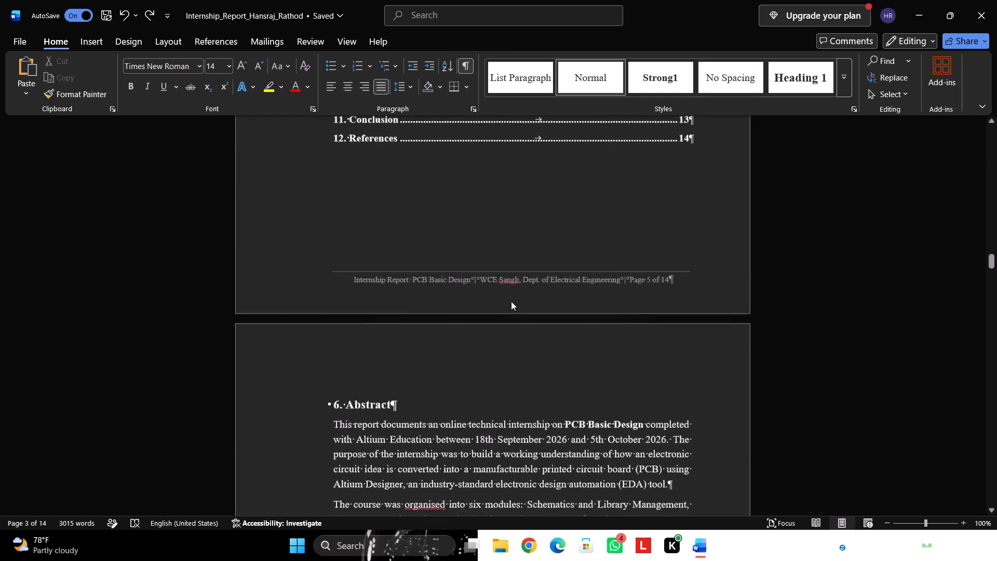
scroll(442, 273, down, 7)
scroll(484, 299, down, 6)
drag(538, 367, 429, 333)
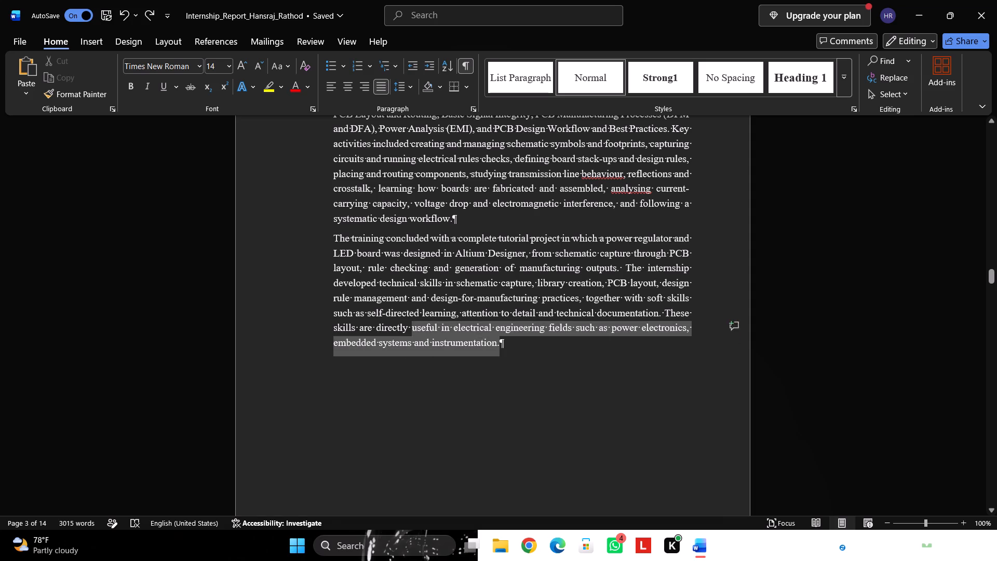
drag(429, 333, 322, 272)
click(573, 506)
scroll(386, 223, down, 9)
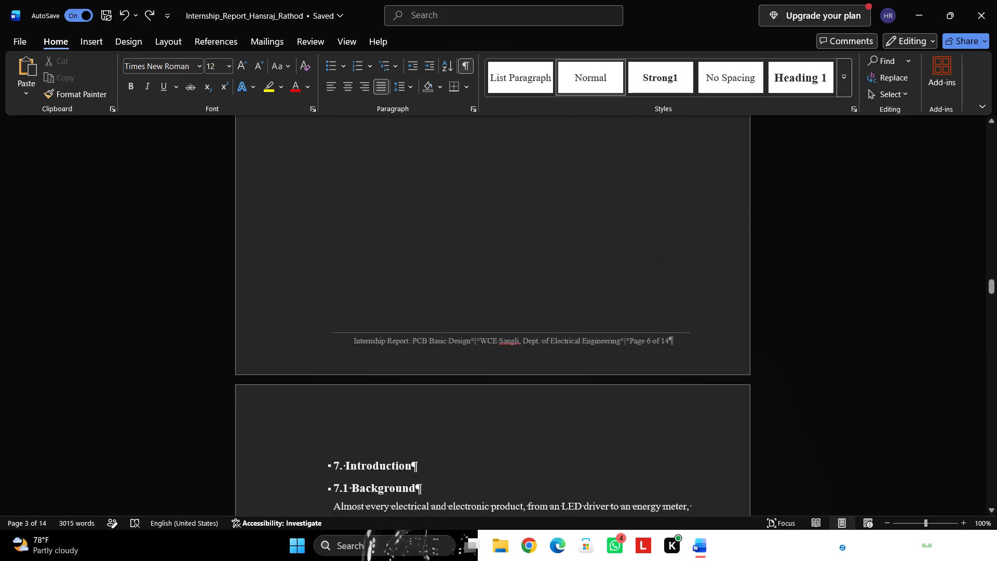
scroll(411, 239, up, 20)
scroll(411, 239, up, 20)
scroll(411, 239, up, 1)
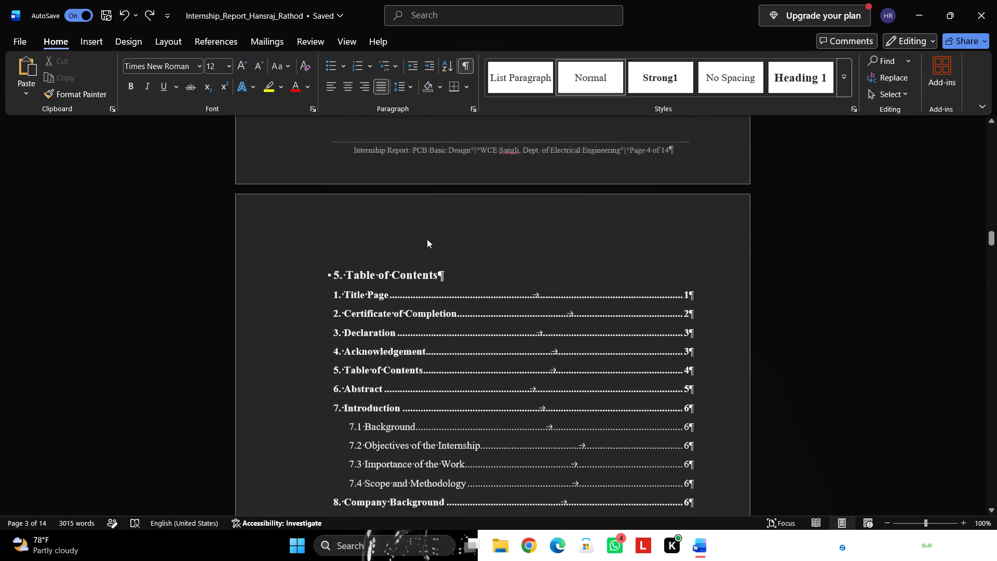
scroll(427, 239, up, 19)
drag(380, 192, 381, 193)
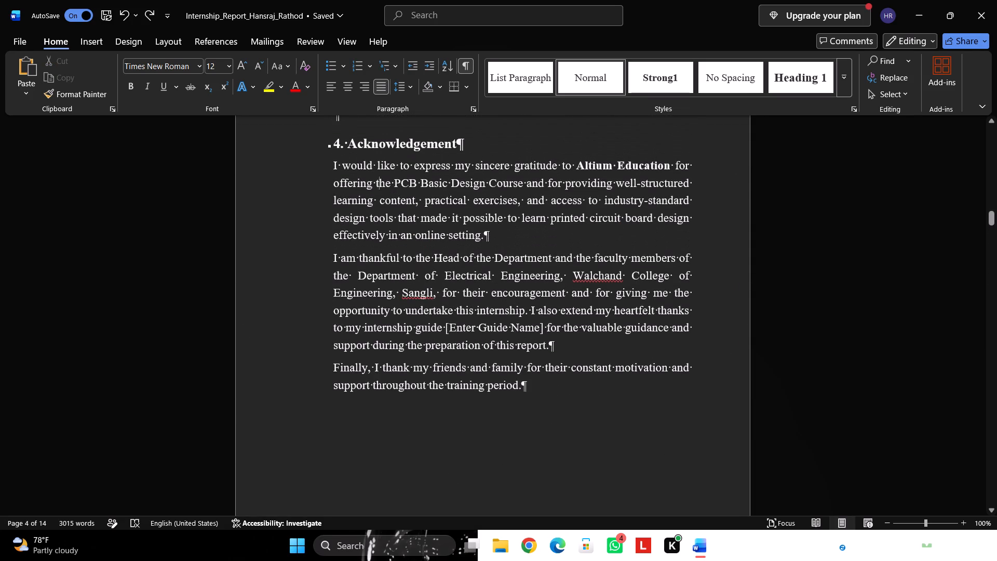
drag(381, 193, 454, 211)
click(303, 249)
Cut the whole Table of Contents, from its "5. Table of Contents" heading through the "12. References" entry.
scroll(308, 246, down, 8)
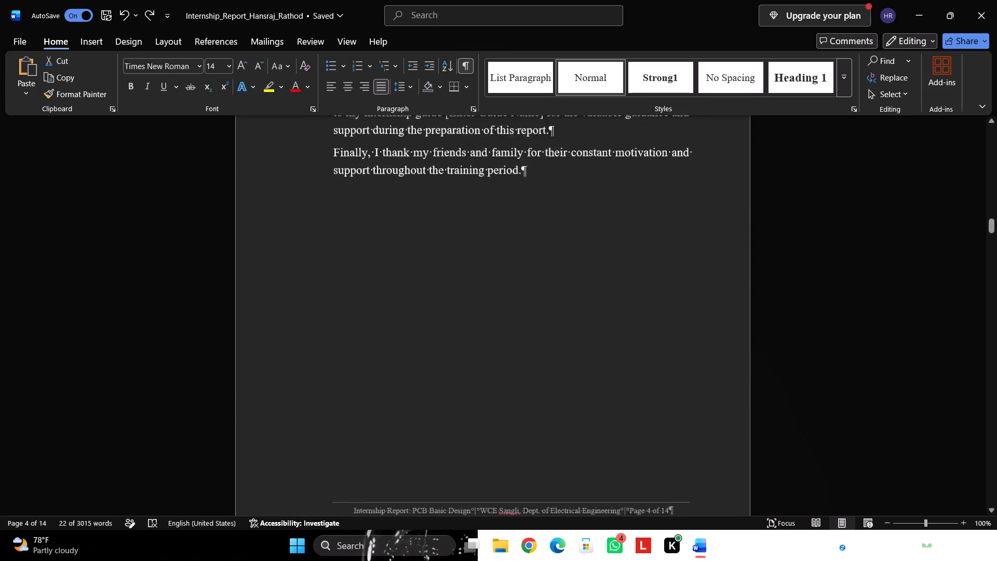
scroll(318, 247, down, 13)
scroll(356, 203, down, 2)
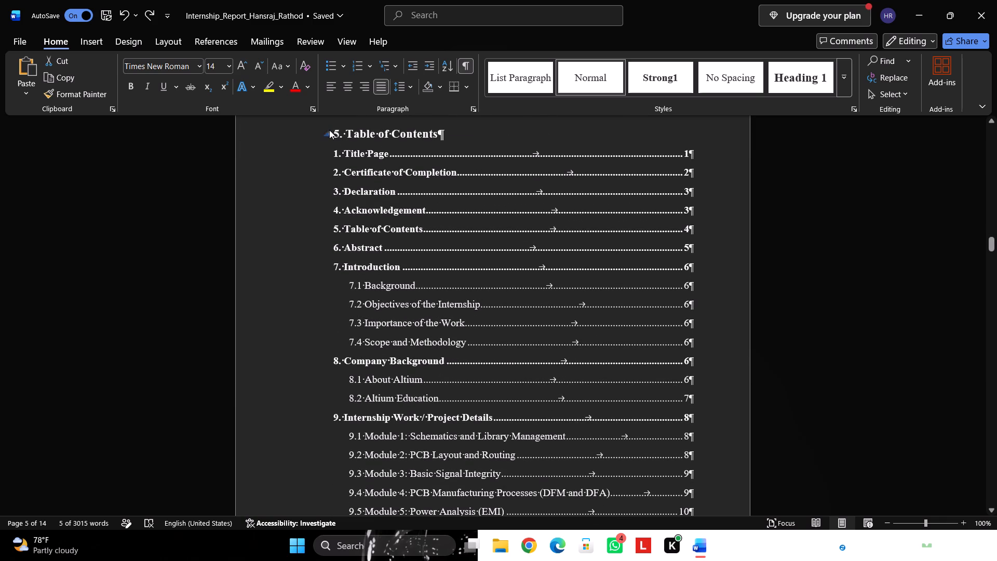
drag(334, 130, 650, 367)
scroll(642, 362, down, 7)
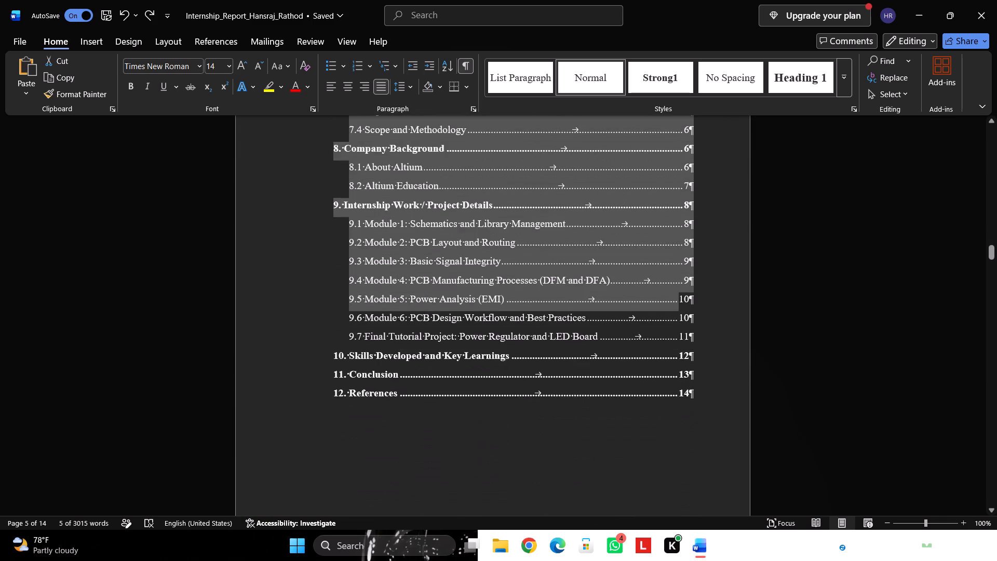
drag(650, 367, 708, 393)
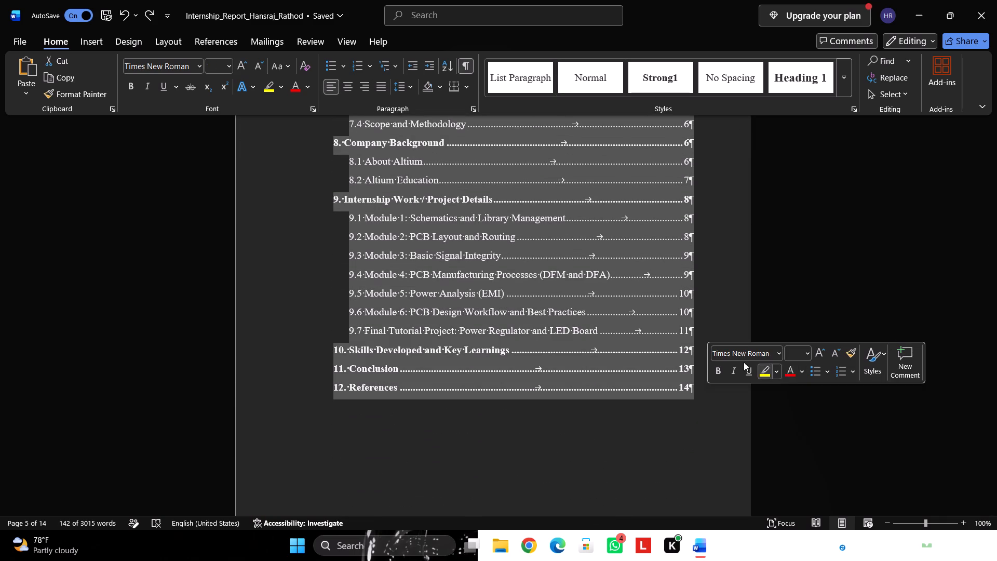
right_click(535, 261)
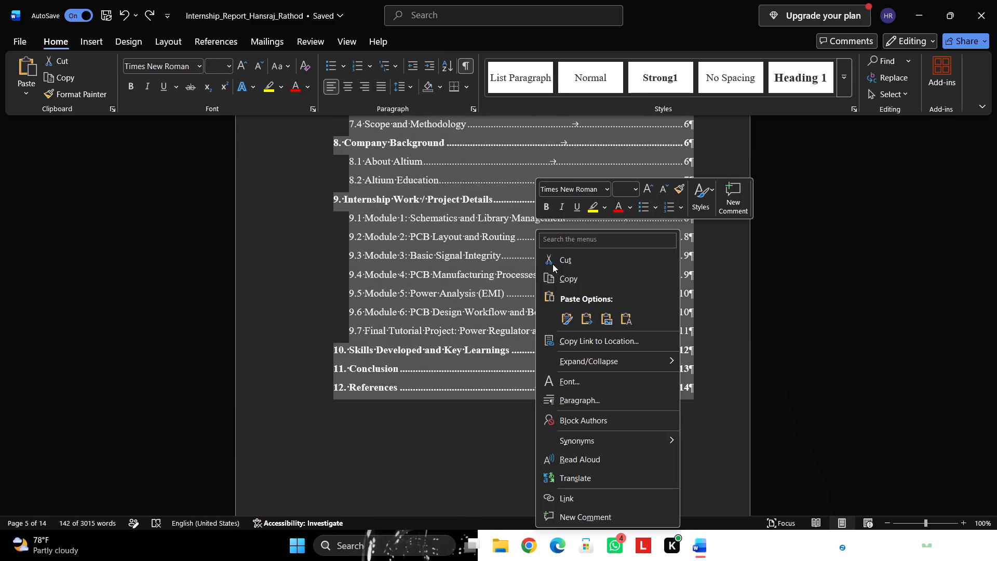
click(553, 264)
Replace the entire "6. Abstract" section, heading included, with the cut Table of Contents.
scroll(554, 262, down, 9)
scroll(554, 258, up, 9)
scroll(554, 258, down, 3)
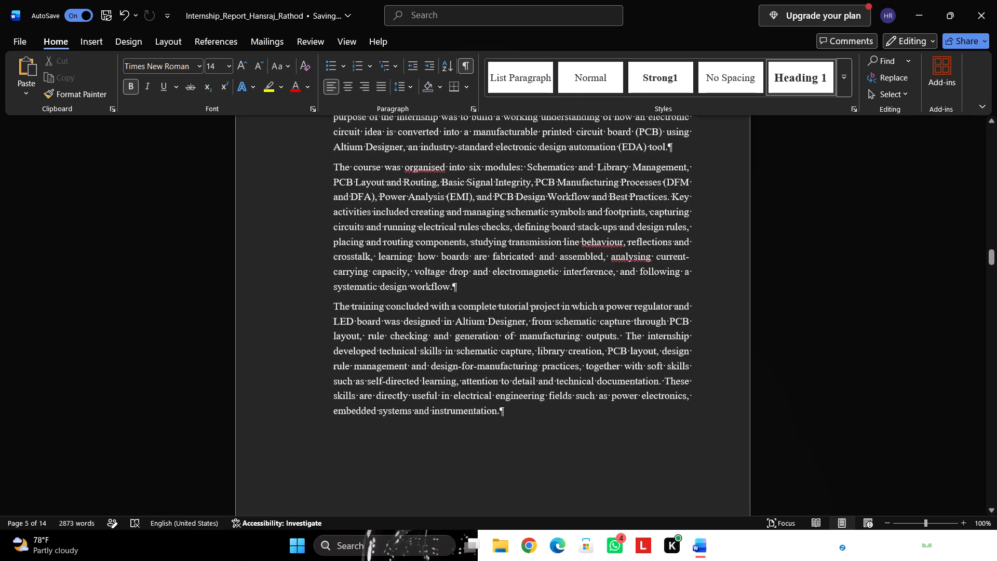
scroll(554, 258, down, 2)
drag(537, 350, 304, 158)
scroll(375, 262, up, 6)
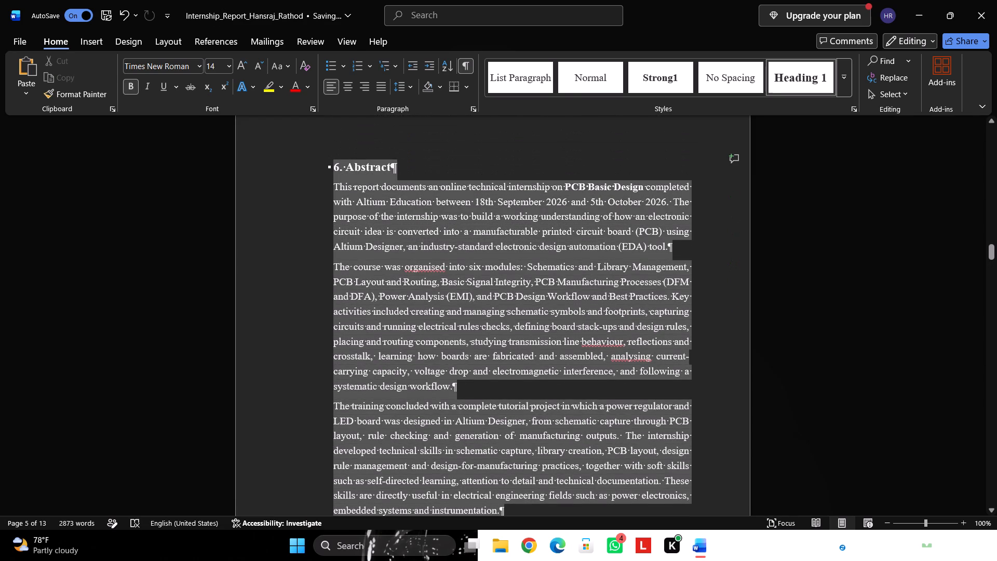
drag(304, 158, 304, 157)
key(ctrl+v)
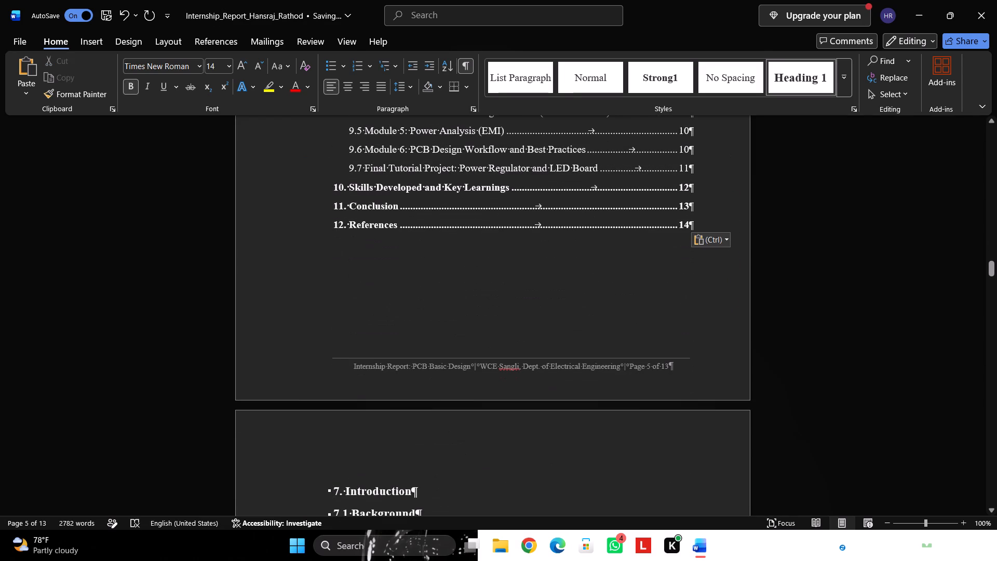
Examine the Table of Contents in its new place and the Acknowledgement page before it.
scroll(412, 390, up, 4)
scroll(412, 390, down, 6)
scroll(401, 364, up, 11)
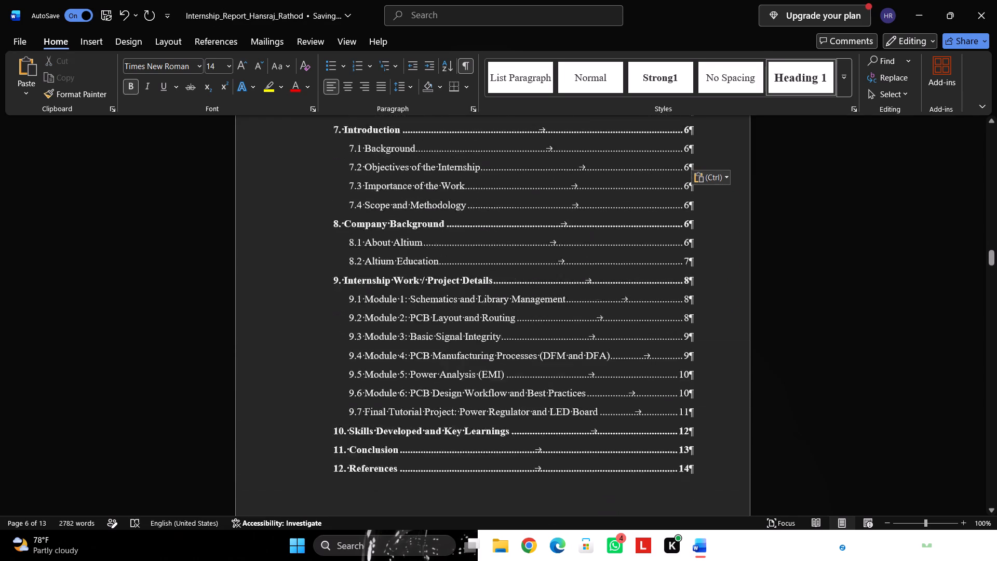
scroll(401, 363, up, 11)
scroll(401, 363, up, 17)
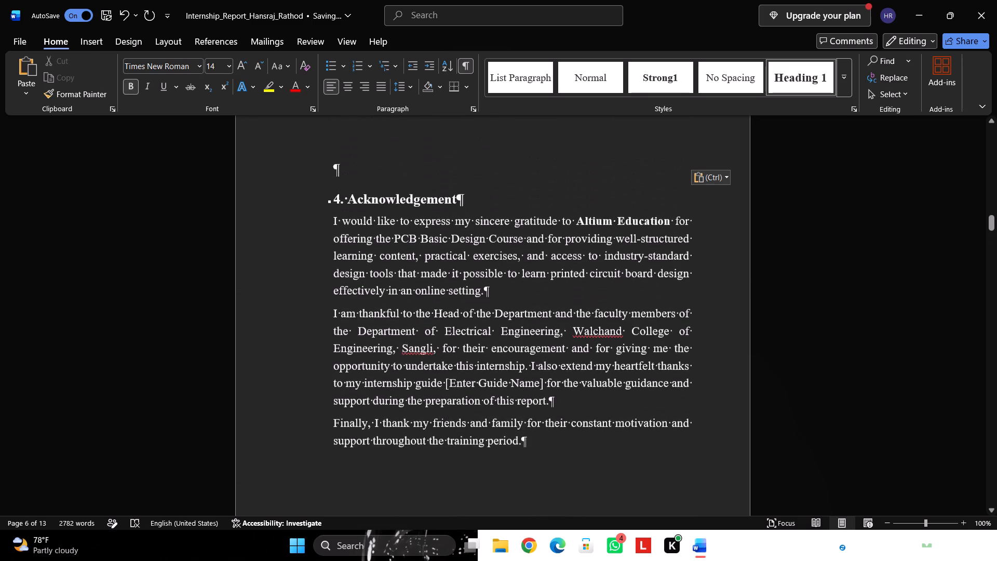
scroll(396, 364, down, 20)
scroll(396, 364, down, 11)
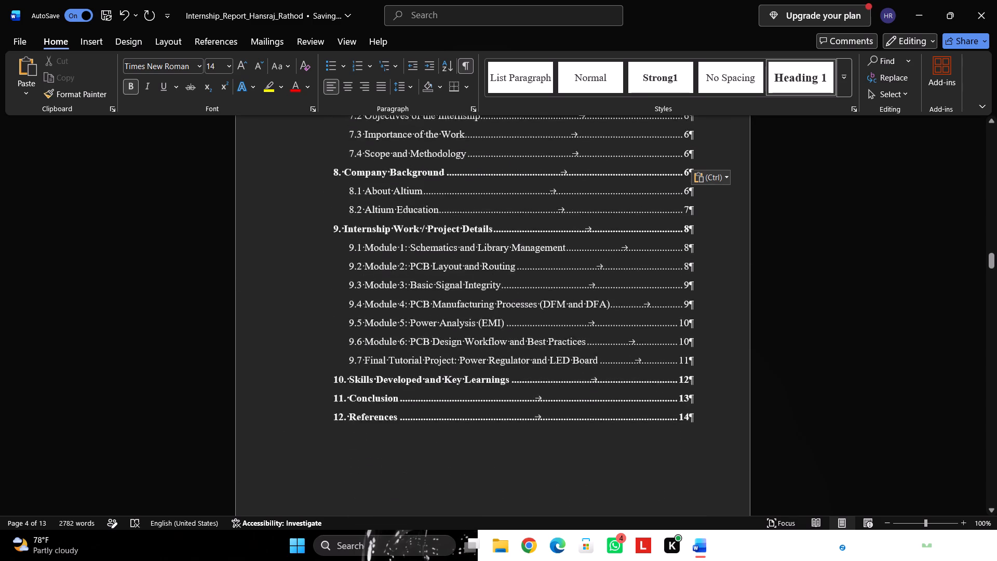
scroll(375, 342, down, 20)
scroll(375, 342, down, 1)
scroll(355, 300, up, 14)
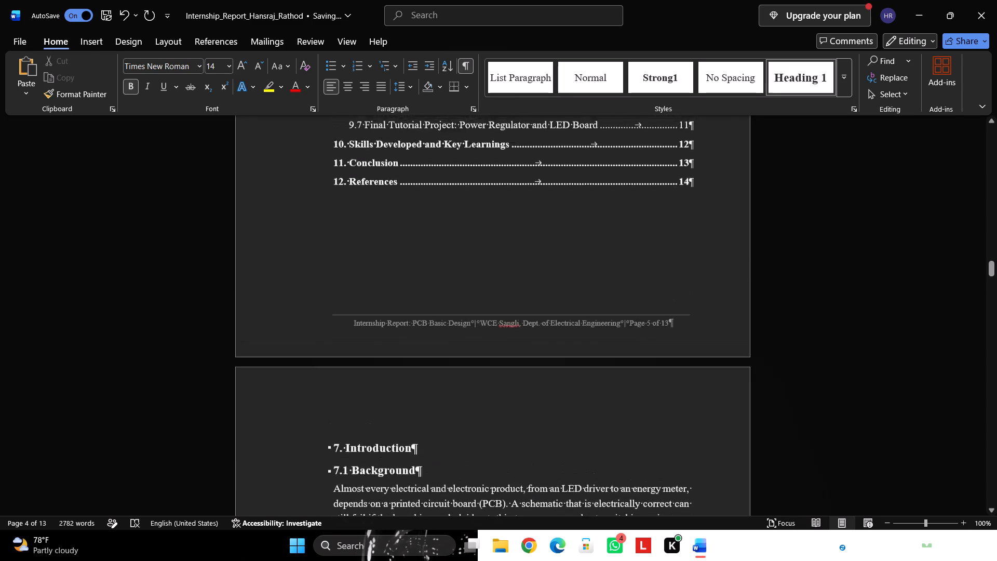
scroll(356, 295, up, 20)
scroll(356, 295, up, 15)
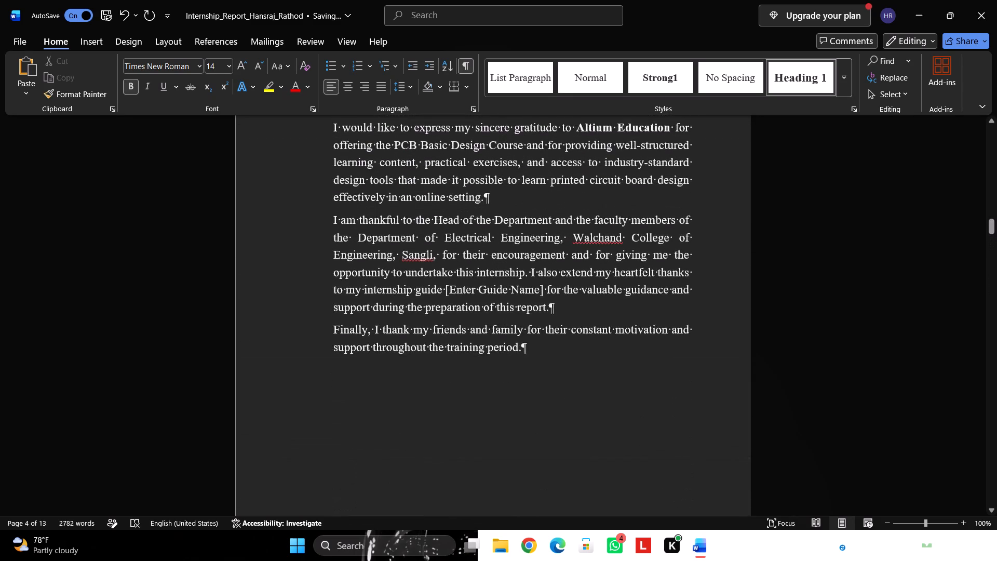
scroll(356, 298, up, 5)
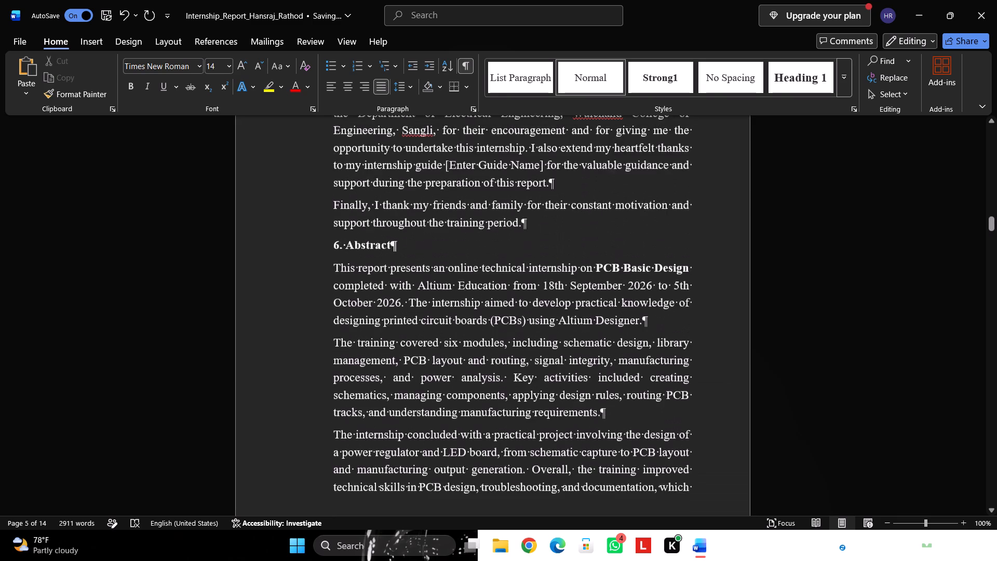
click(328, 256)
key(Return)
key(Return)
key(Return)
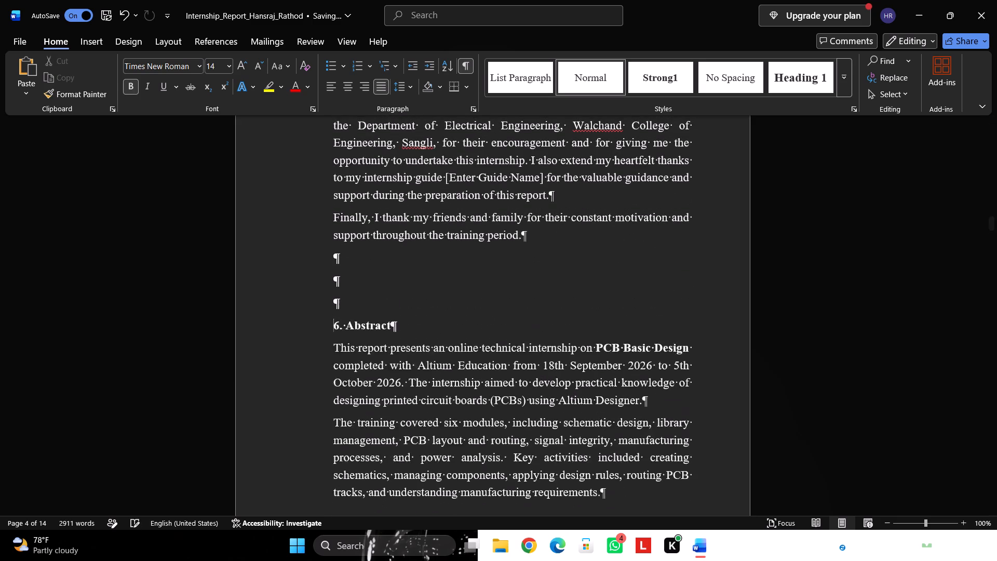
key(Return)
key(Return)
key(Return)
key(Return)
key(Return)
key(Return)
key(Return)
scroll(343, 255, down, 2)
key(Return)
key(Return)
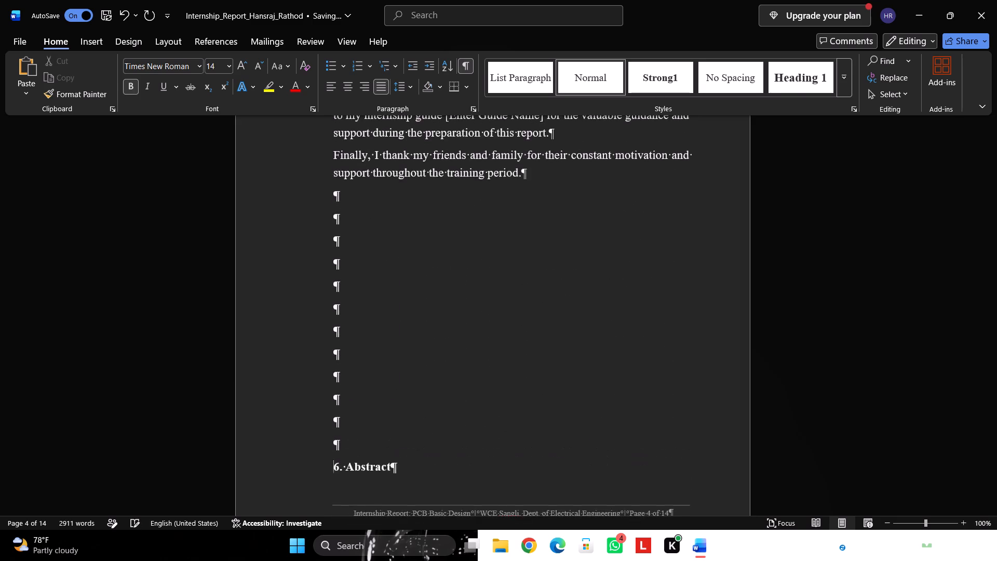
scroll(343, 255, down, 1)
key(Return)
scroll(343, 255, down, 19)
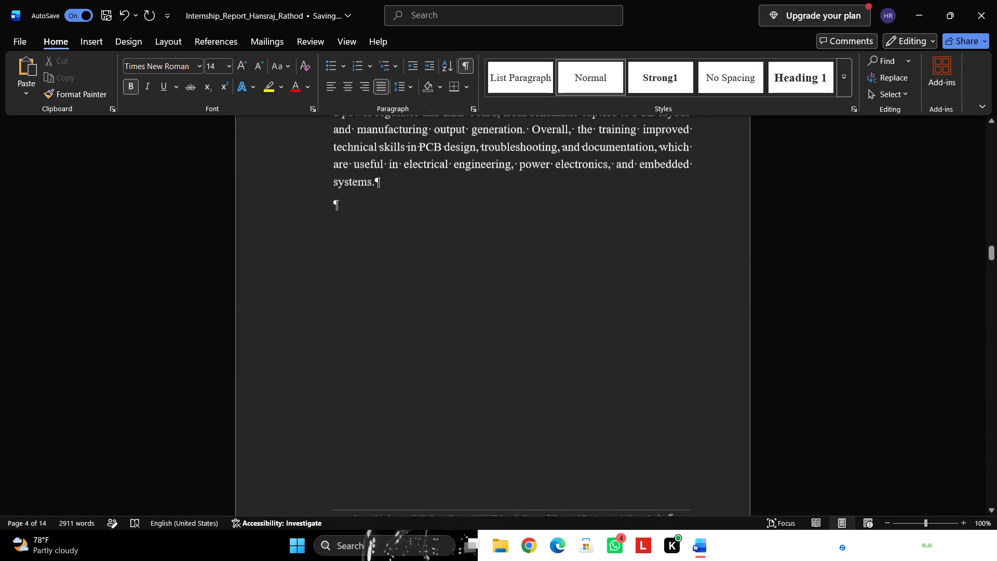
scroll(344, 260, up, 13)
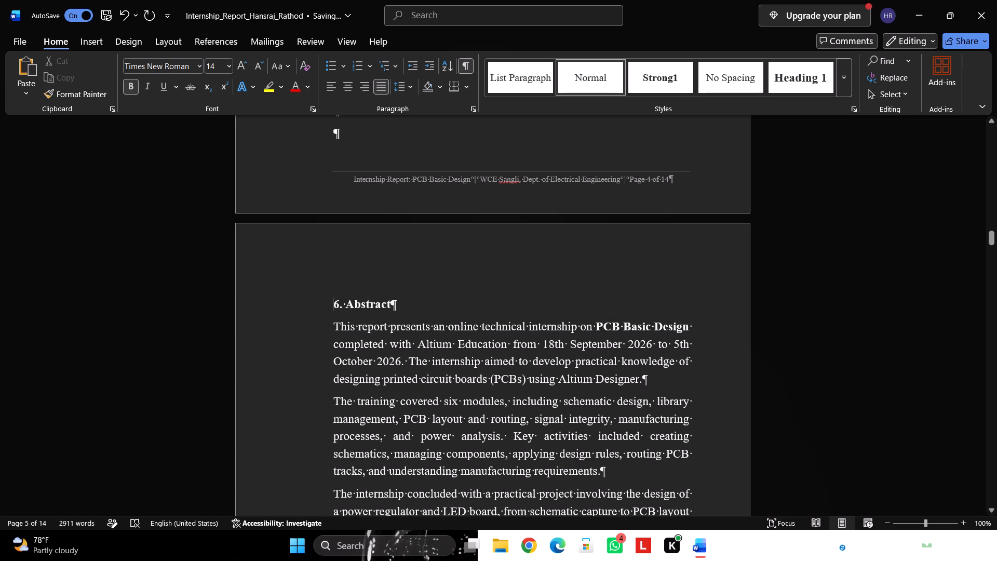
Set the "6. Abstract" heading's font size to 16 pt.
drag(398, 308, 329, 306)
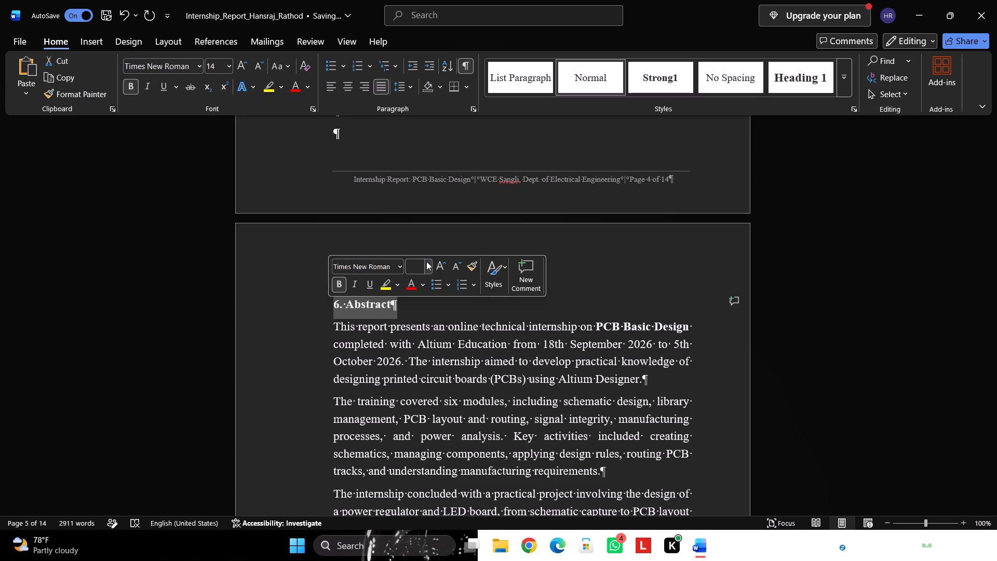
click(426, 261)
click(416, 376)
Set the font size of the abstract's body paragraphs to 14 pt.
scroll(327, 341, down, 2)
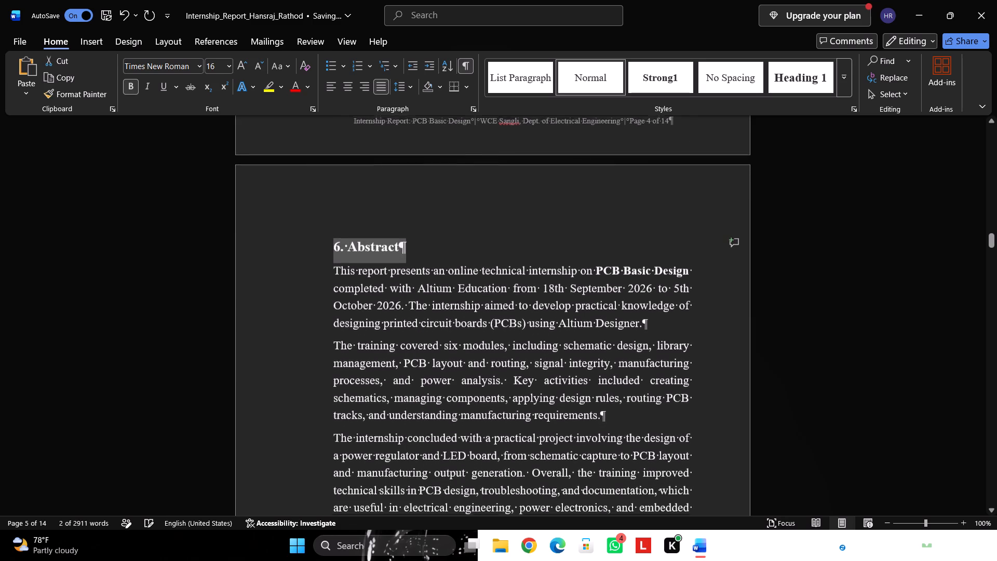
drag(331, 266, 383, 327)
scroll(396, 336, down, 7)
click(482, 290)
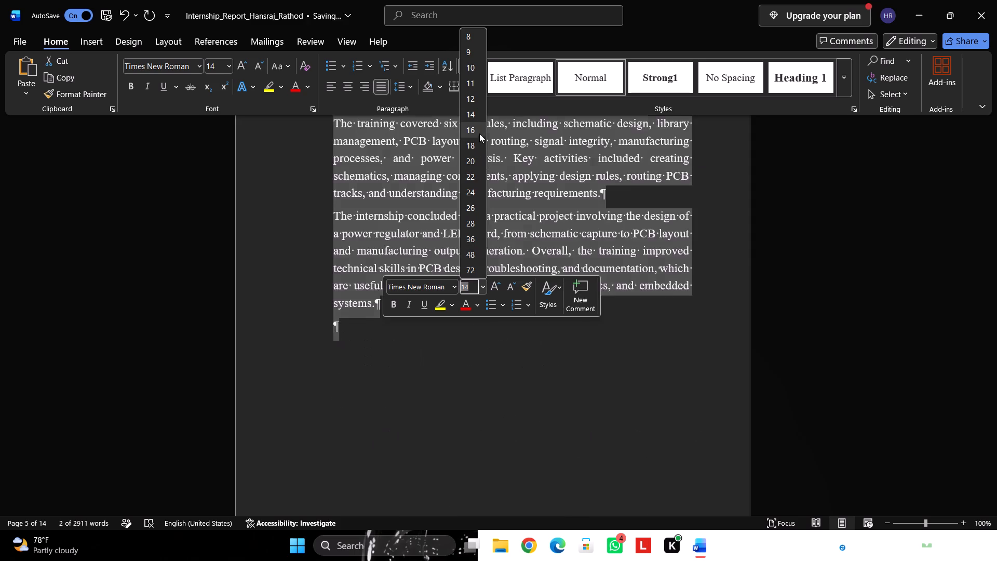
click(476, 116)
click(494, 412)
Examine the pages after the Abstract, from the Table of Contents through section 9.1, for layout and spelling problems.
scroll(497, 407, down, 4)
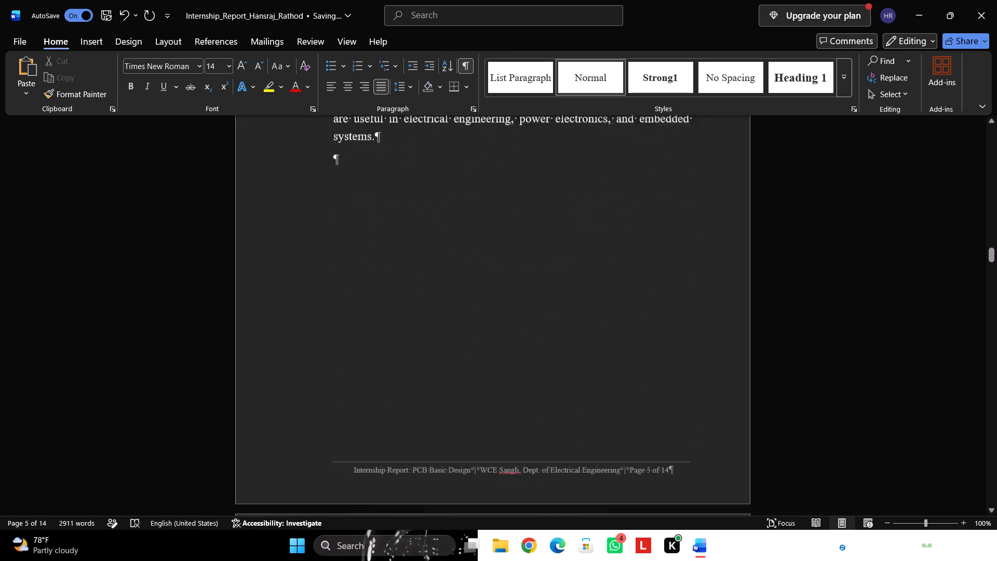
scroll(526, 407, down, 20)
scroll(526, 407, down, 15)
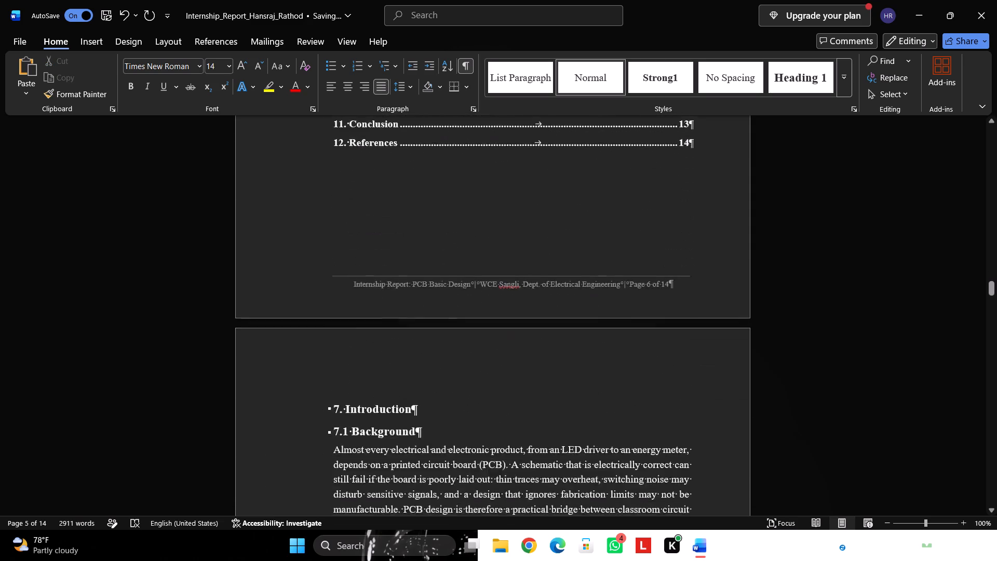
scroll(515, 417, down, 2)
scroll(480, 384, down, 1)
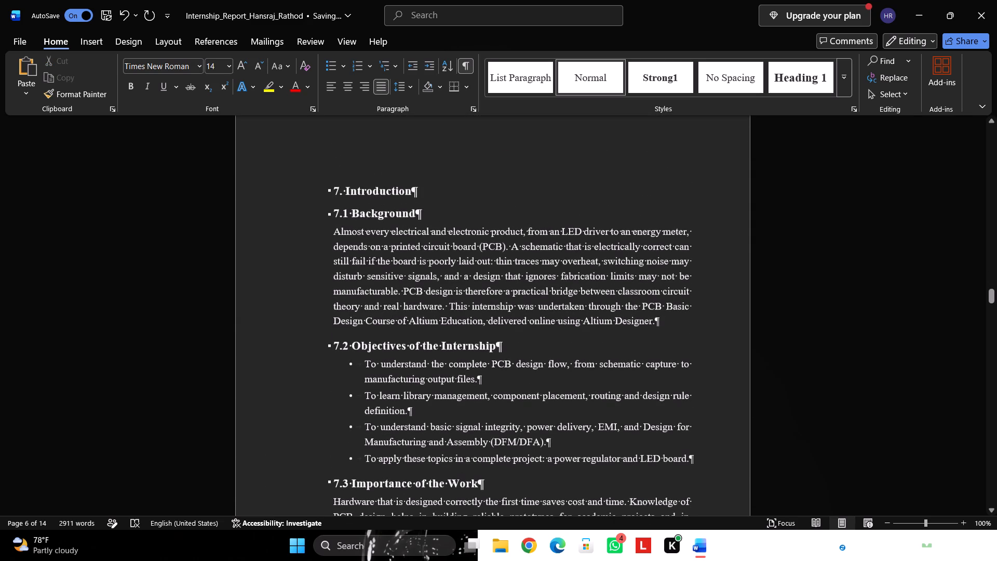
scroll(492, 373, down, 13)
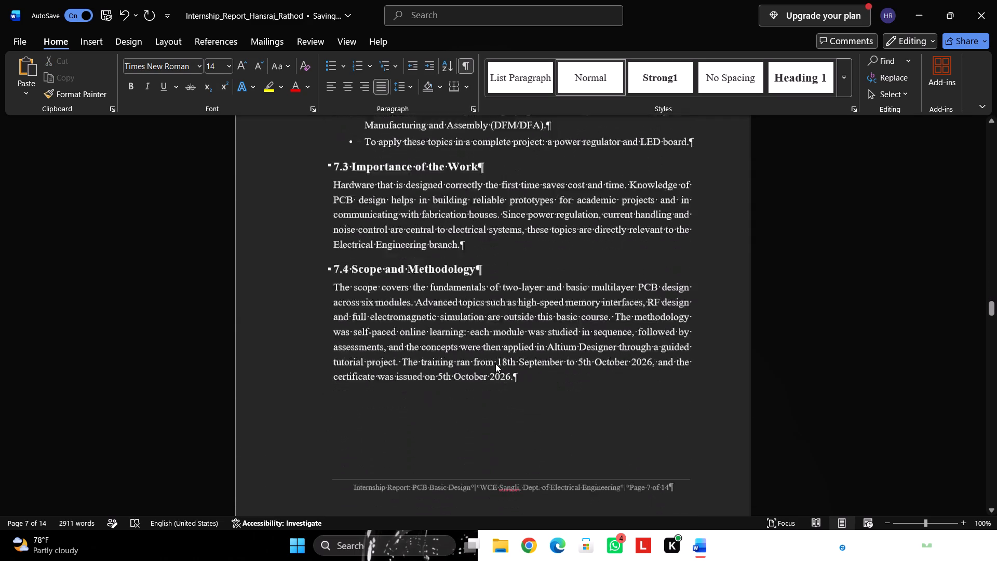
scroll(495, 364, down, 20)
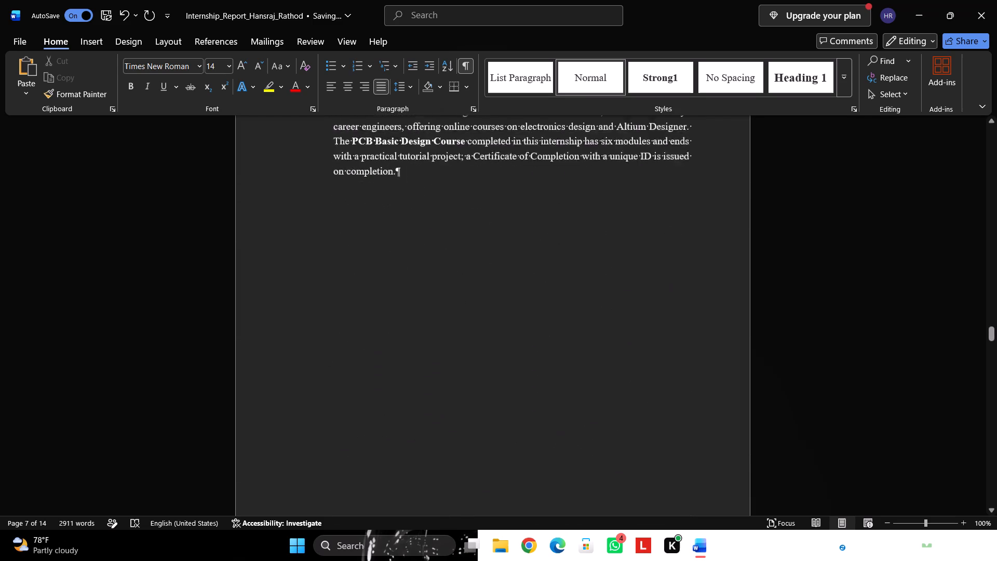
scroll(495, 357, down, 6)
scroll(493, 354, up, 10)
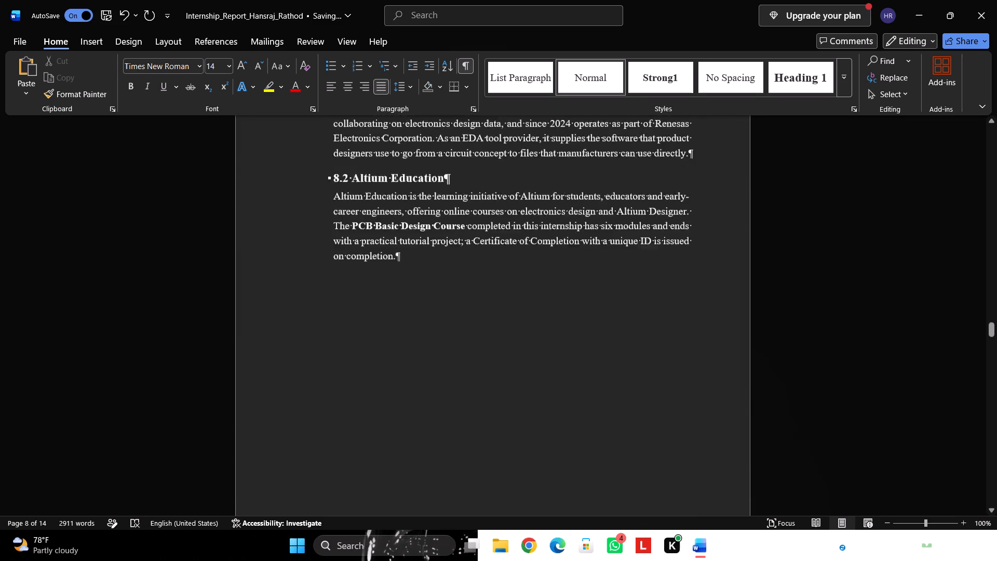
scroll(493, 353, up, 5)
scroll(493, 353, down, 19)
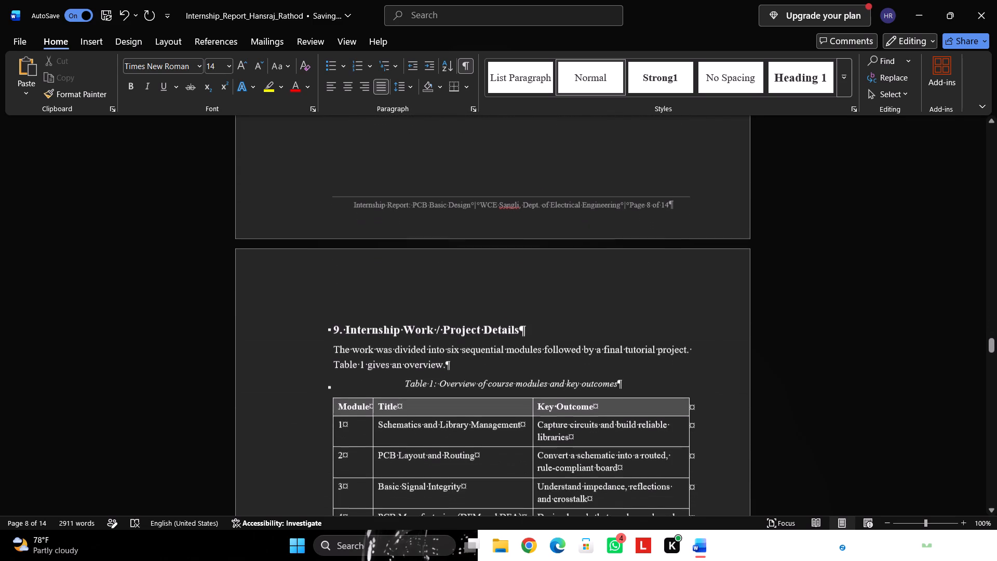
scroll(492, 350, down, 6)
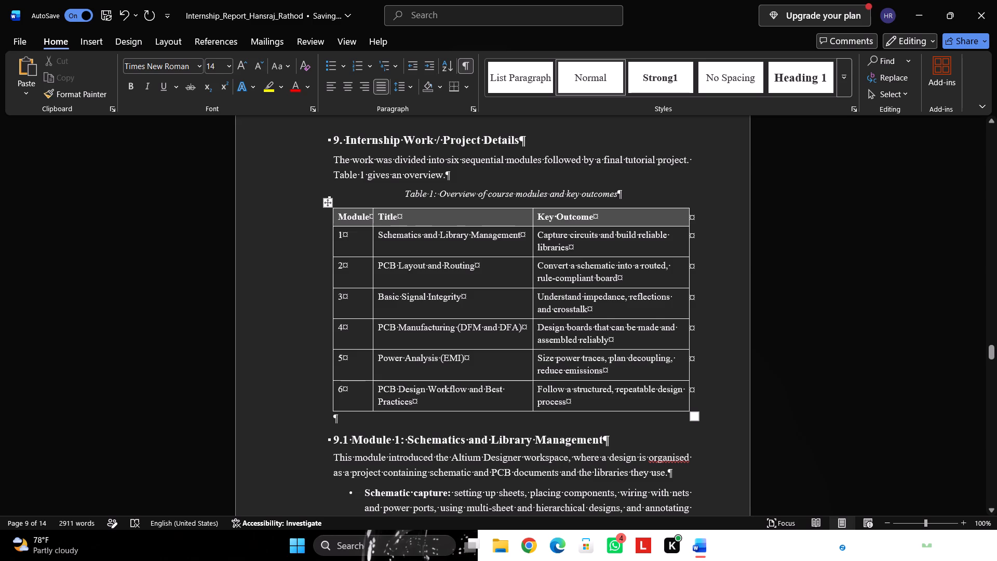
scroll(527, 306, down, 12)
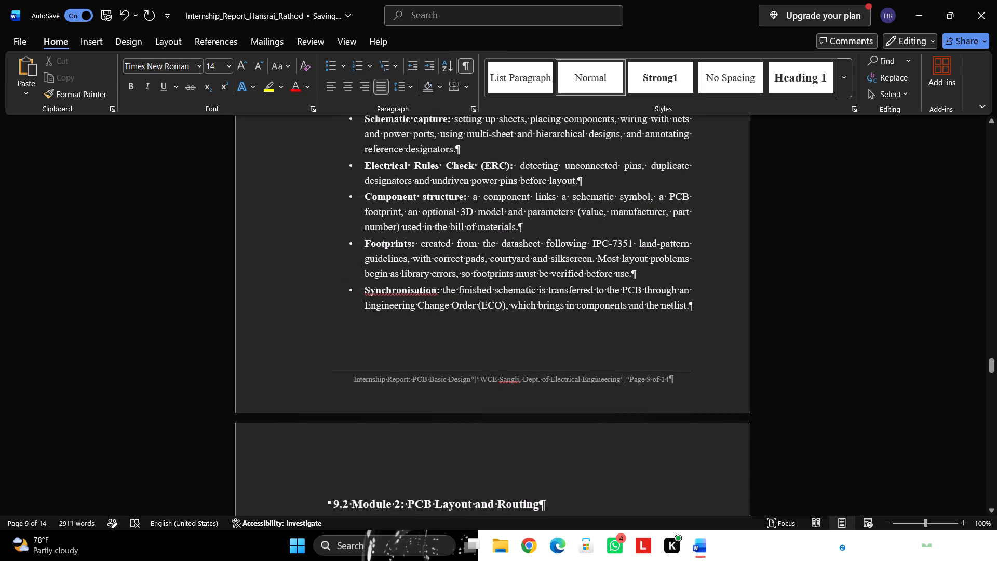
Copy the word "Synchronisation" from section 9.1's last bullet and search Google for it in a new Chrome tab.
click(432, 288)
click(394, 288)
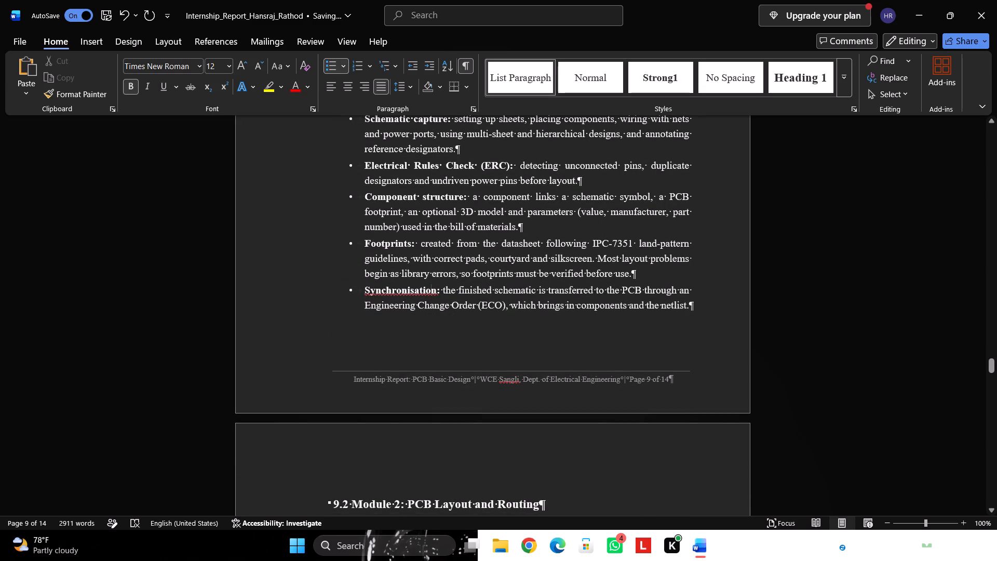
drag(364, 289, 442, 295)
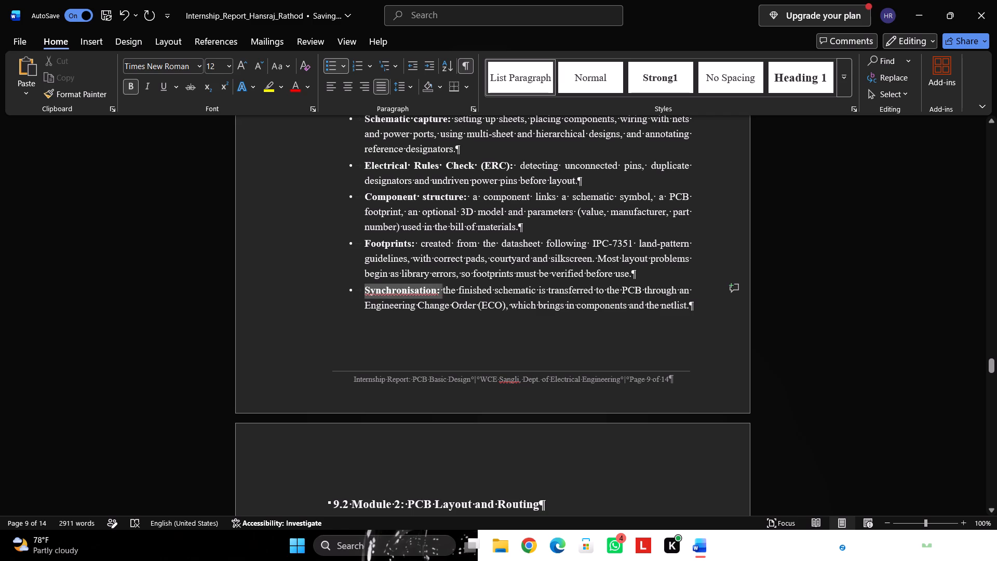
drag(442, 295, 438, 296)
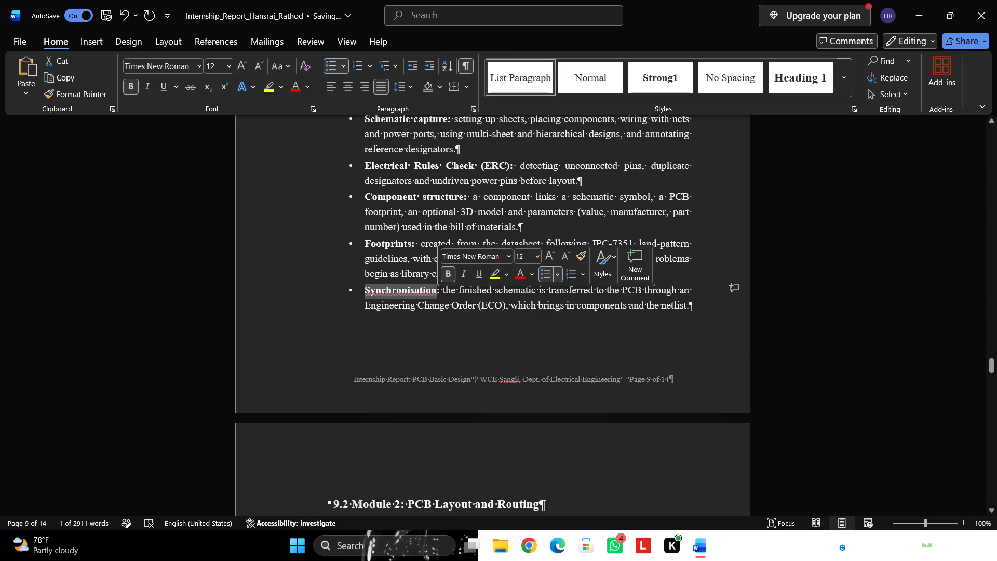
key(ctrl+c)
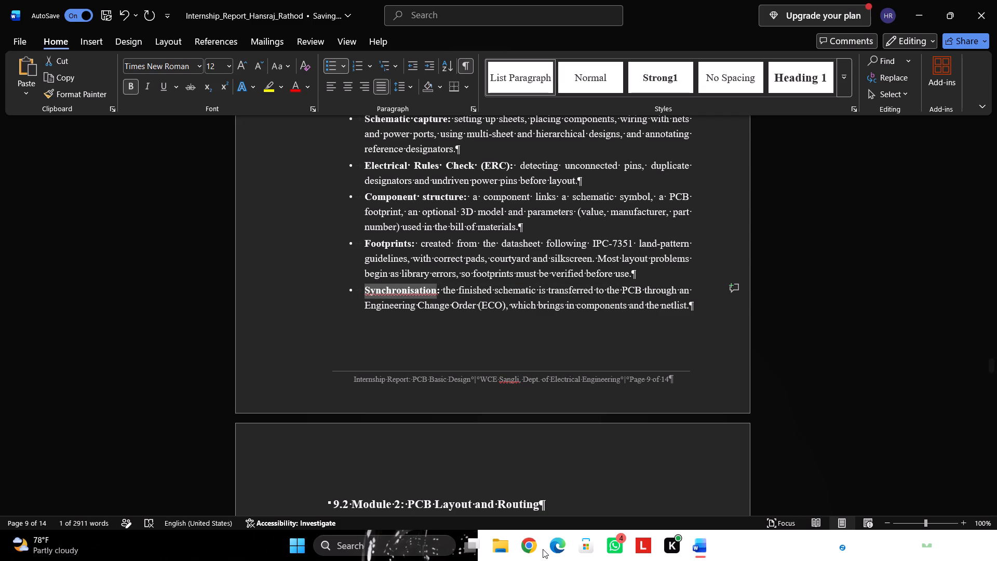
click(537, 550)
click(258, 17)
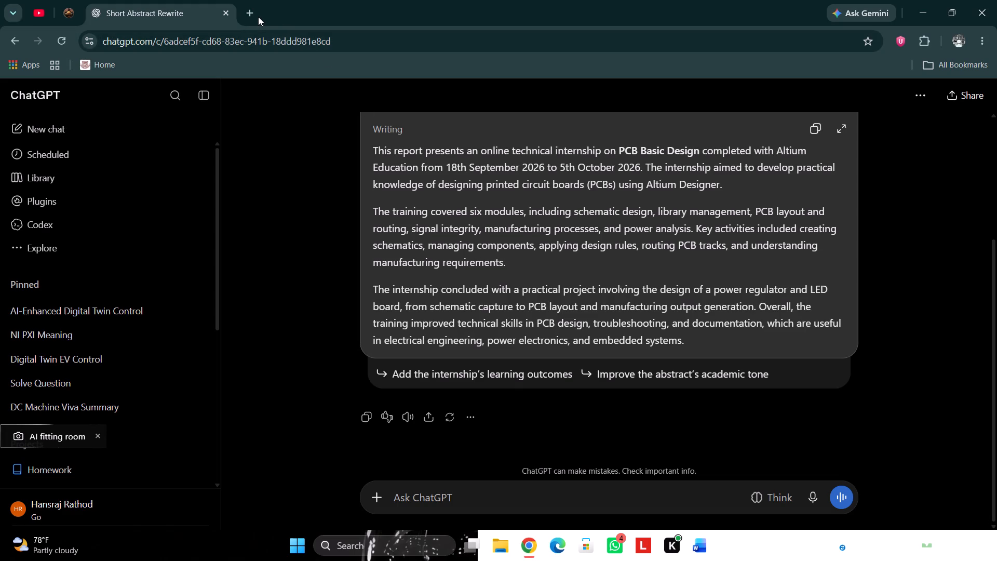
click(253, 13)
key(ctrl+v)
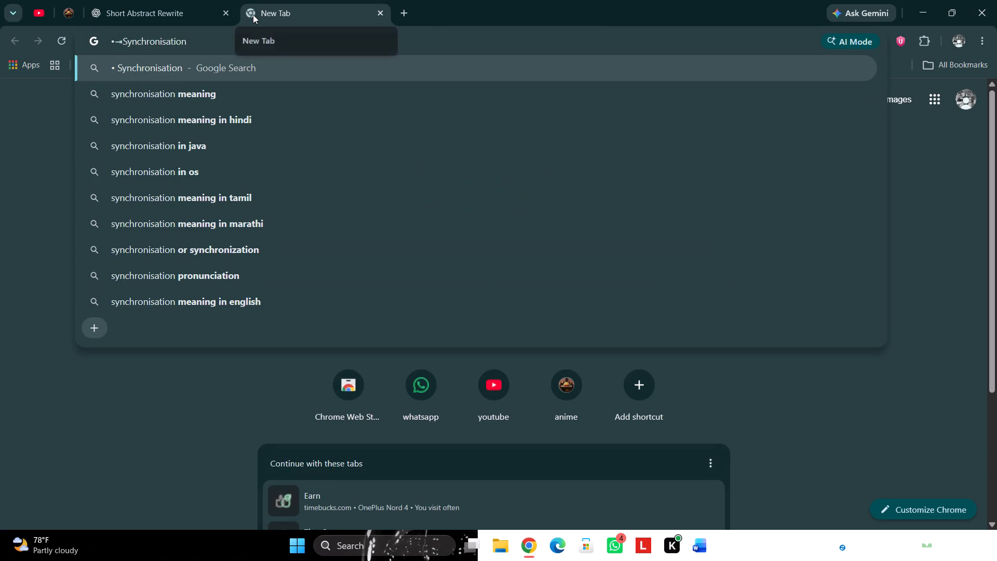
key(space)
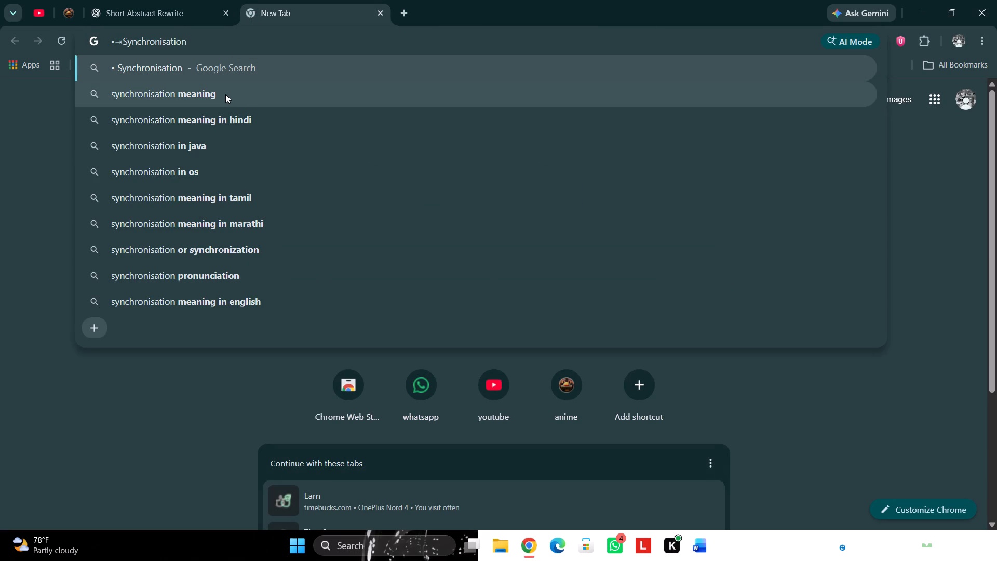
key(Return)
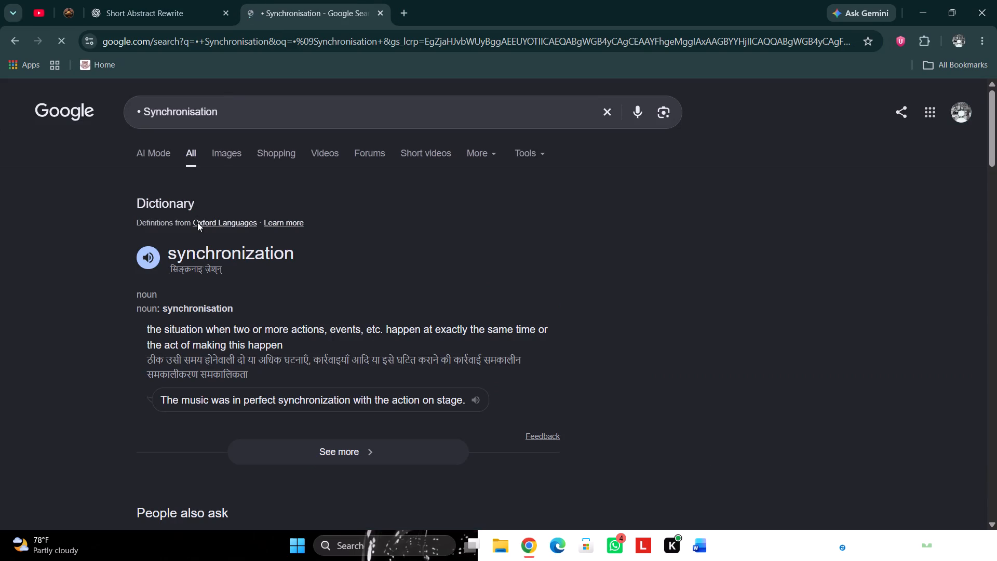
Copy "synchronization" from the dictionary result and paste it over "Synchronisation" in section 9.1's last bullet in the Word report.
drag(170, 256, 178, 258)
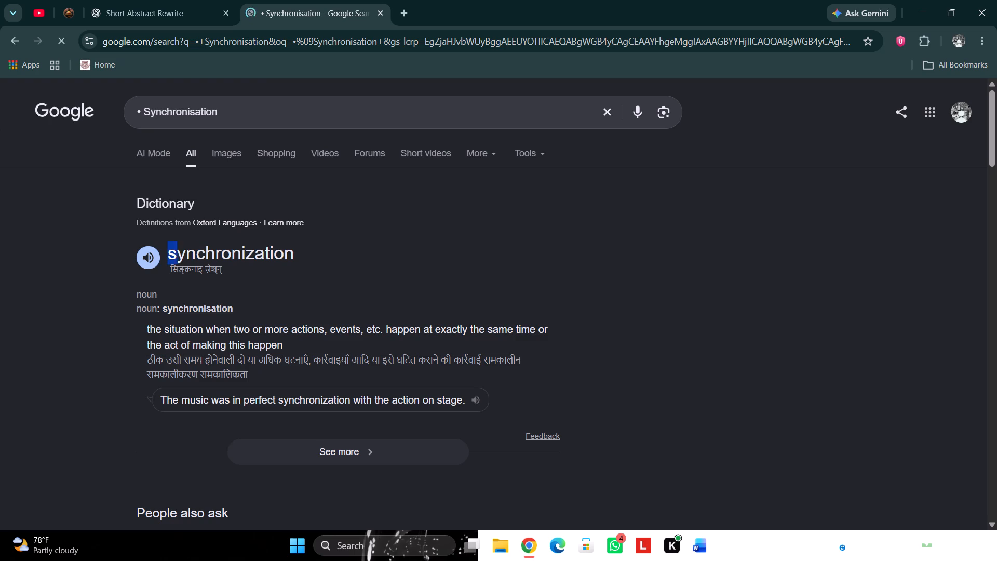
drag(178, 258, 308, 257)
right_click(275, 255)
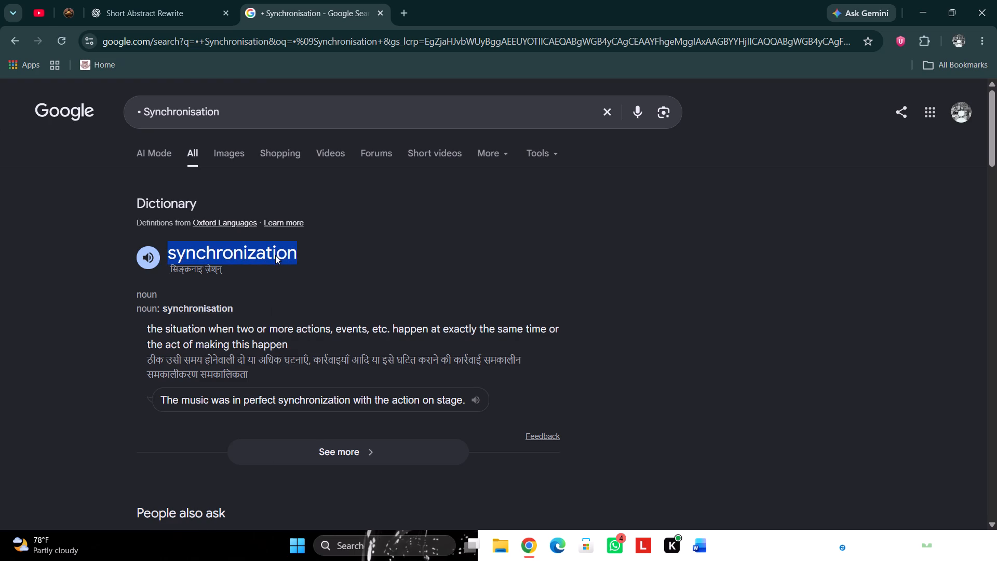
click(298, 268)
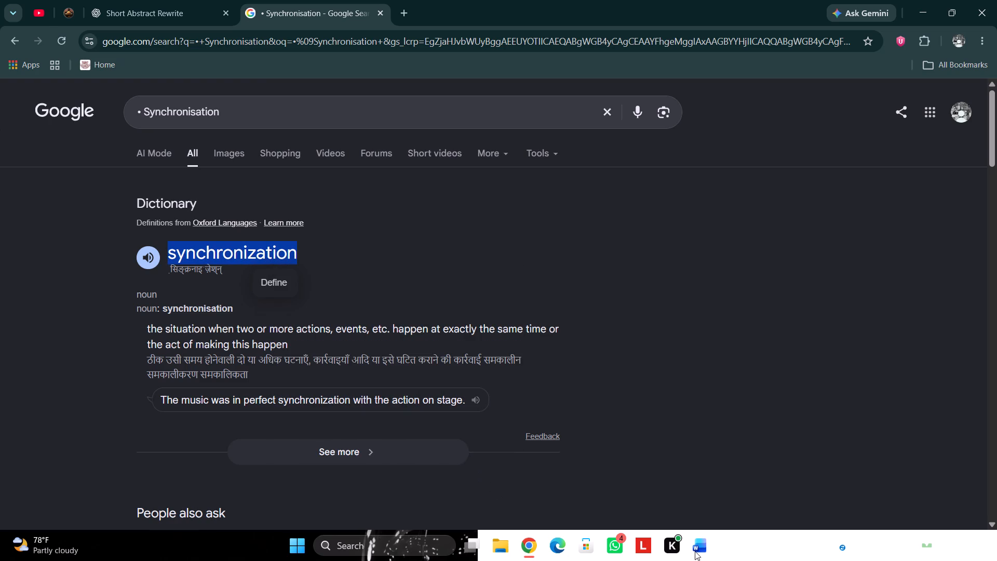
click(696, 551)
click(755, 445)
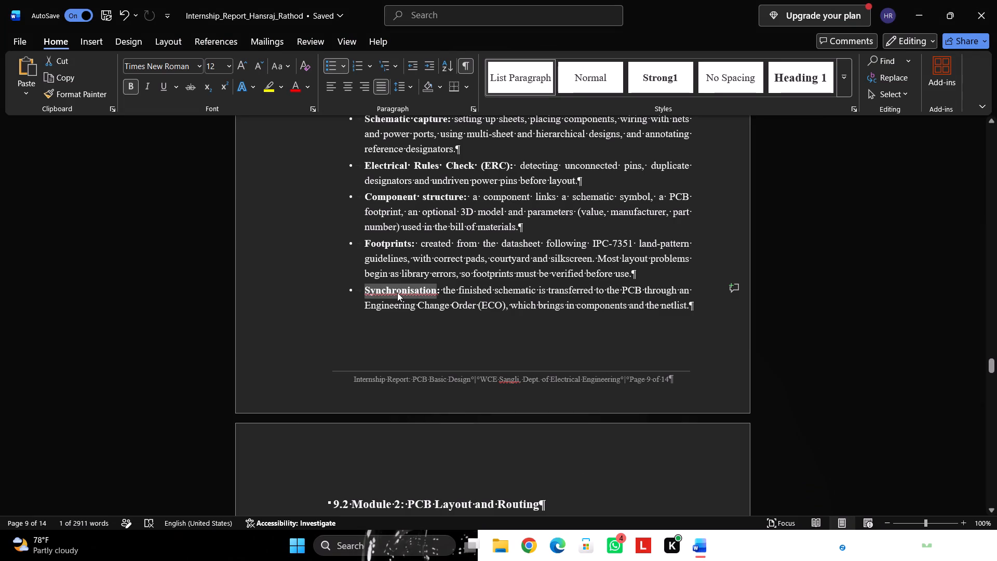
key(ctrl+v)
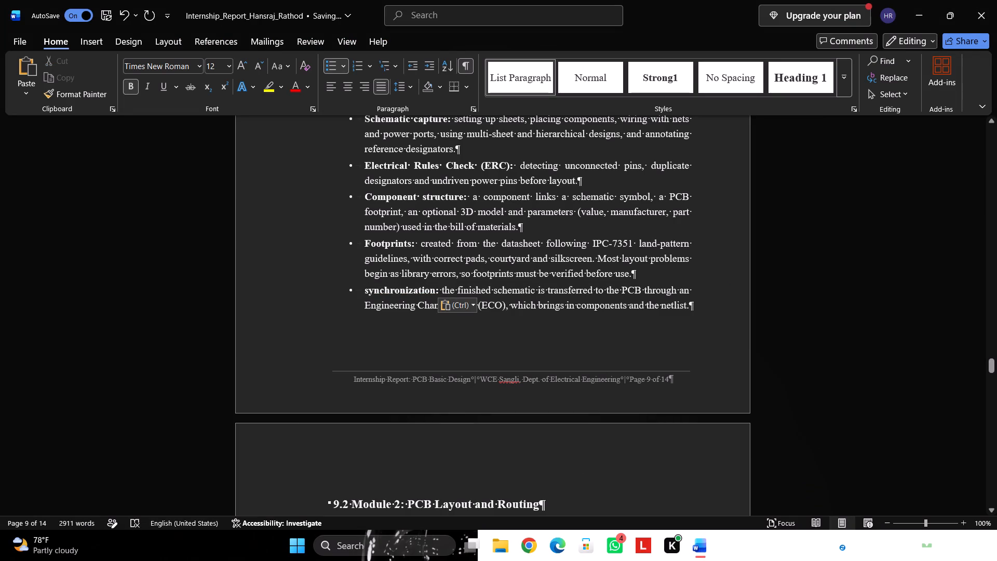
click(327, 341)
Examine the rest of the report from section 9.2 through the end of the References.
scroll(334, 338, down, 10)
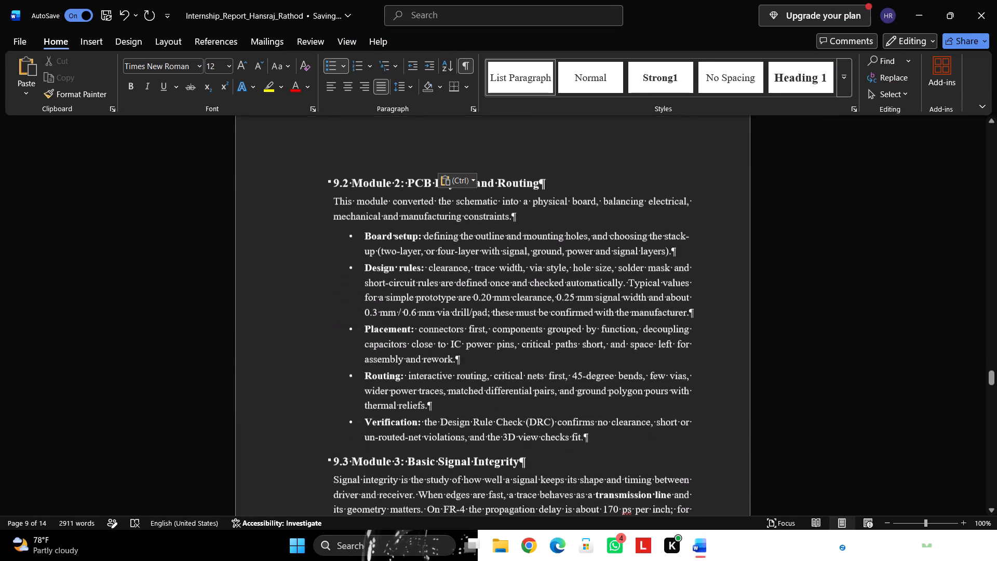
scroll(332, 334, down, 9)
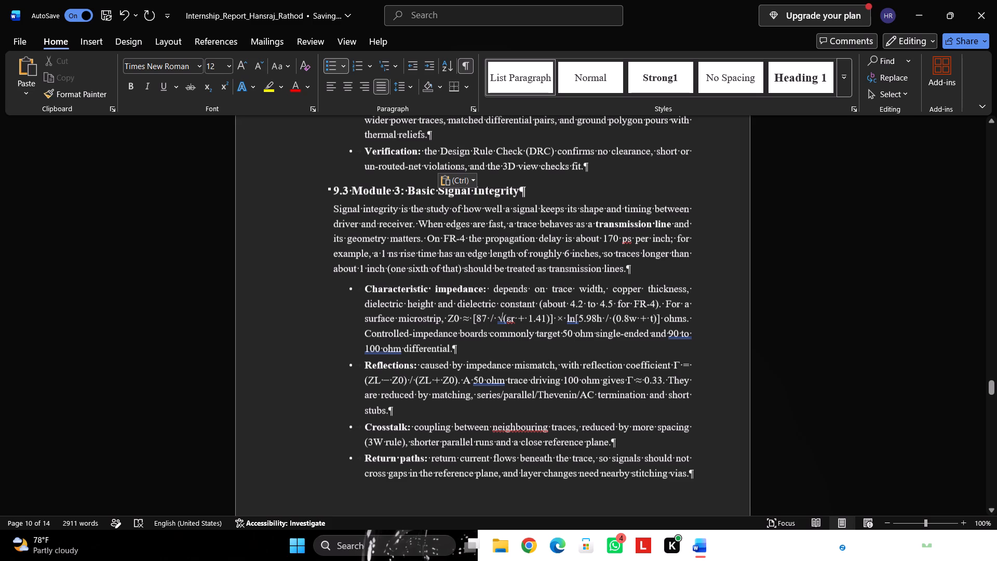
scroll(321, 262, down, 12)
scroll(369, 274, down, 20)
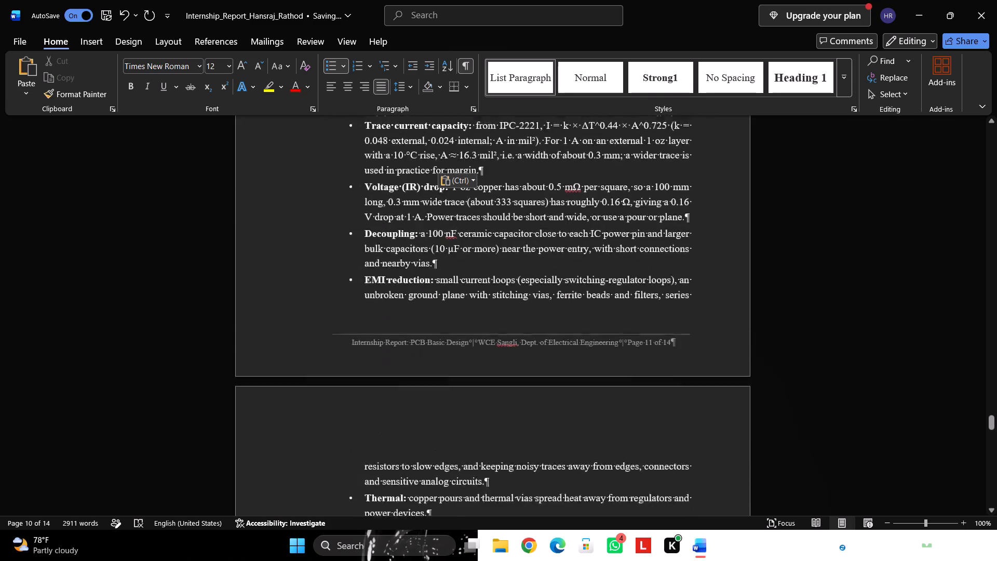
scroll(373, 273, down, 14)
scroll(375, 273, down, 15)
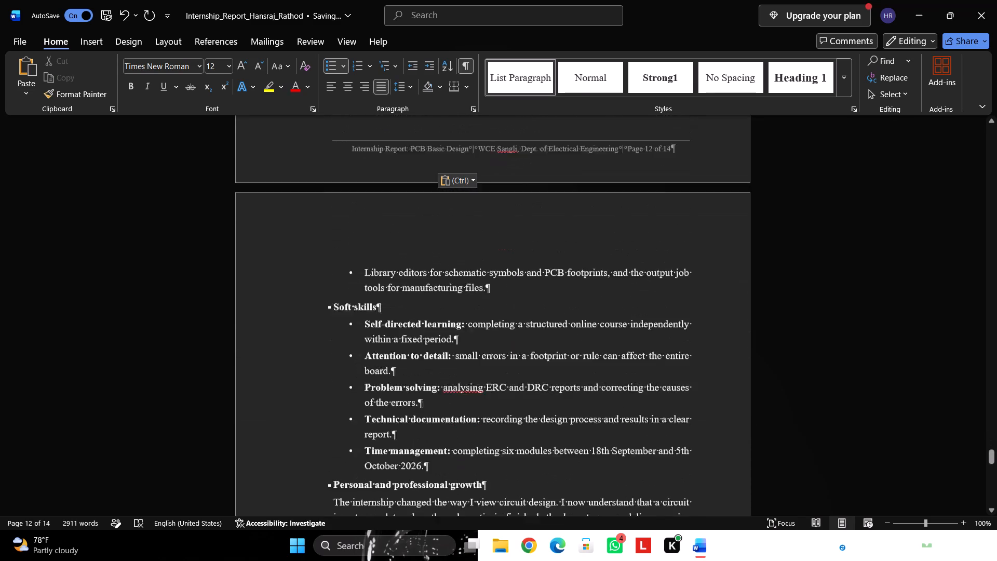
scroll(381, 272, down, 20)
scroll(381, 272, down, 17)
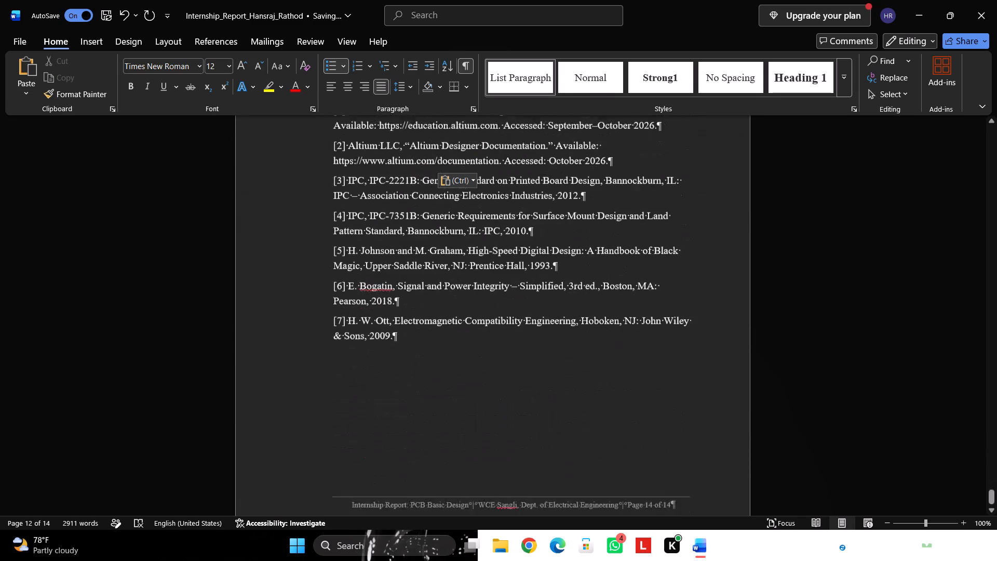
scroll(382, 274, down, 13)
click(441, 397)
Look back through the report from the References up to the Abstract page.
scroll(432, 381, up, 8)
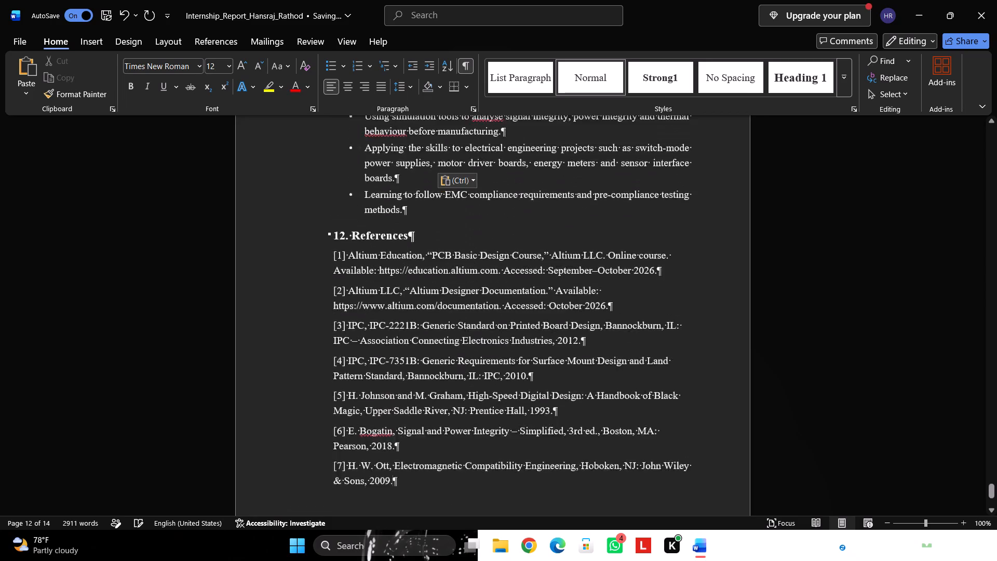
scroll(416, 343, up, 13)
scroll(424, 295, up, 20)
scroll(424, 295, up, 13)
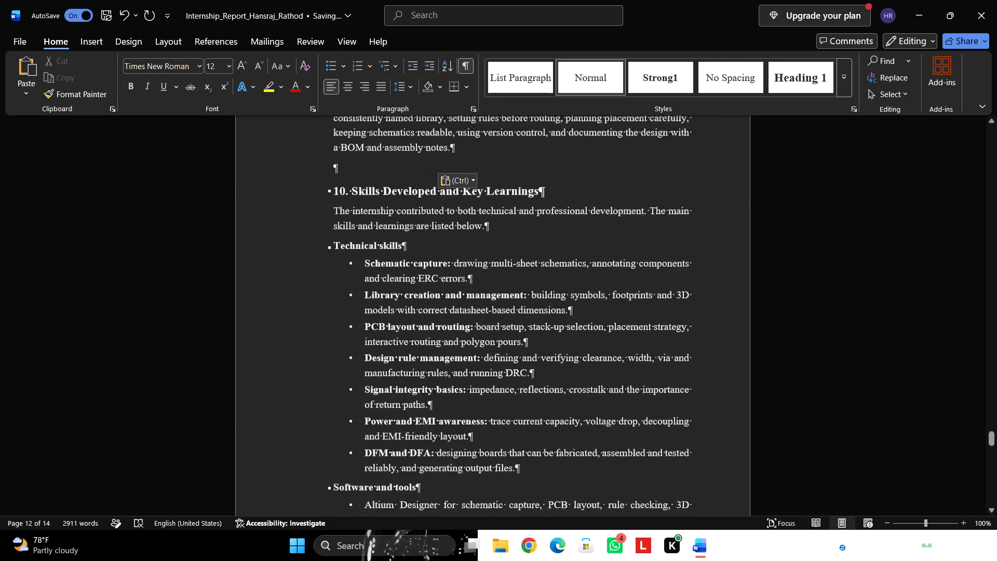
scroll(426, 253, up, 12)
scroll(895, 294, up, 1)
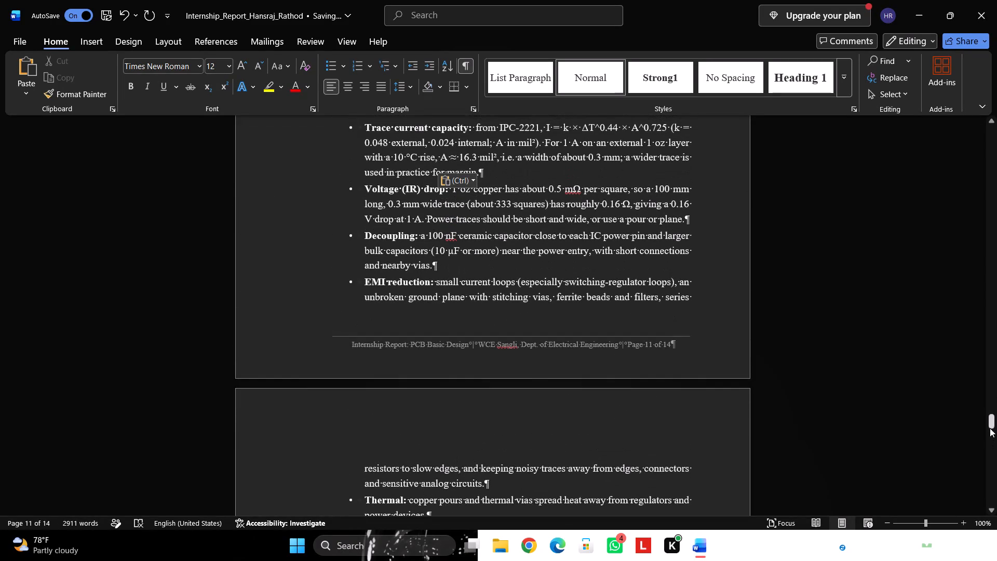
drag(990, 428, 966, 295)
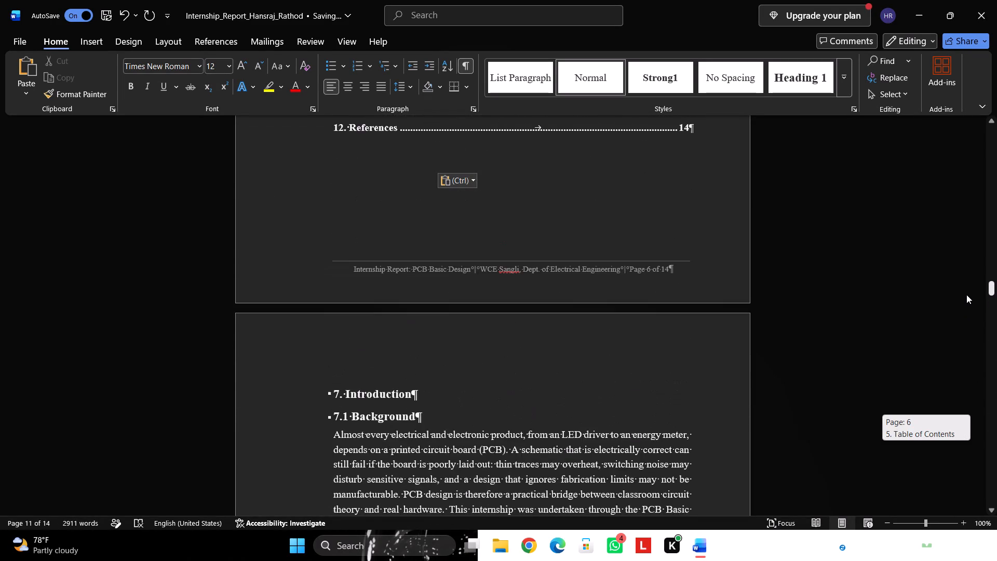
drag(966, 295, 953, 264)
scroll(816, 326, up, 6)
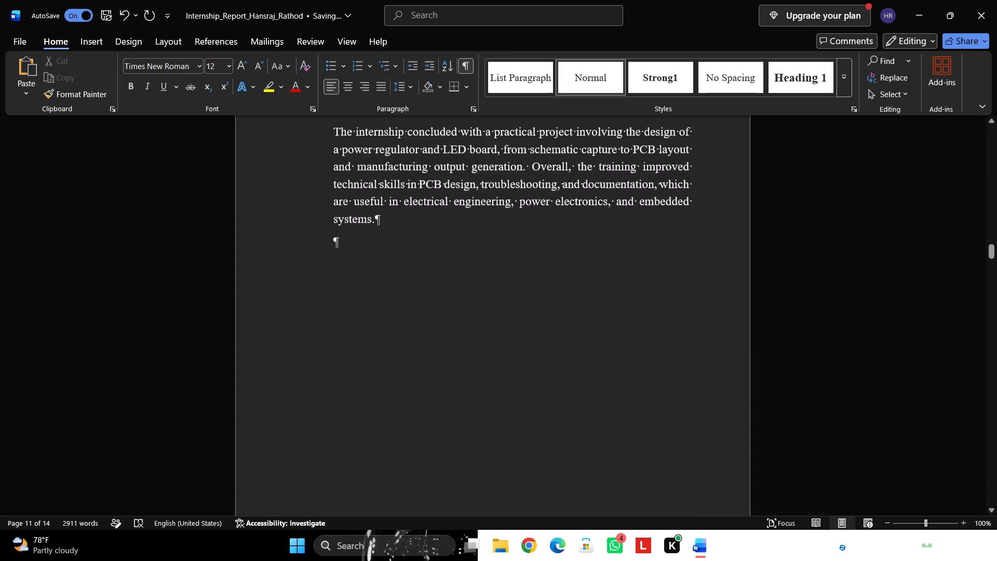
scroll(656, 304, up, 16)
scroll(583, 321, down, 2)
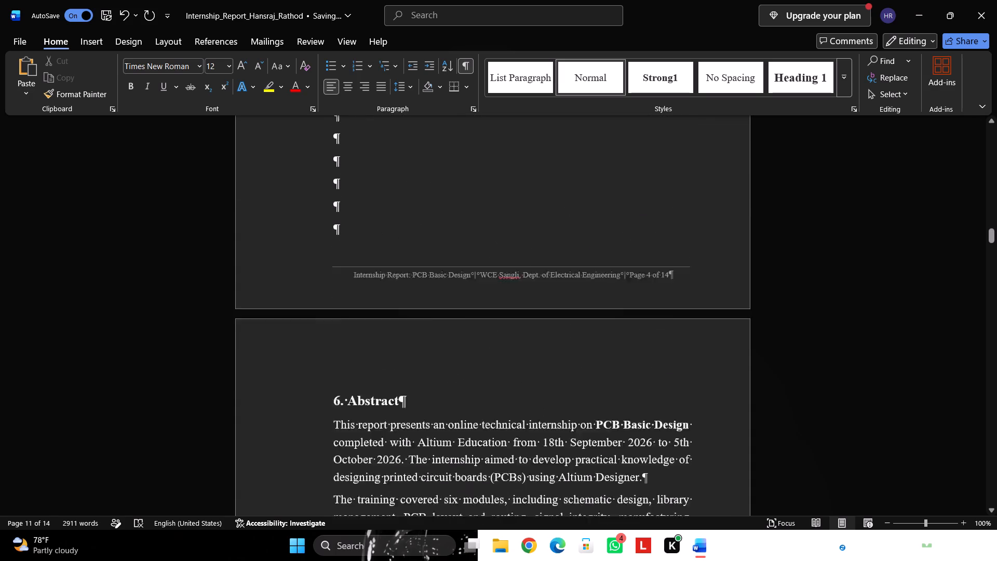
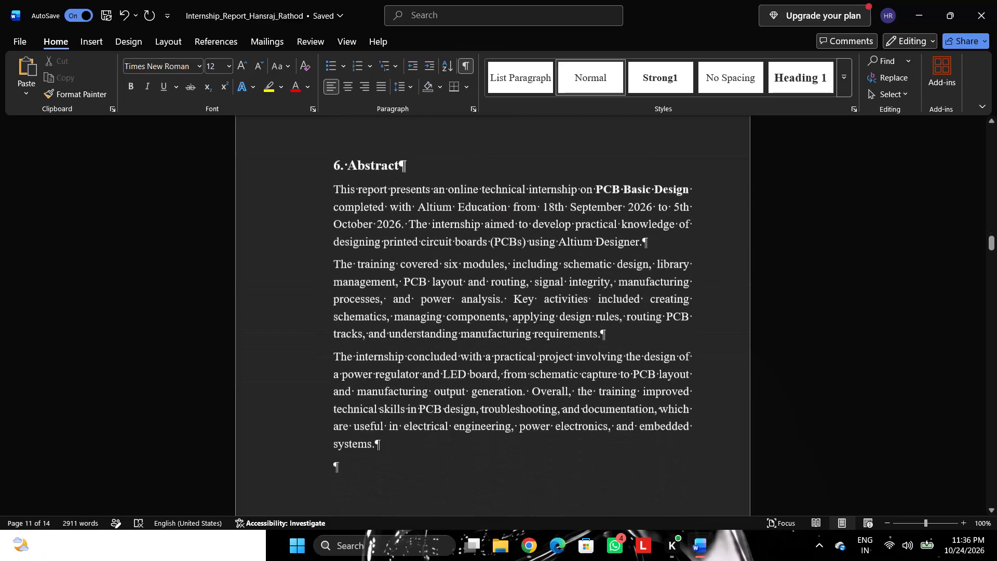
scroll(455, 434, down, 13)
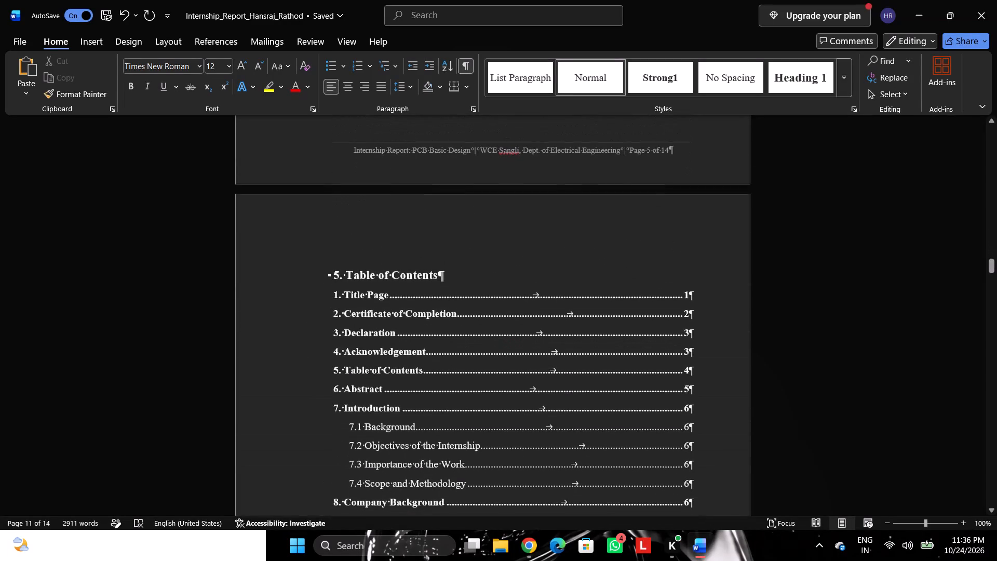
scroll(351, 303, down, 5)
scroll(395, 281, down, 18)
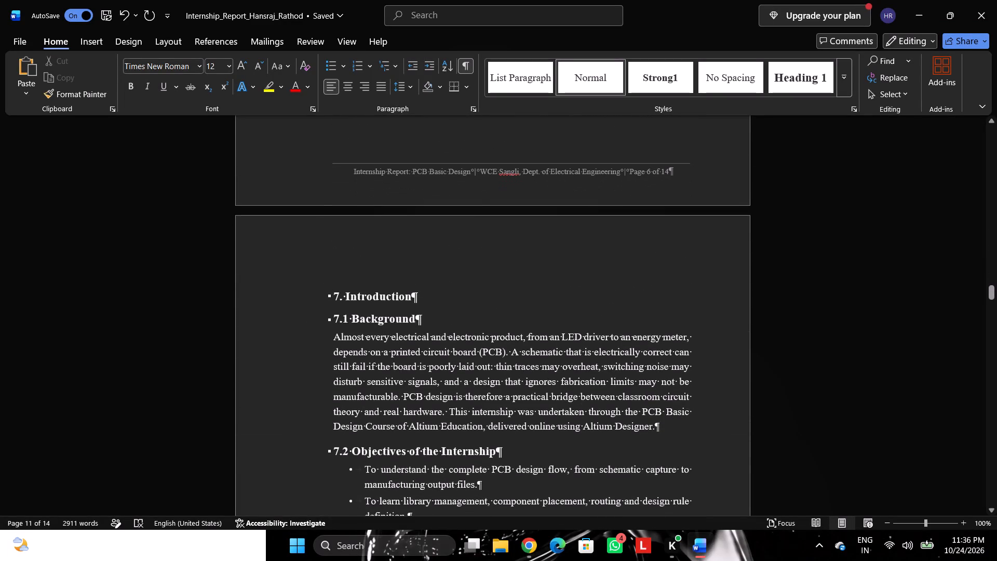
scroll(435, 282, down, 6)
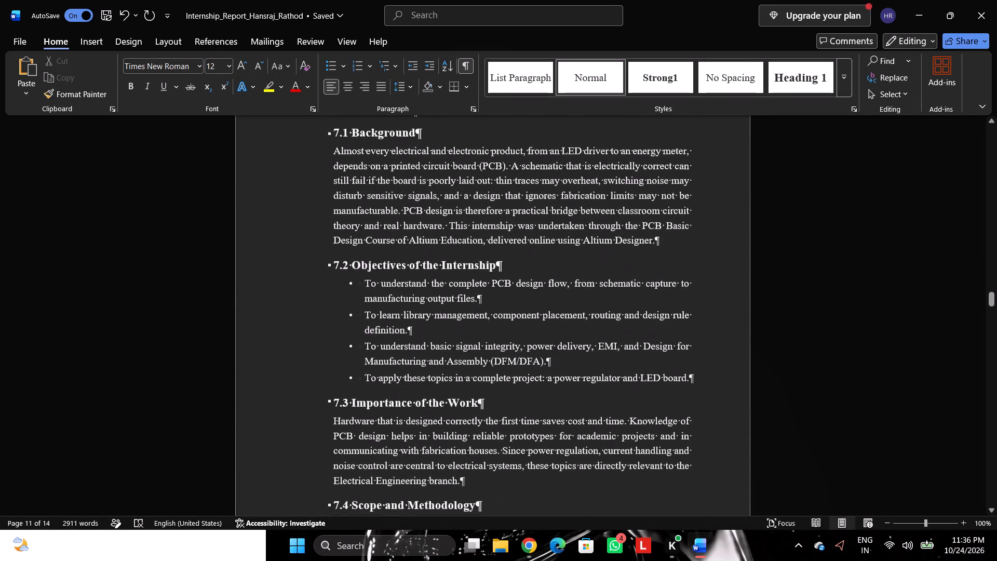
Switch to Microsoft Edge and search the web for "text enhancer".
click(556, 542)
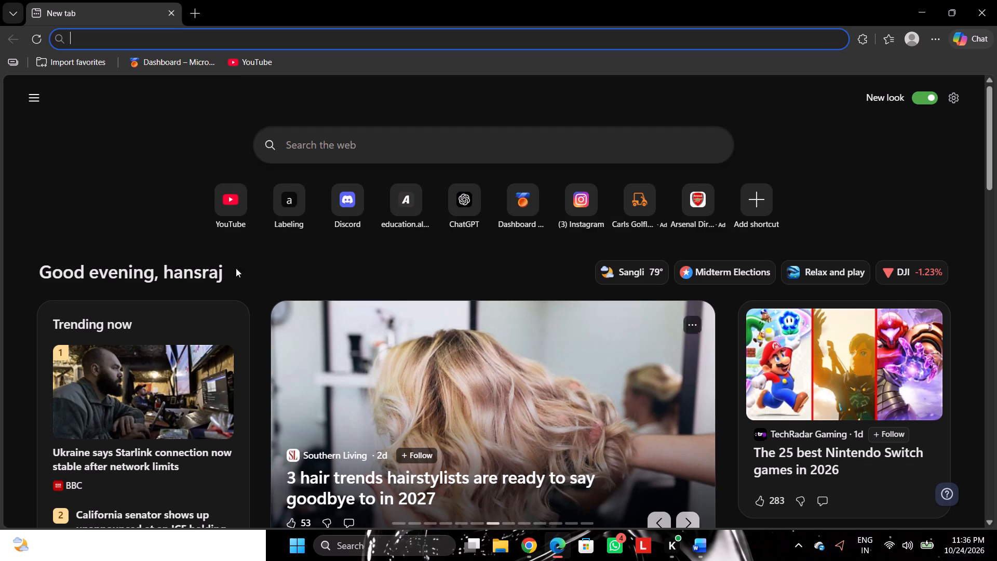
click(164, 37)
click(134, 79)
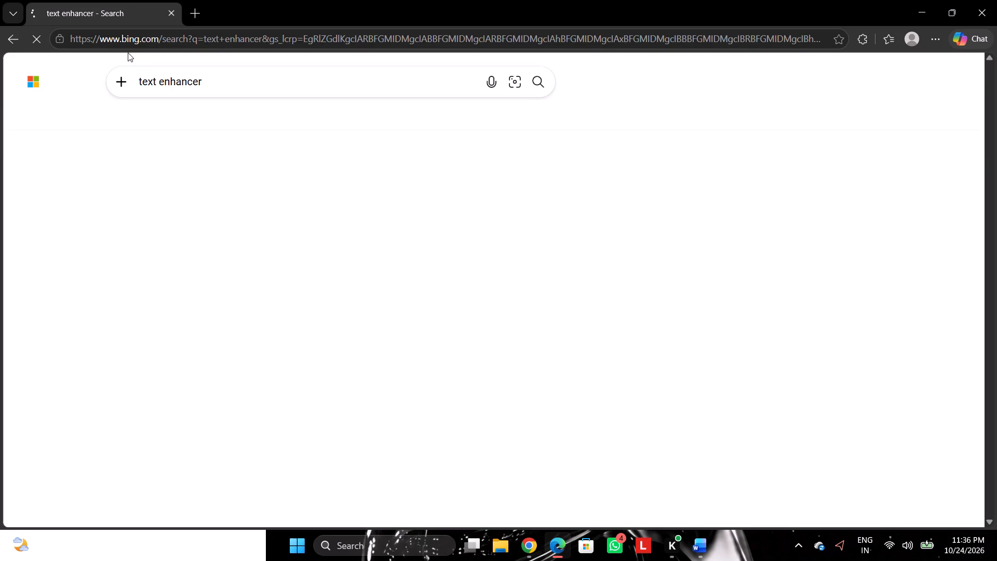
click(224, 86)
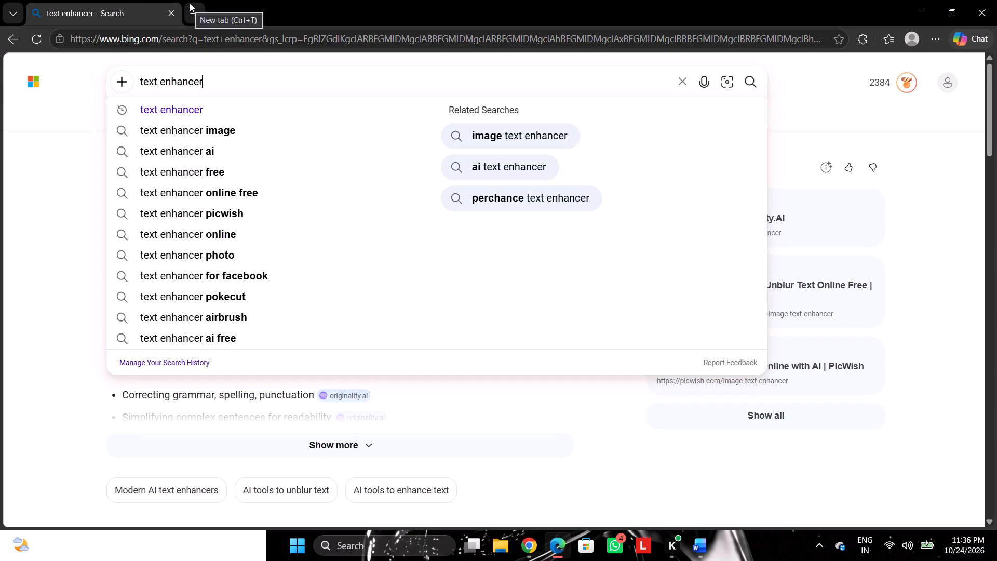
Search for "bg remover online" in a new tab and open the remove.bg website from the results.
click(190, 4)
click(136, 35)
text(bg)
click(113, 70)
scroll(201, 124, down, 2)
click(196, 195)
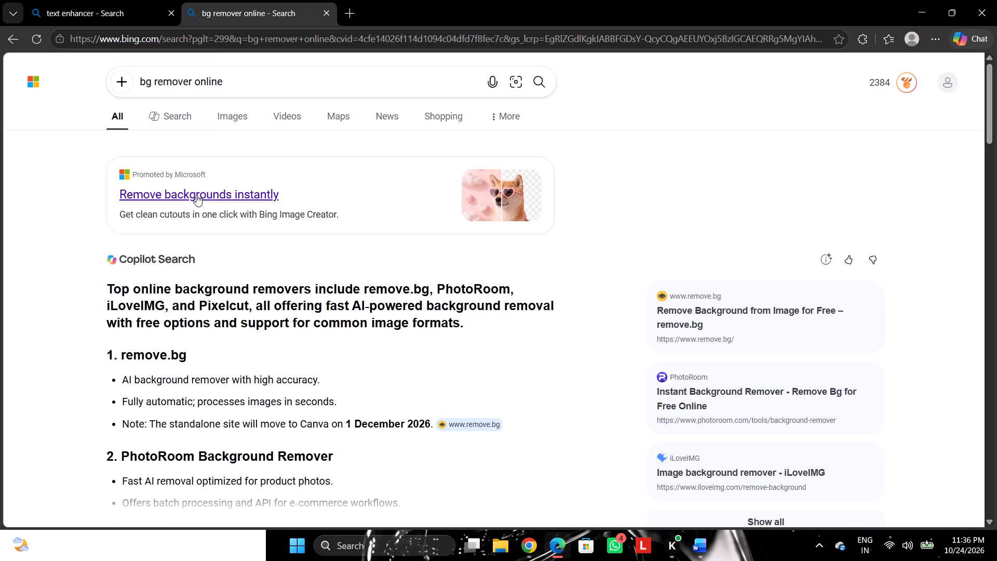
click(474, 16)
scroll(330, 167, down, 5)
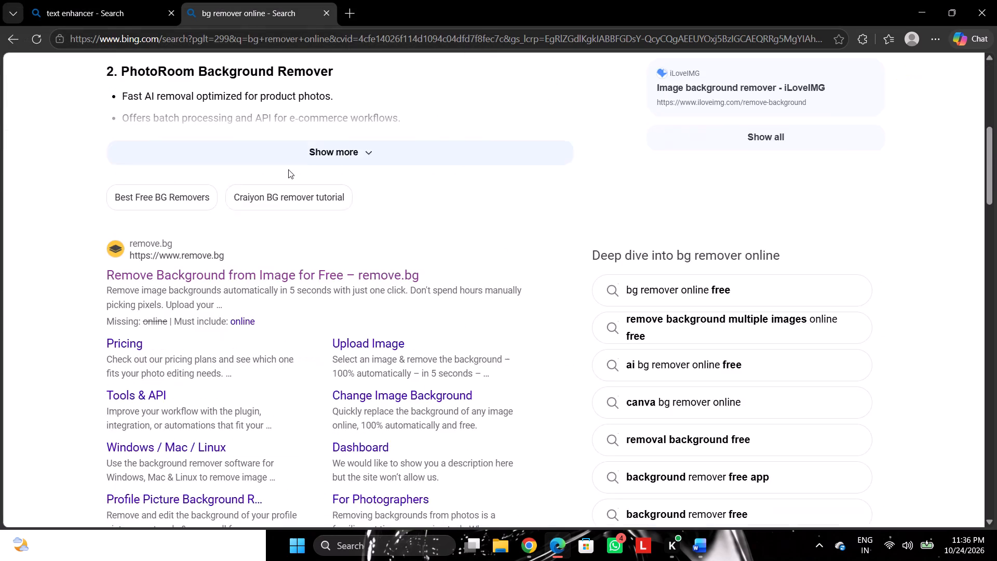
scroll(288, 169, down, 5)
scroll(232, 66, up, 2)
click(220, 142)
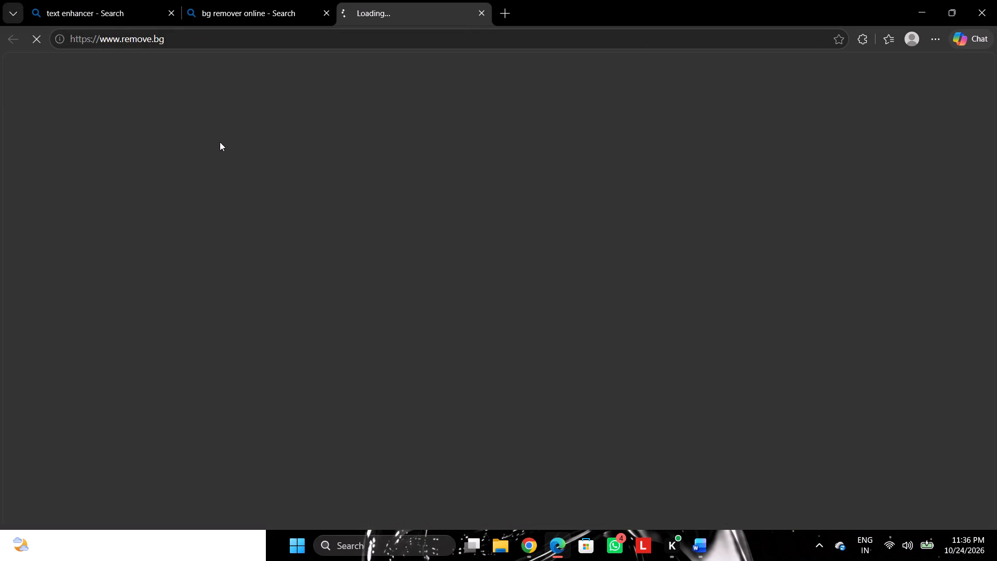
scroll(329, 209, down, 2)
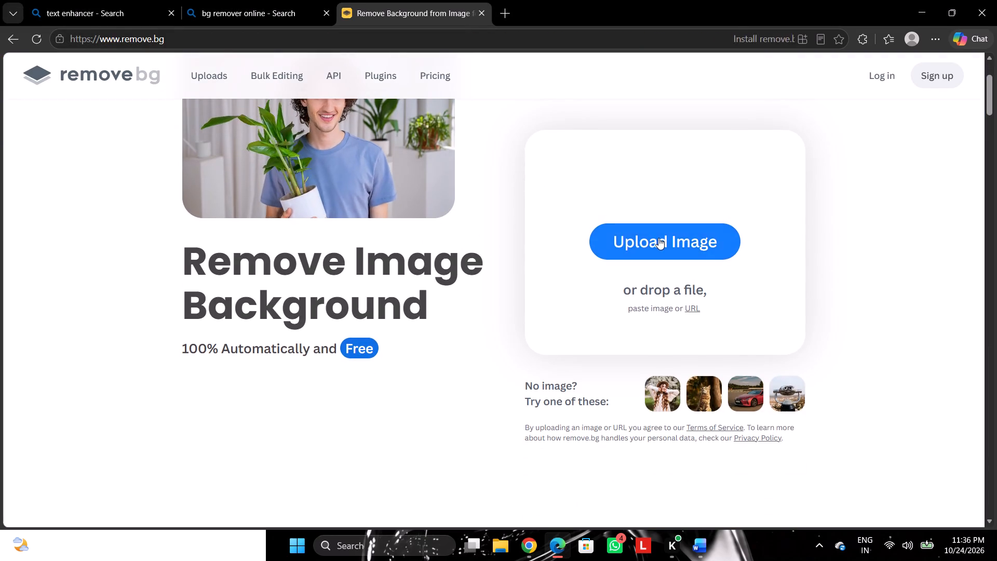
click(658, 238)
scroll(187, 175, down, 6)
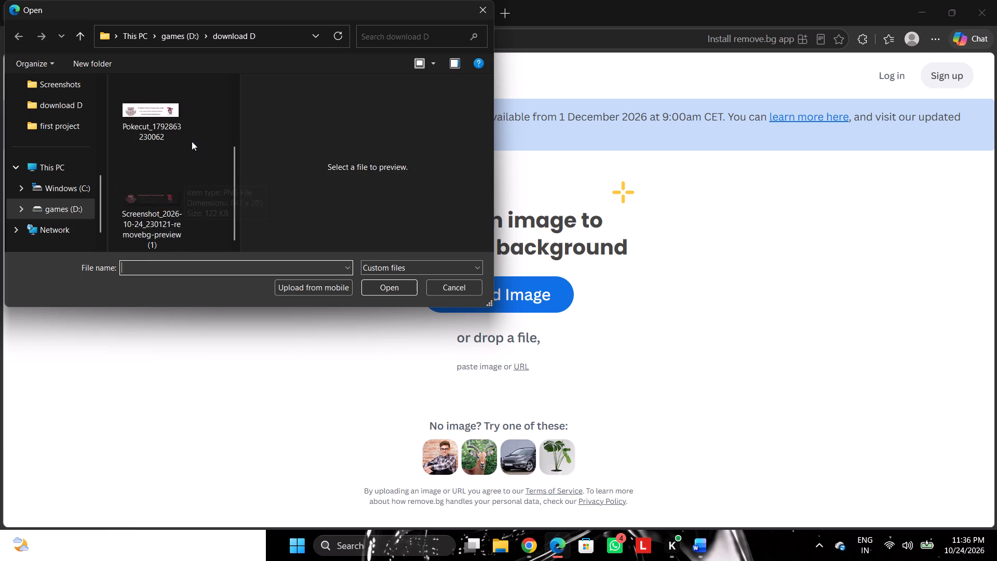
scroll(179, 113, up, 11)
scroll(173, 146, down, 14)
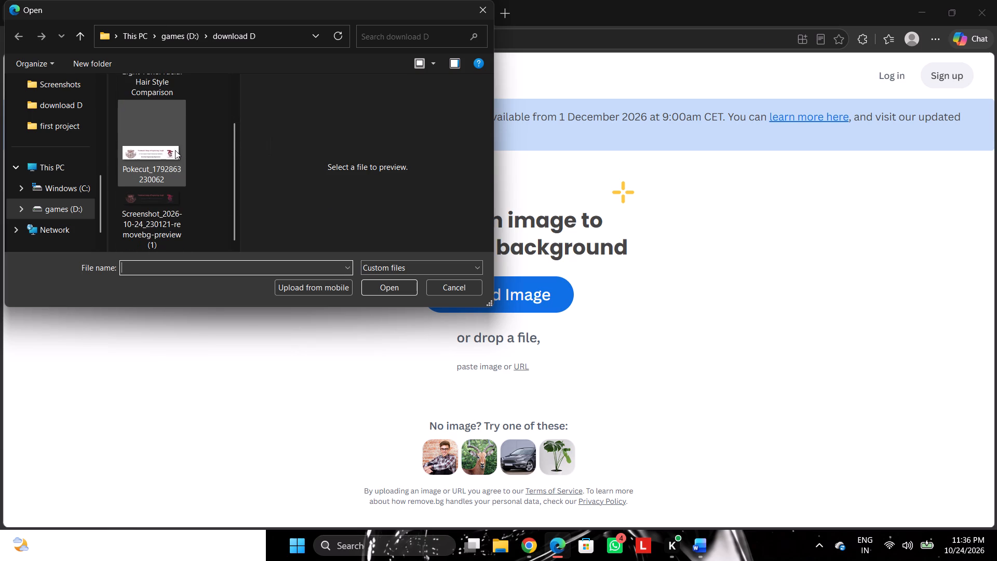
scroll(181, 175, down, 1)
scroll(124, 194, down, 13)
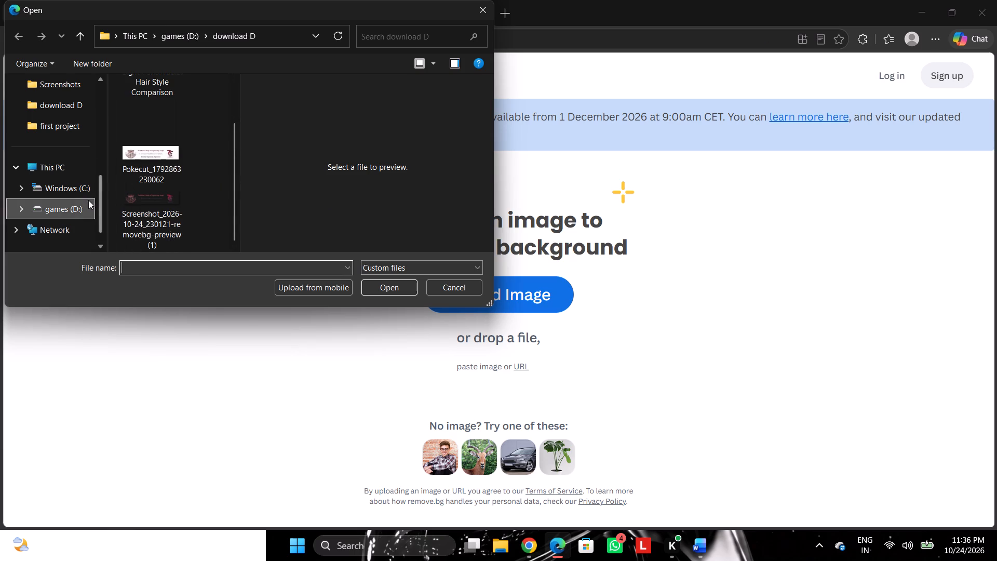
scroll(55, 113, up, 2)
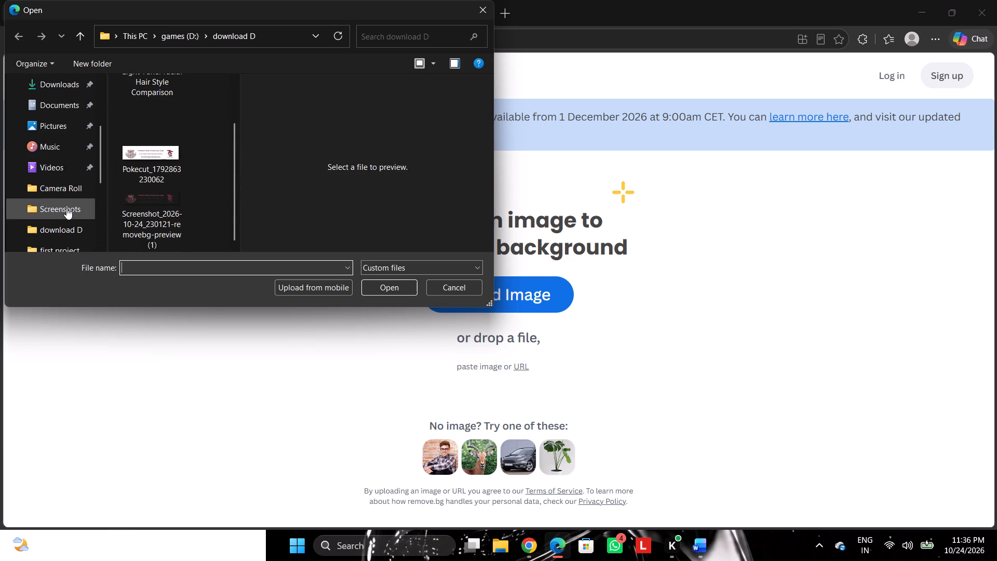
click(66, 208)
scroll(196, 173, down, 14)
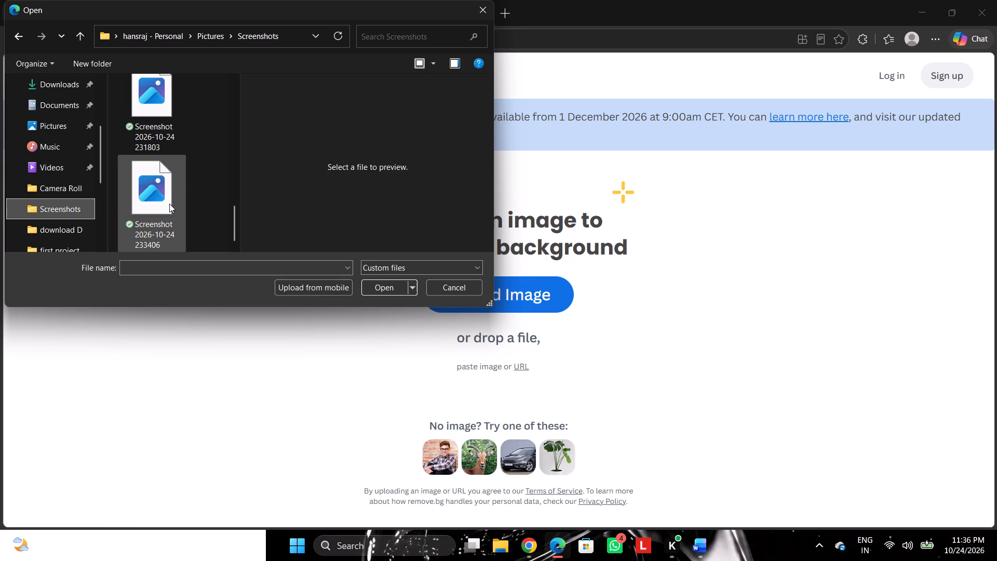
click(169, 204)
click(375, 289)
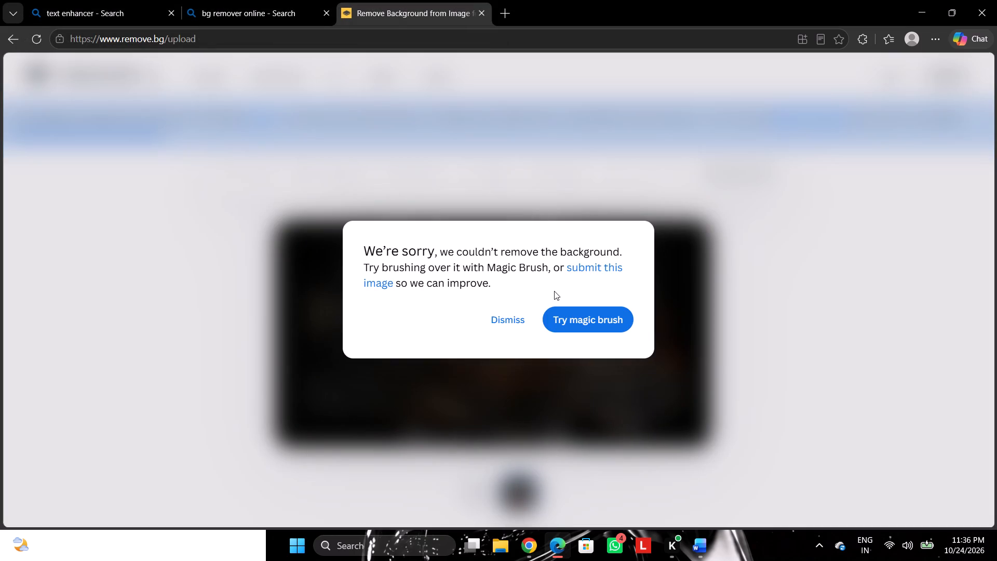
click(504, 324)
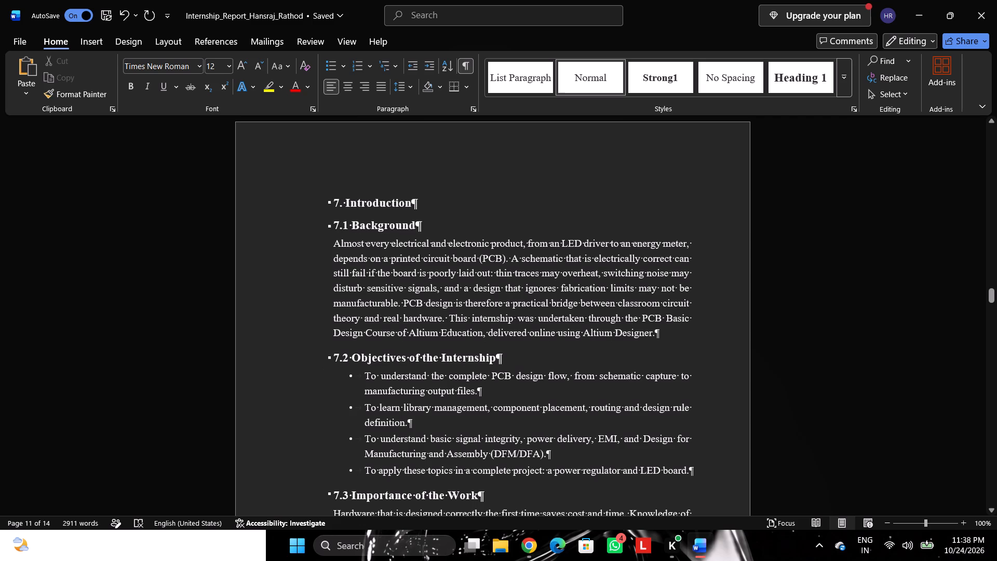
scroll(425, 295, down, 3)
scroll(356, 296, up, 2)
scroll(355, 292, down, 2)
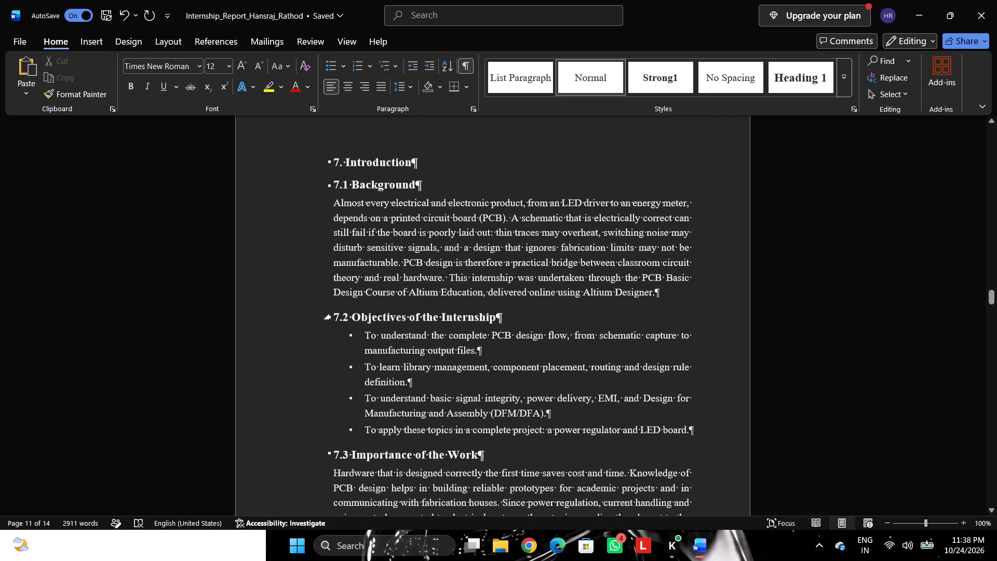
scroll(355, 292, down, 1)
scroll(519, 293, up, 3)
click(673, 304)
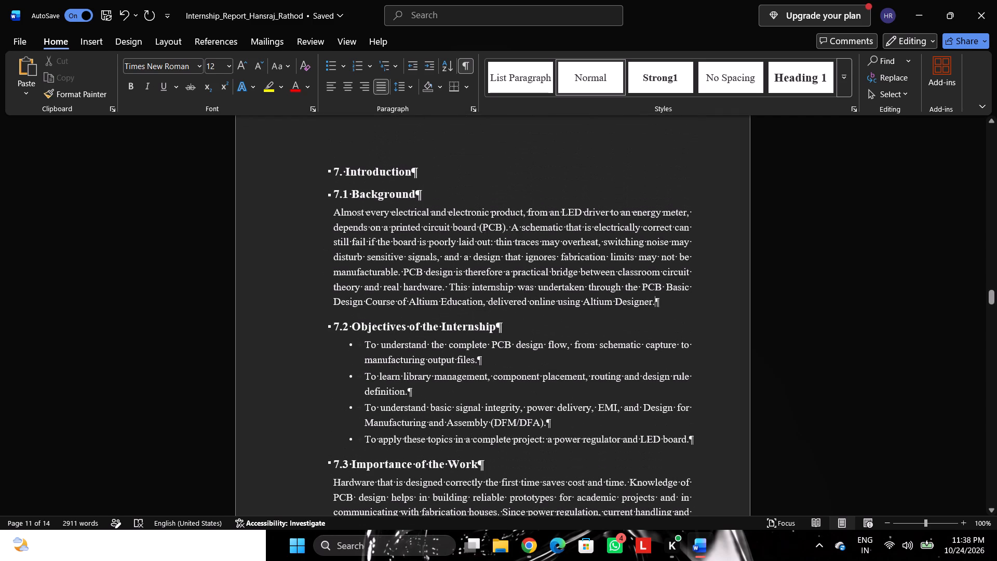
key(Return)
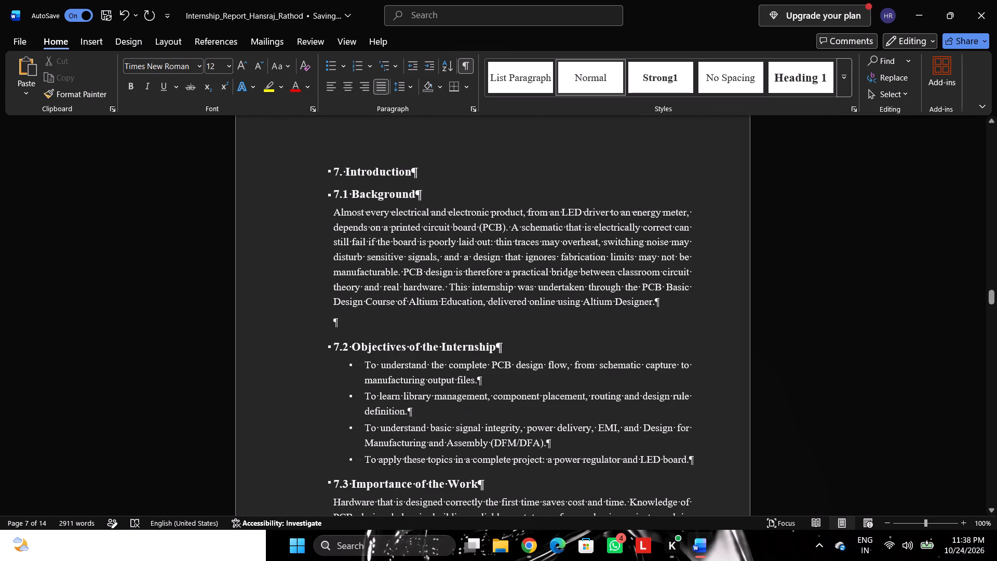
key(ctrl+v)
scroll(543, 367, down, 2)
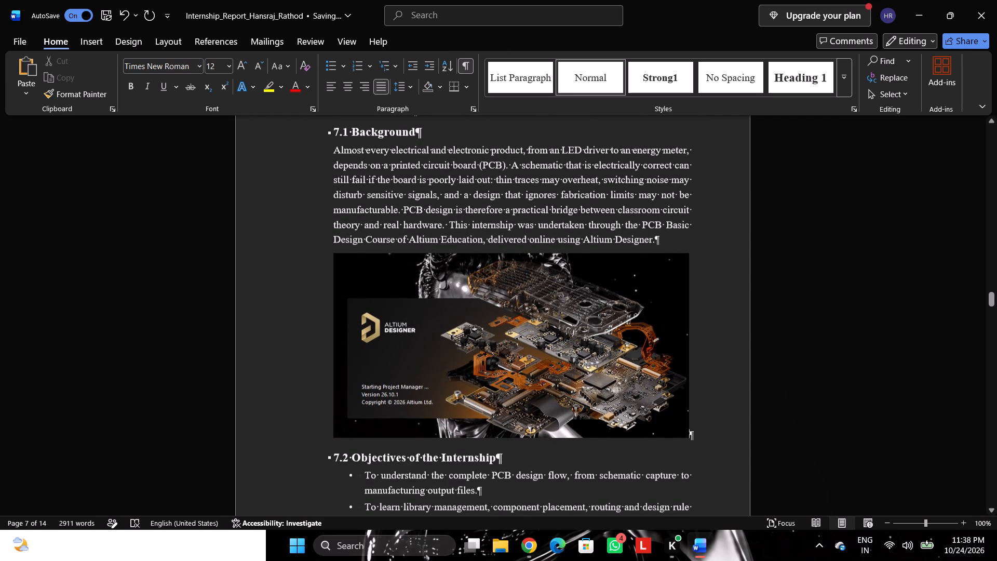
Copy the "Altium Designer Exploded PCB Assembly" image from the download D folder in File Explorer, closing File Explorer when done.
right_click(577, 356)
right_click(493, 350)
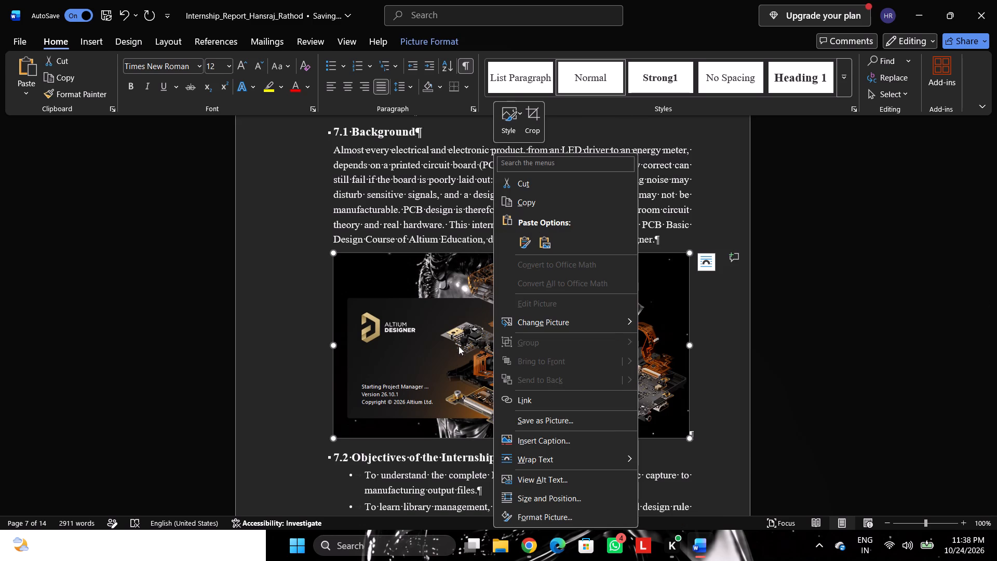
click(501, 545)
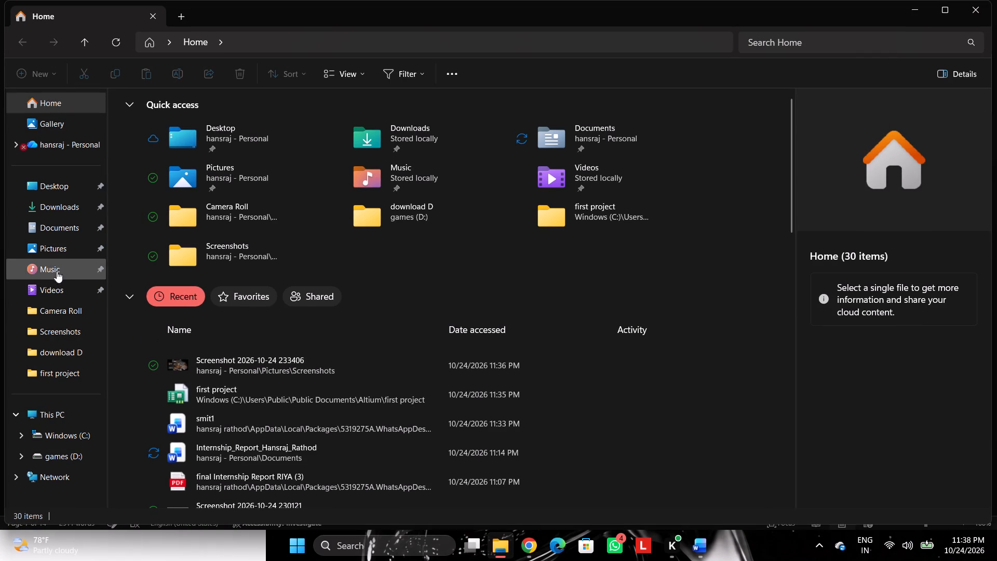
click(56, 215)
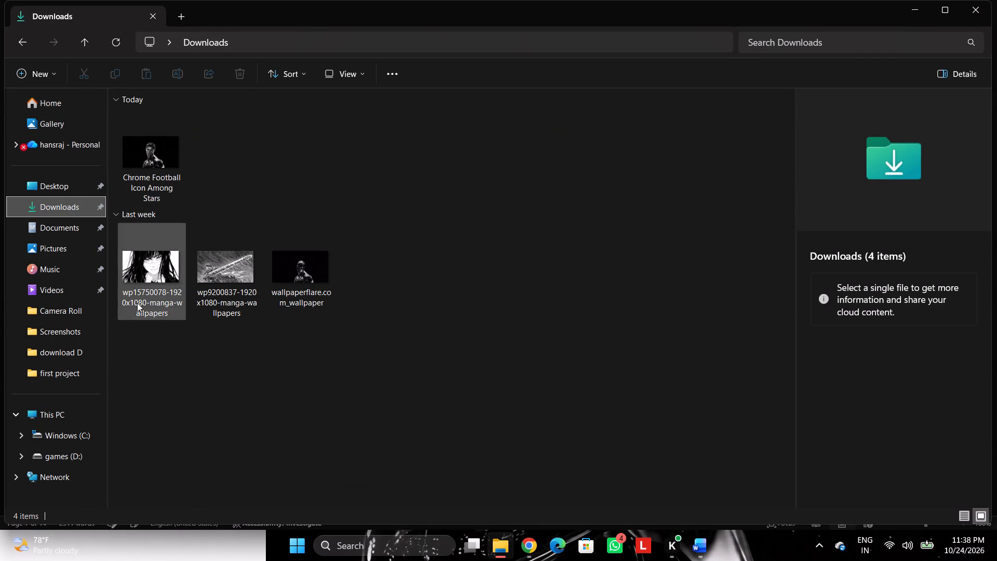
click(61, 355)
click(154, 155)
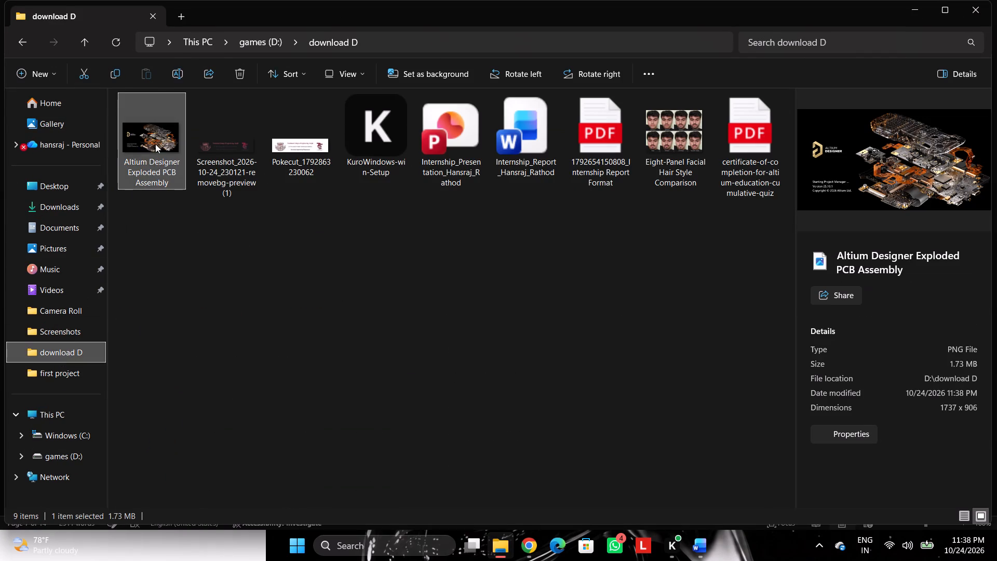
click(116, 68)
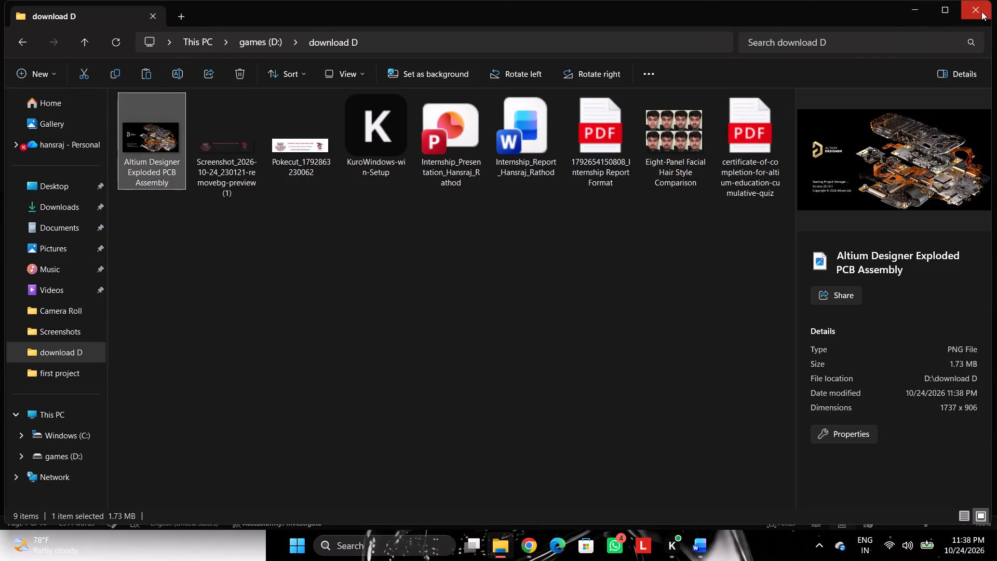
click(967, 15)
Replace the original splash screenshot below 7.1 Background with the copied black-background image, cutting the original out.
click(541, 296)
right_click(541, 296)
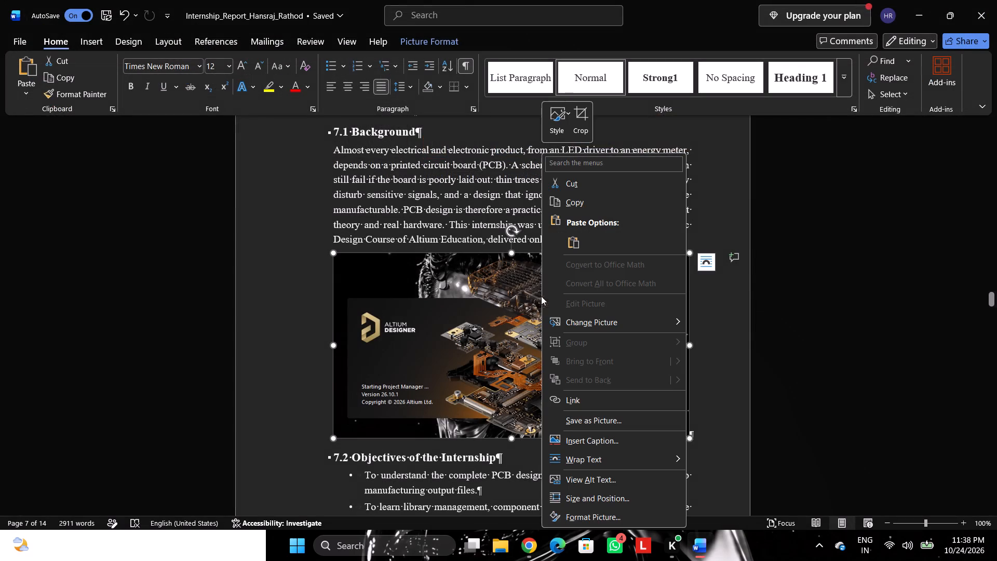
click(574, 235)
right_click(488, 413)
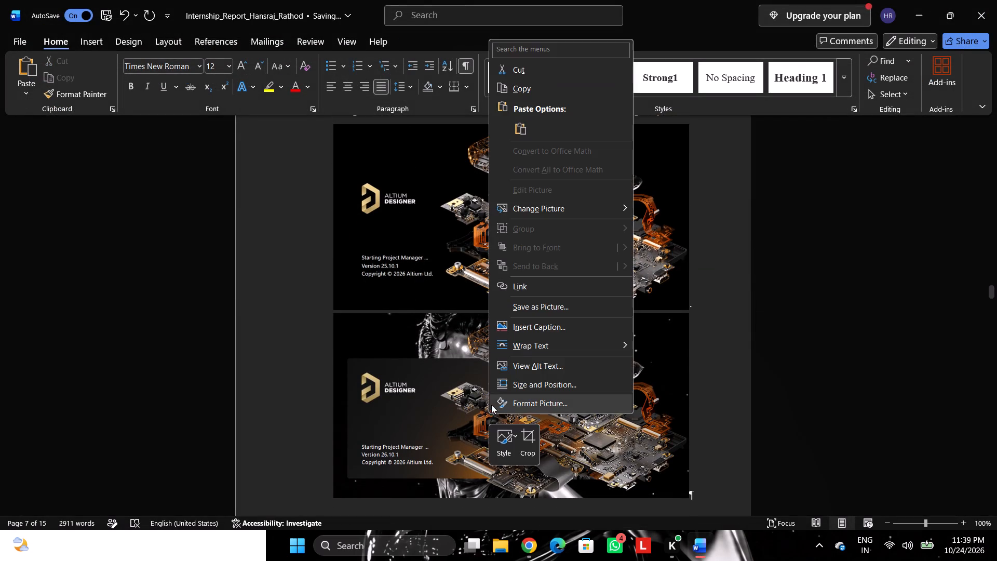
click(518, 76)
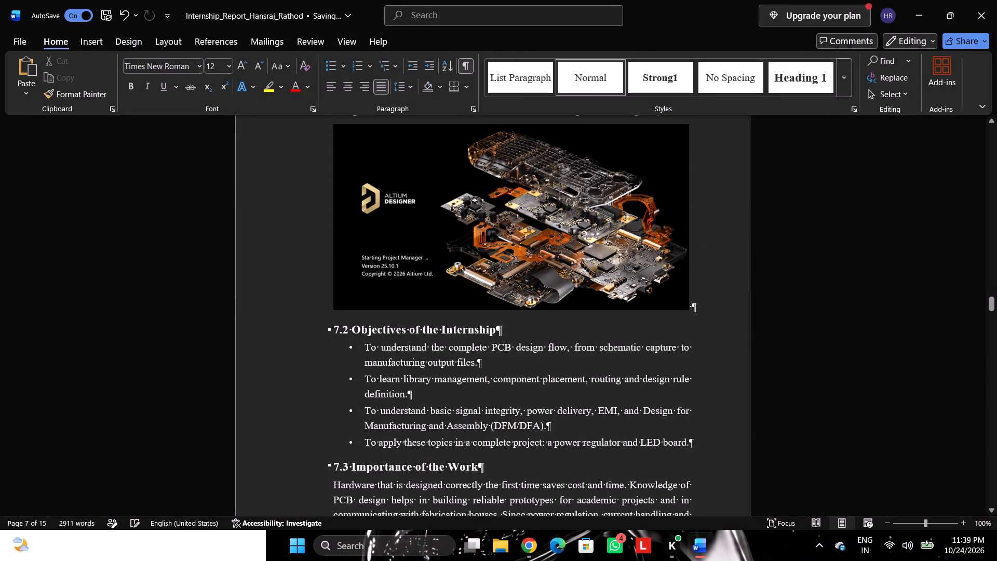
Check the new image's placement in section 7.1 and the page layout through section 8.1.
scroll(285, 272, up, 2)
click(275, 312)
click(275, 312)
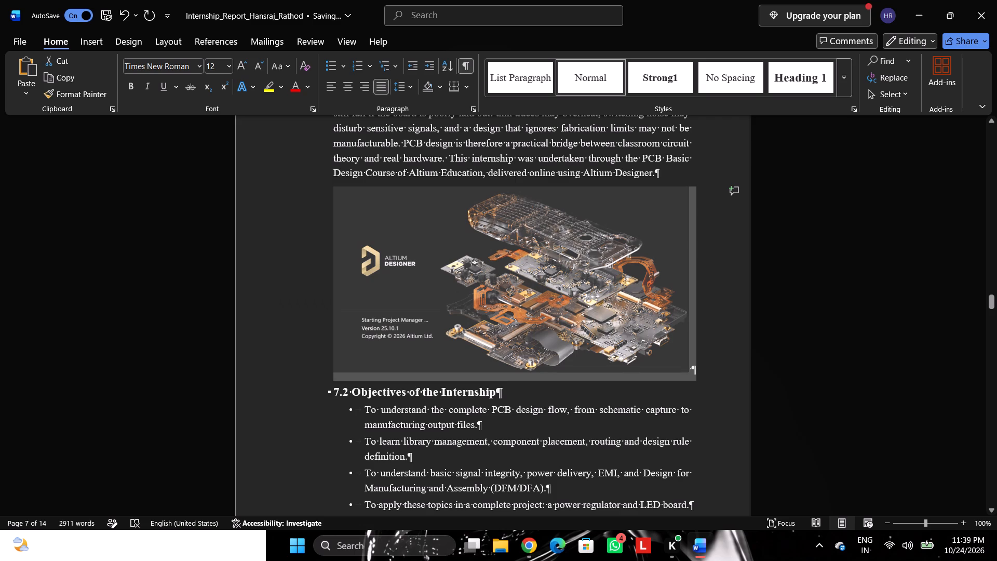
click(689, 276)
click(752, 272)
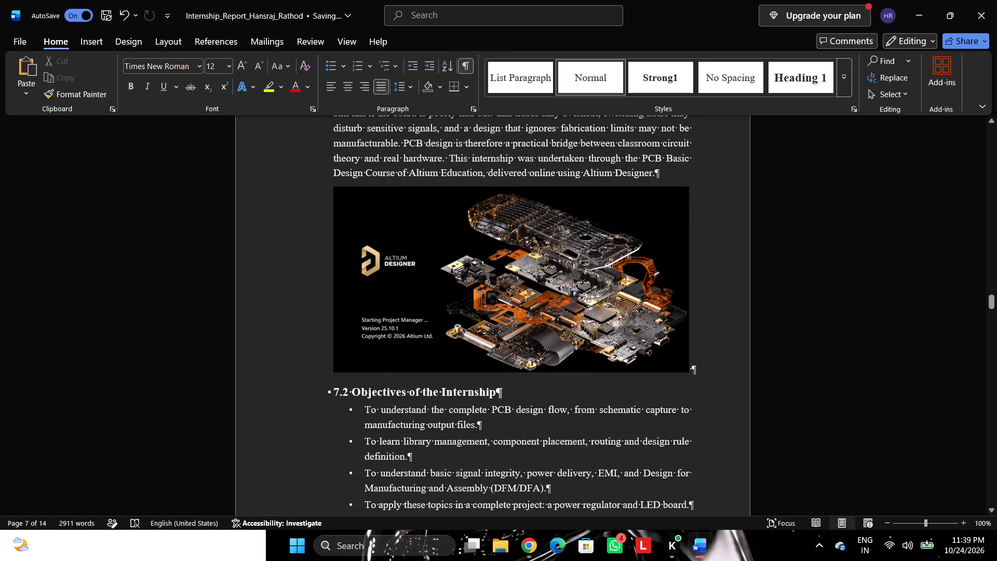
scroll(588, 375, up, 4)
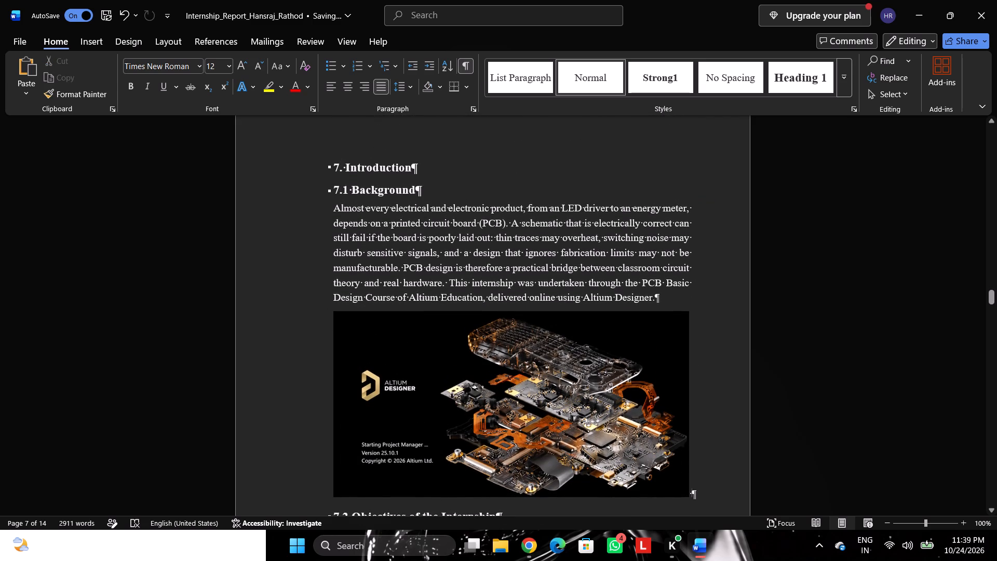
scroll(509, 246, down, 4)
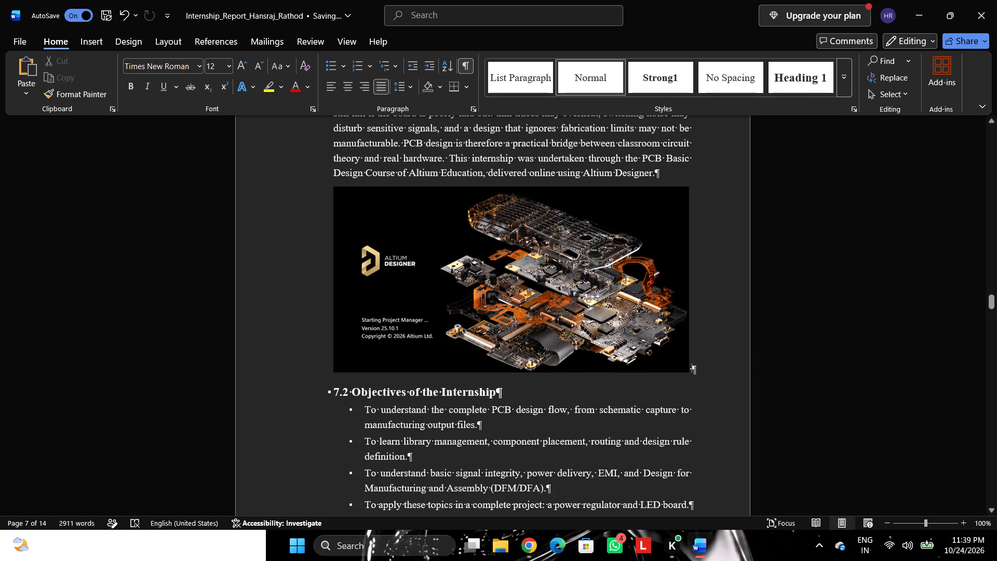
scroll(493, 215, down, 11)
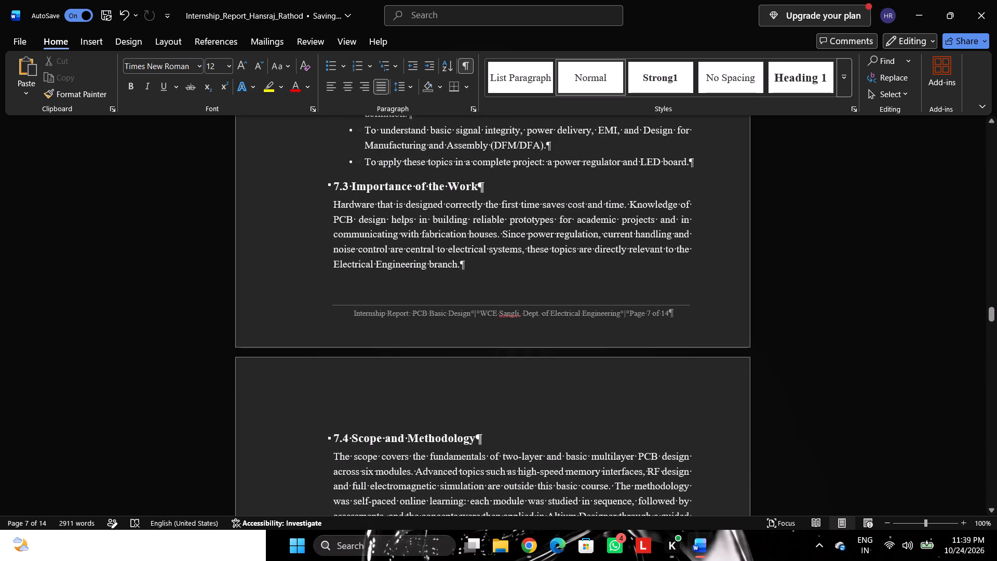
scroll(522, 212, down, 7)
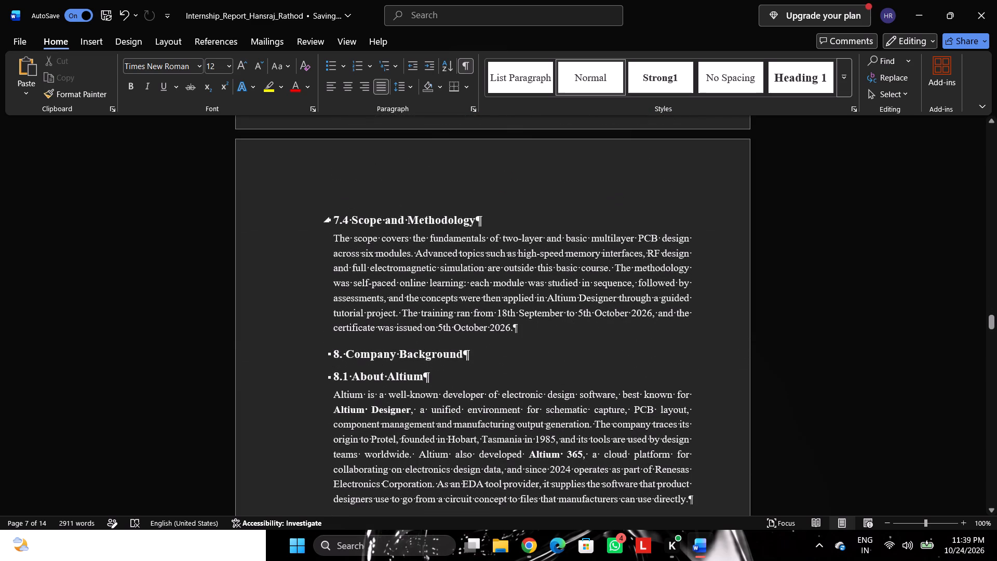
Cut the Altium Designer image from section 7.1 and remove the empty line it leaves above 7.2.
scroll(532, 220, up, 17)
right_click(508, 232)
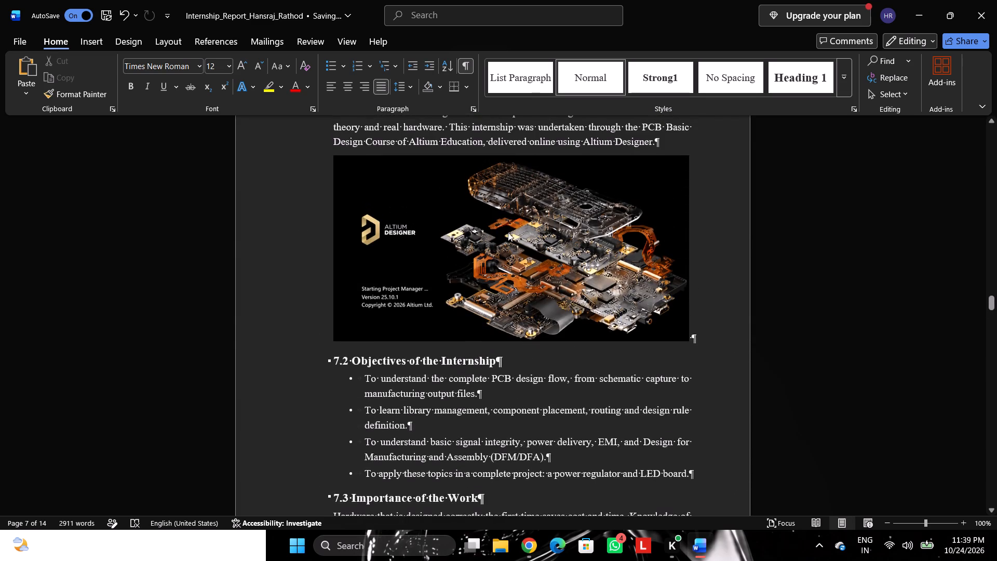
click(538, 185)
scroll(486, 221, down, 6)
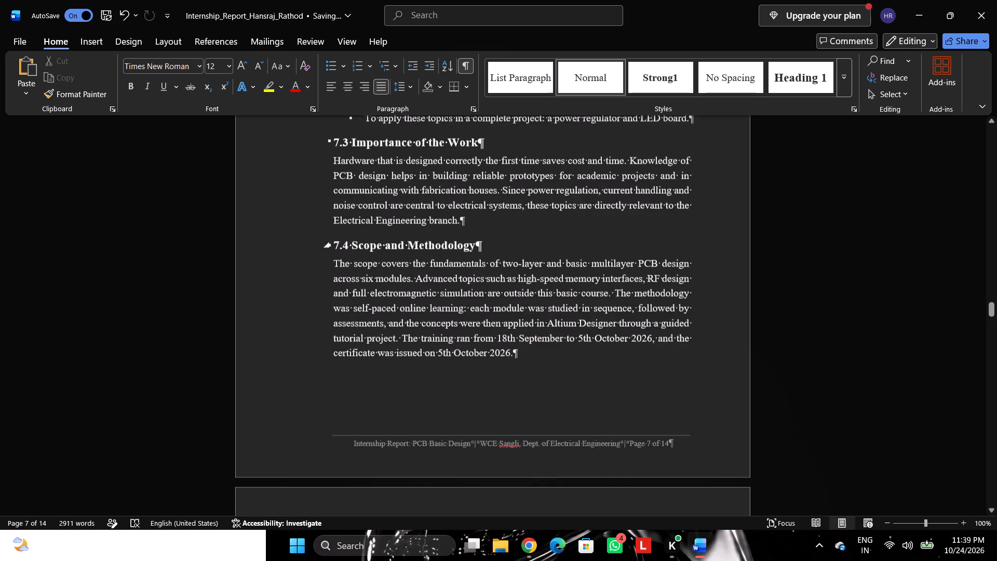
scroll(469, 235, up, 8)
key(BackSpace)
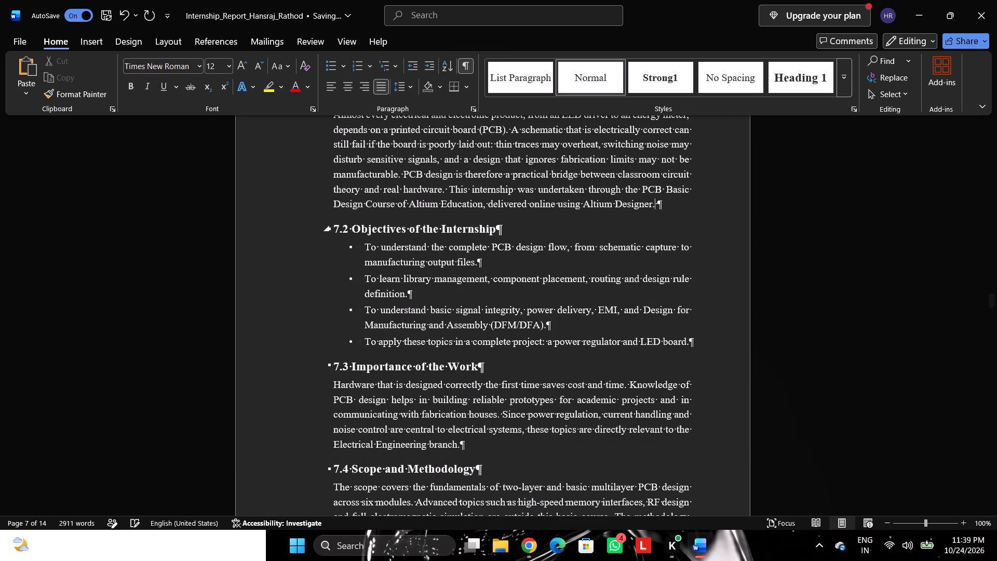
Paste the cut Altium Designer image with source formatting on a new line below the 8.1 About Altium paragraph.
scroll(452, 232, down, 19)
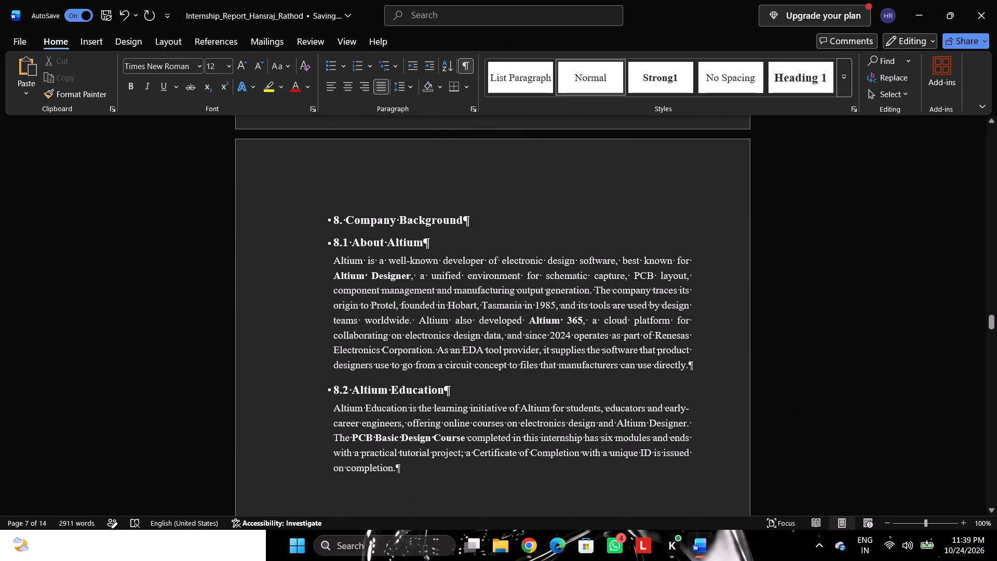
click(697, 365)
key(Return)
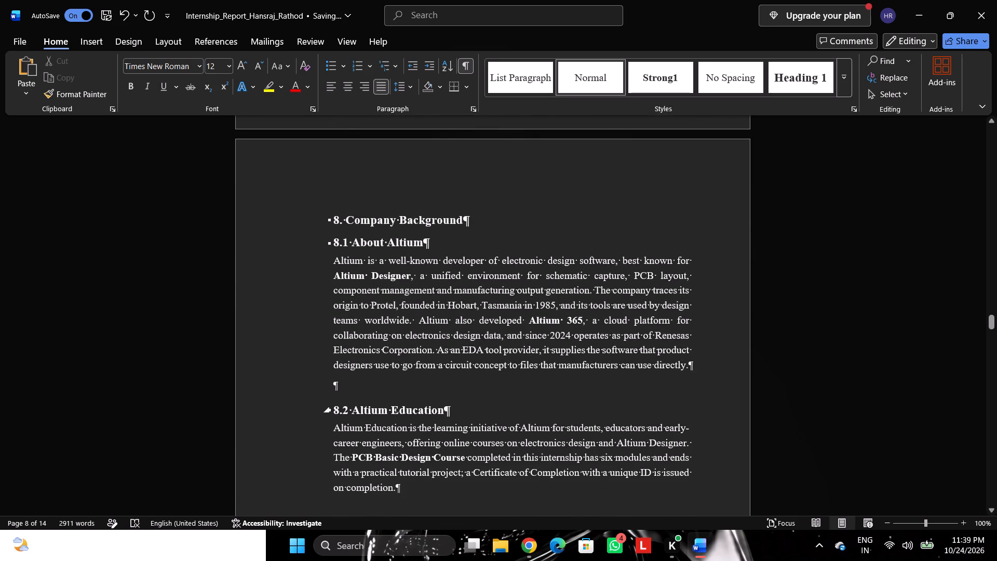
right_click(454, 390)
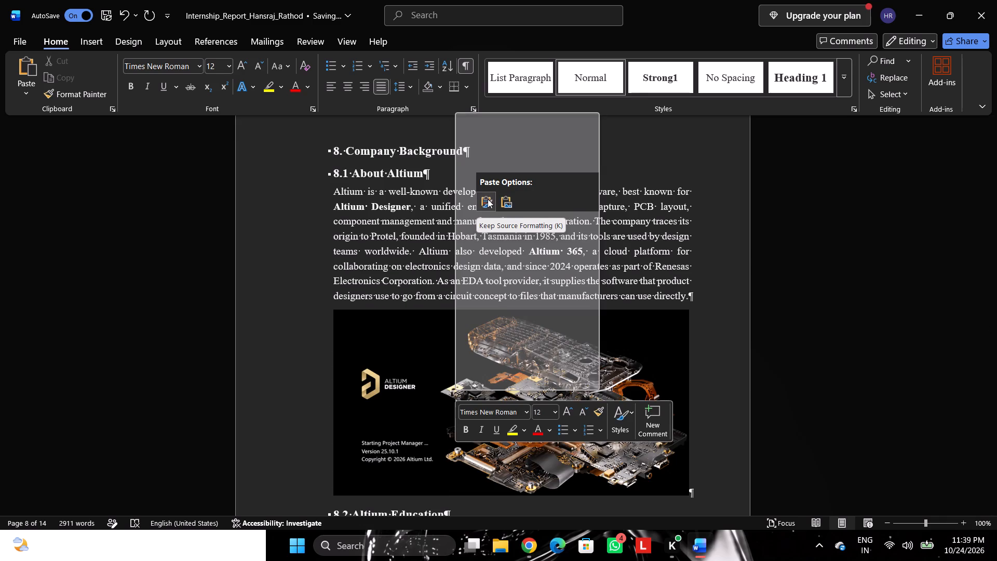
click(488, 199)
click(311, 279)
scroll(312, 274, down, 4)
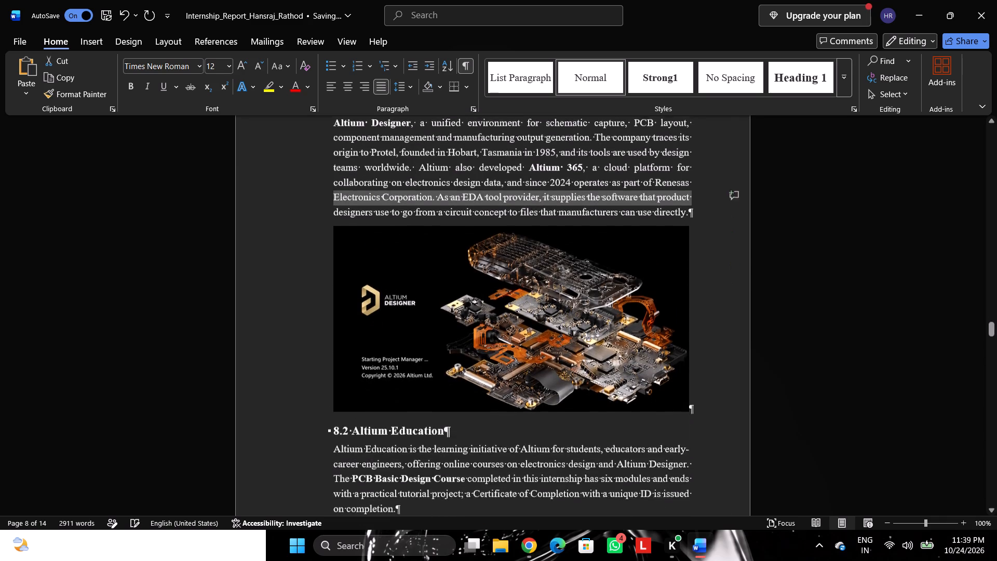
click(307, 289)
click(276, 184)
Stretch the image below 8.1 slightly wider, just past the text's right margin, and slightly taller.
click(411, 269)
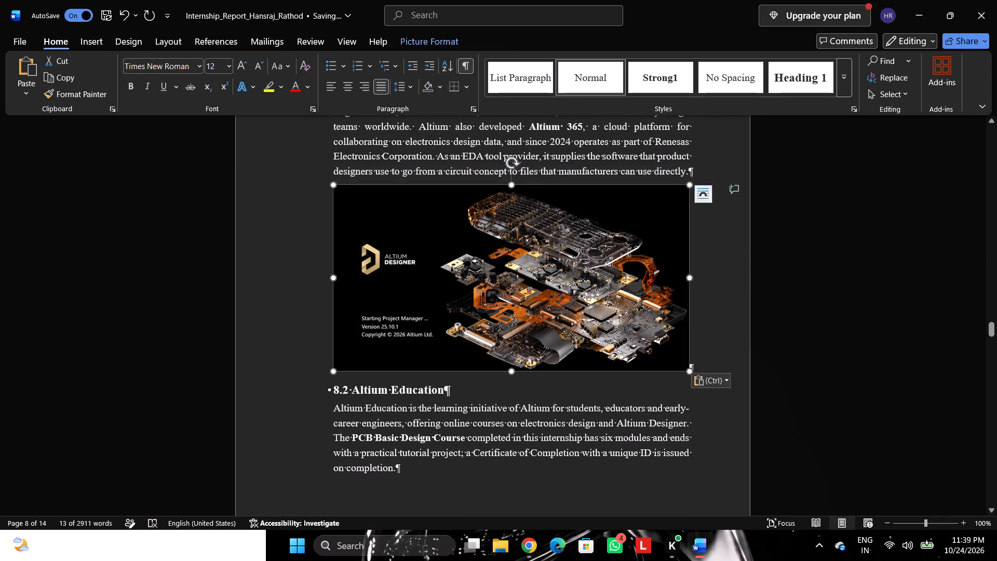
drag(691, 281, 697, 280)
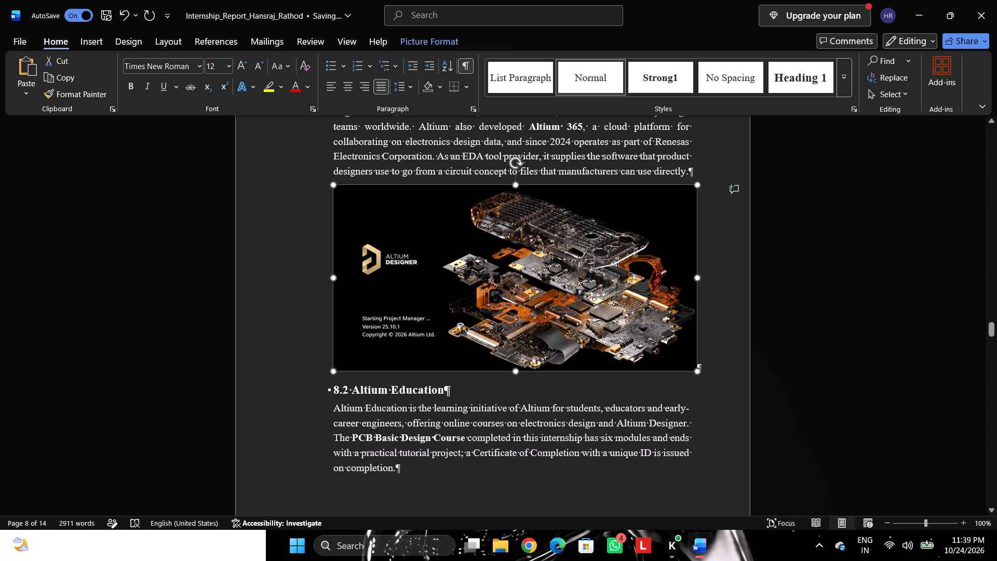
click(511, 372)
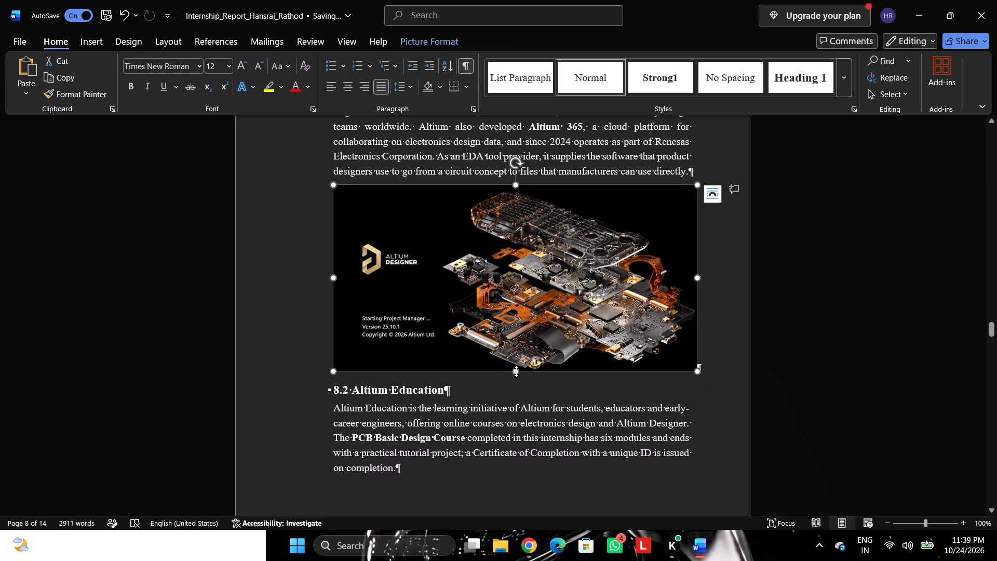
click(515, 370)
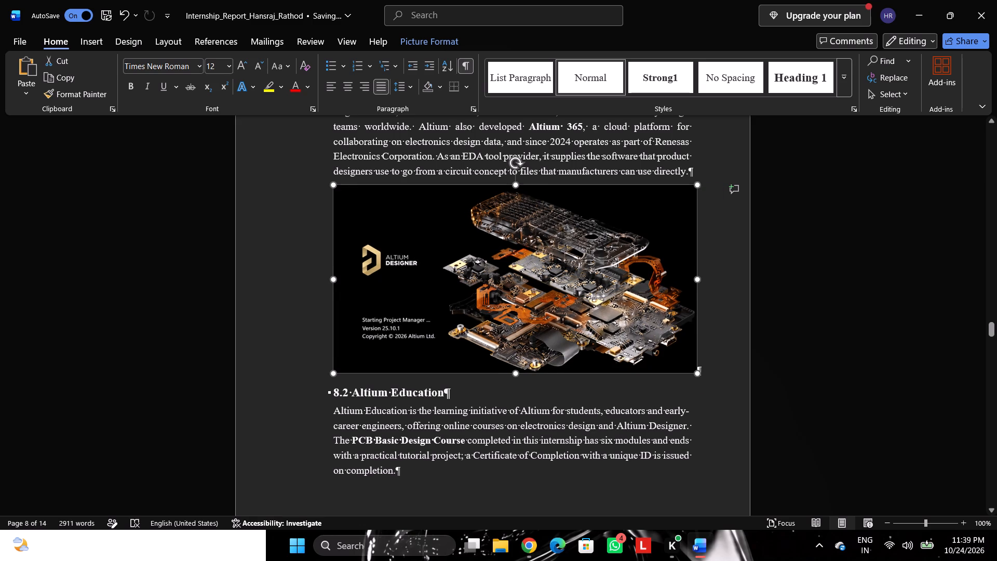
click(313, 299)
click(268, 277)
click(387, 317)
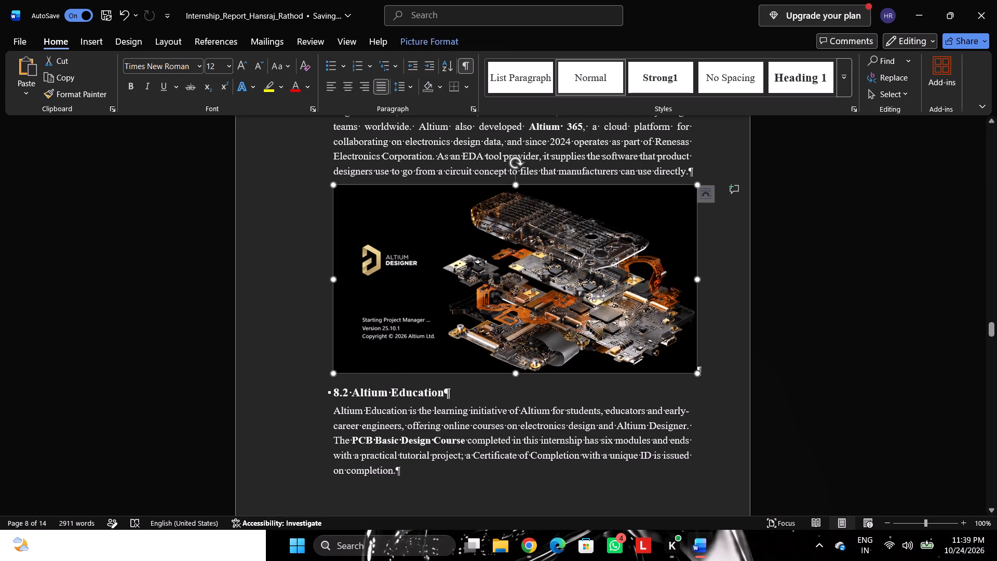
right_click(406, 309)
click(262, 265)
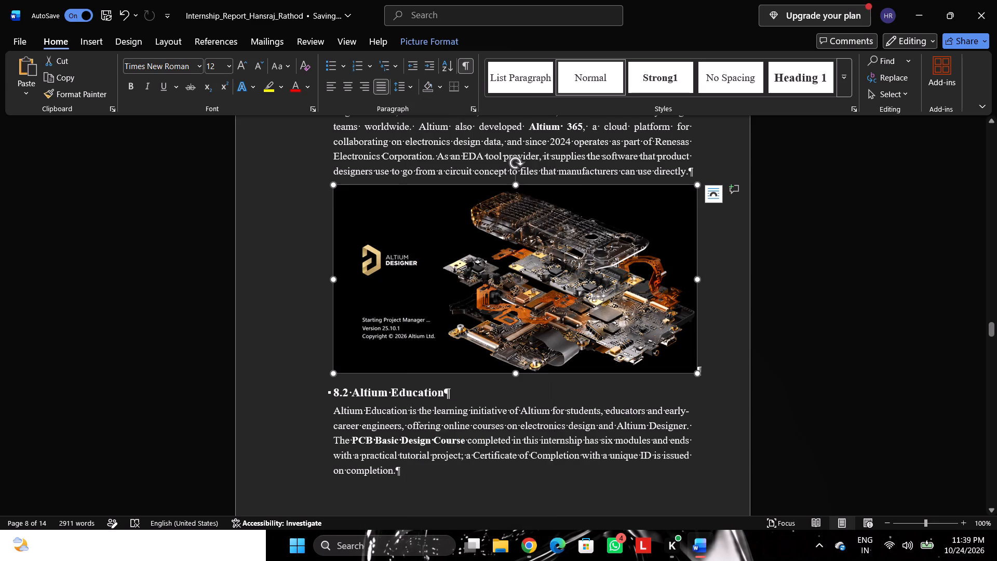
Check the page layout around the placed image in section 8 and onward through section 9.1.
scroll(342, 397, down, 3)
click(428, 414)
scroll(430, 409, up, 10)
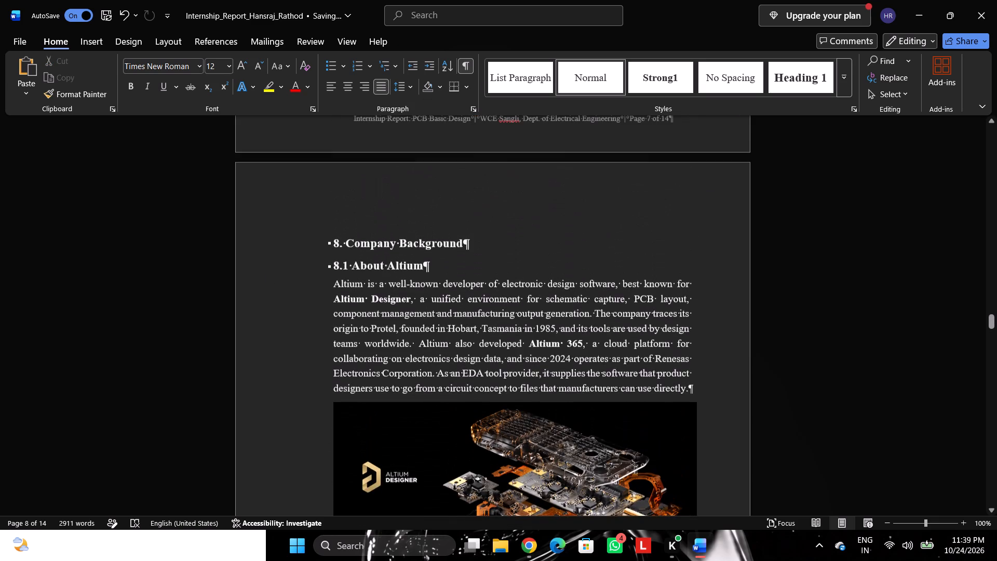
scroll(559, 286, down, 13)
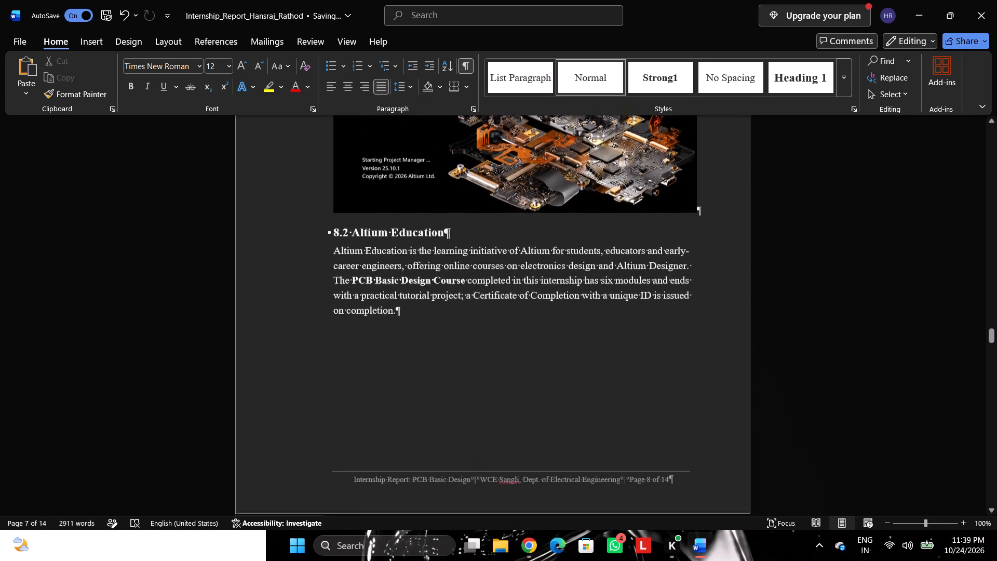
scroll(556, 299, down, 13)
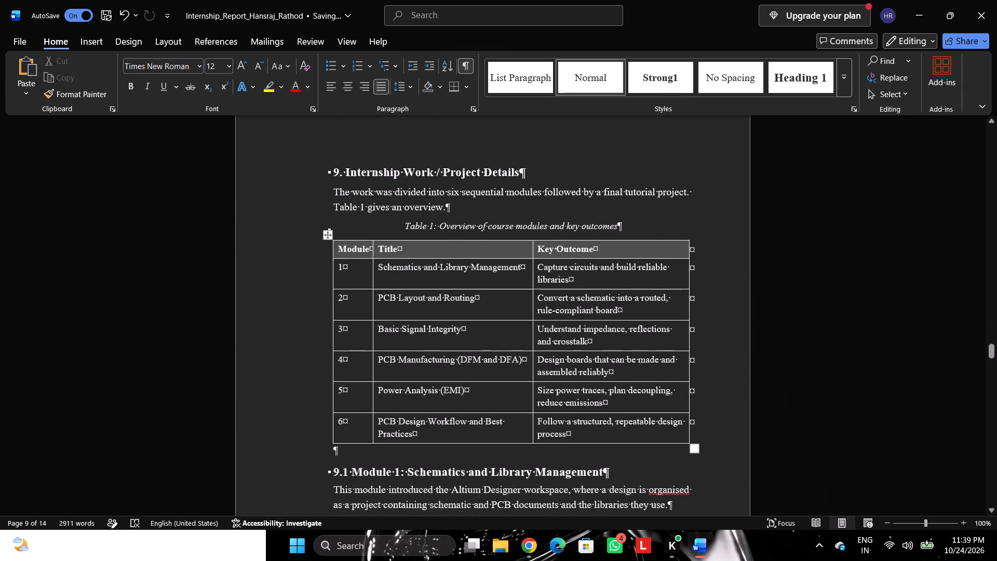
scroll(539, 302, up, 7)
scroll(539, 294, down, 18)
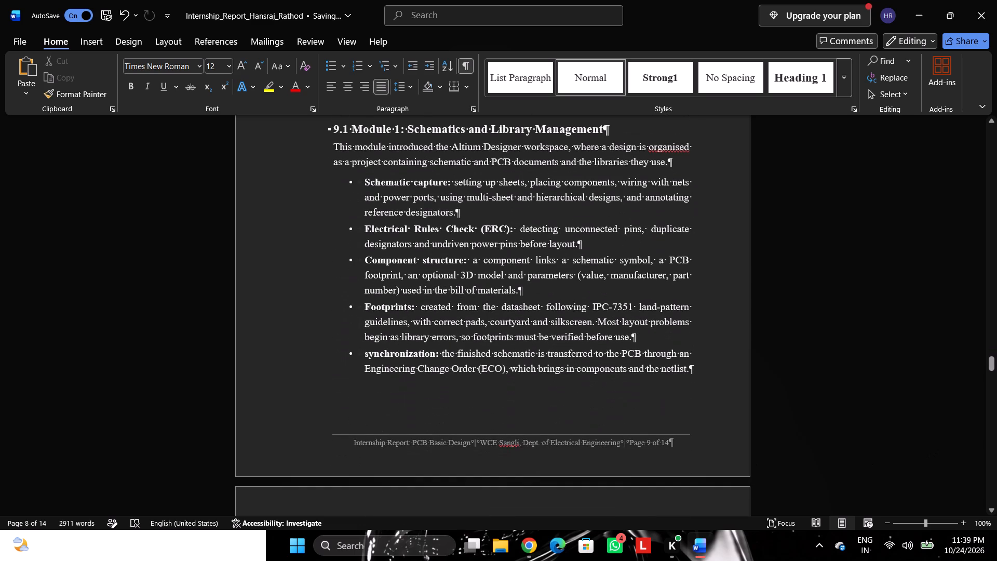
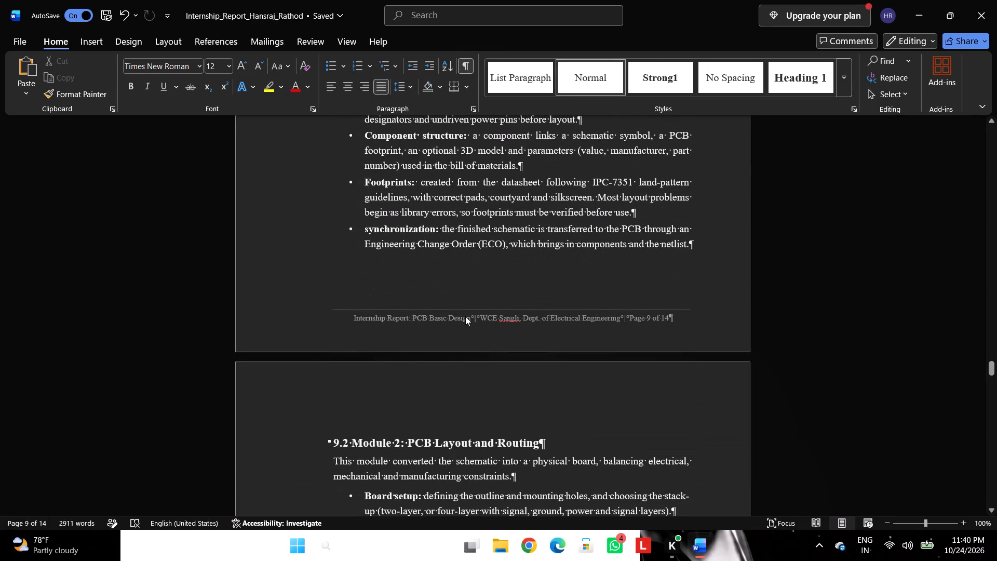
Review the report pages around sections 8 Company Background, 9 Internship Work and 9.1 Module 1.
scroll(465, 316, up, 7)
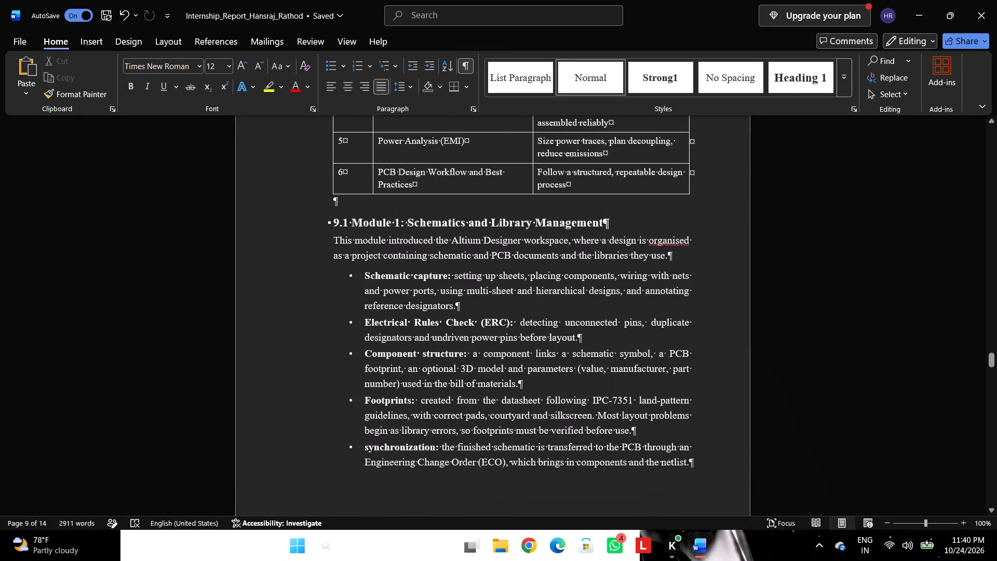
scroll(464, 312, up, 4)
scroll(465, 319, down, 1)
scroll(465, 315, up, 11)
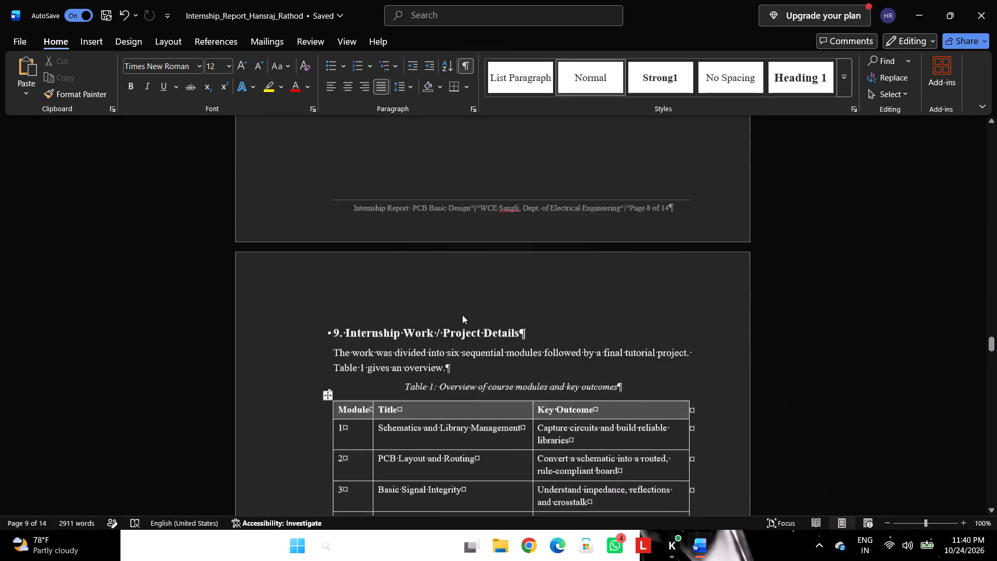
scroll(462, 315, up, 20)
scroll(432, 325, down, 1)
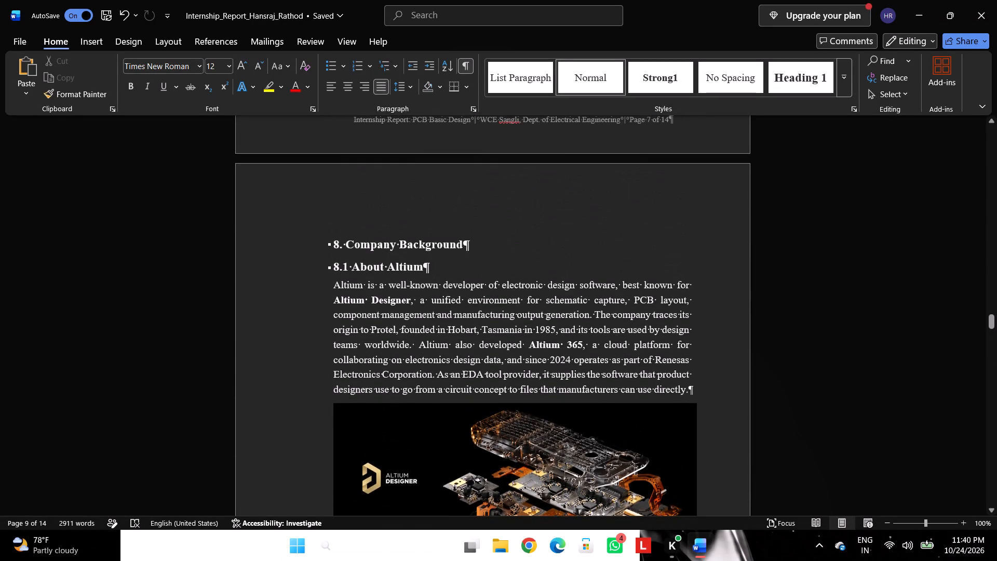
scroll(432, 325, down, 7)
scroll(213, 313, down, 6)
scroll(558, 367, down, 6)
scroll(457, 323, down, 2)
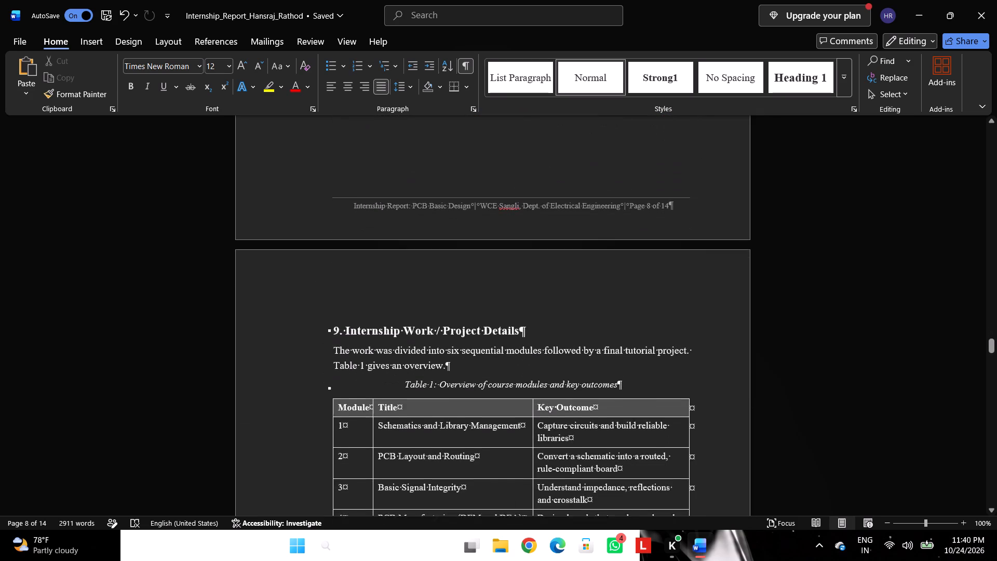
Copy the whole of section 9.1, Module 1: Schematics and Library Management, from its heading through the synchronization bullet.
scroll(457, 323, down, 1)
scroll(395, 293, down, 4)
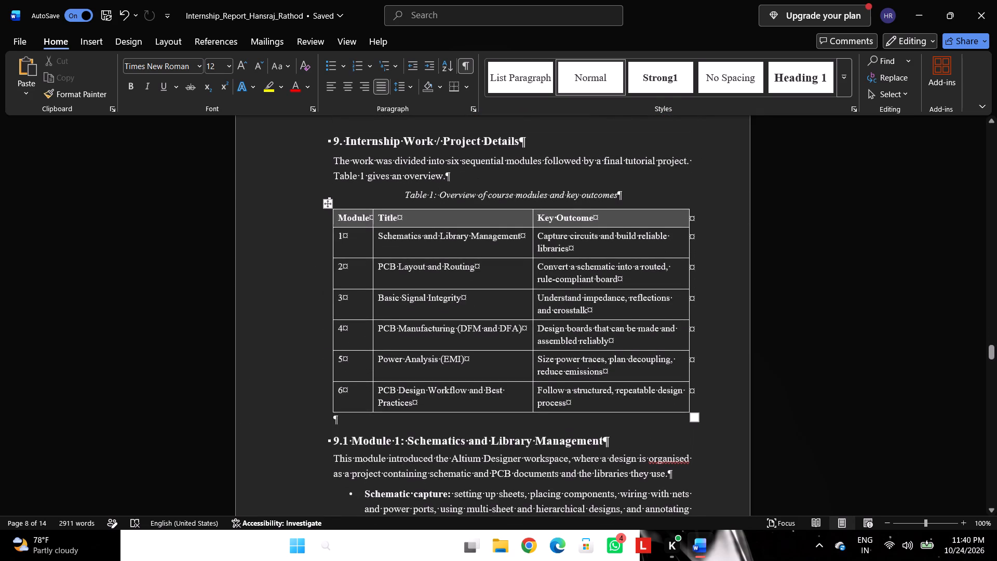
scroll(393, 280, down, 7)
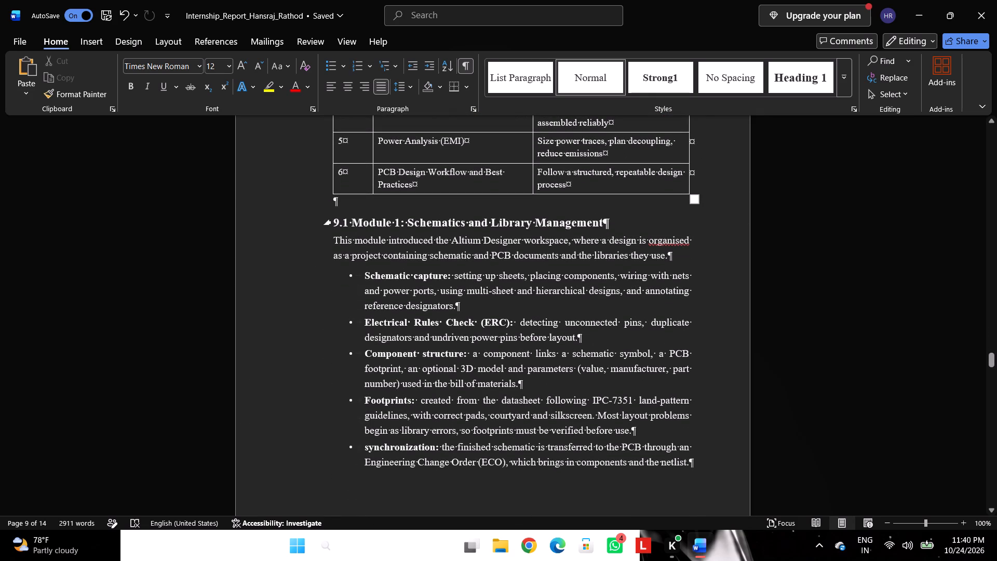
drag(334, 218, 726, 478)
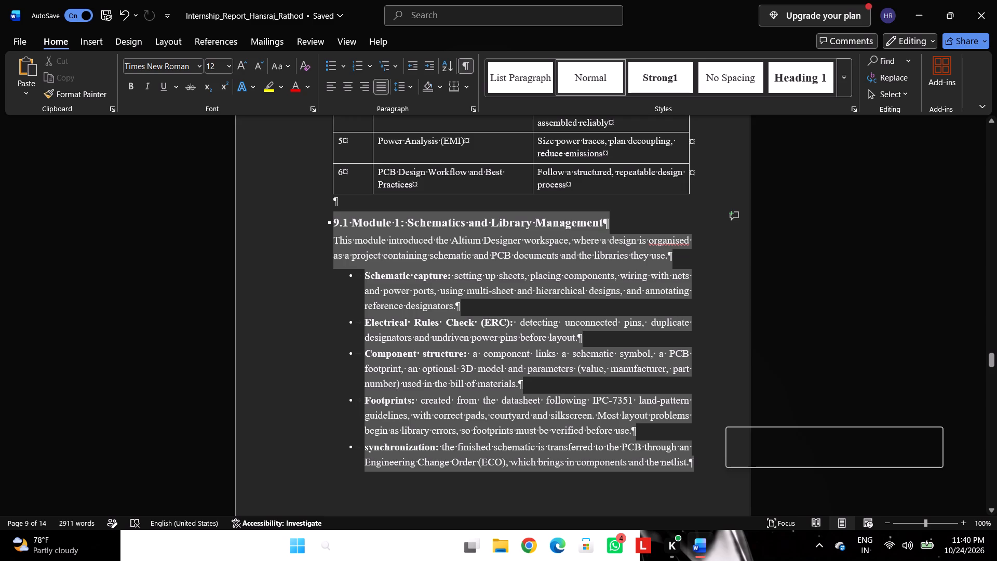